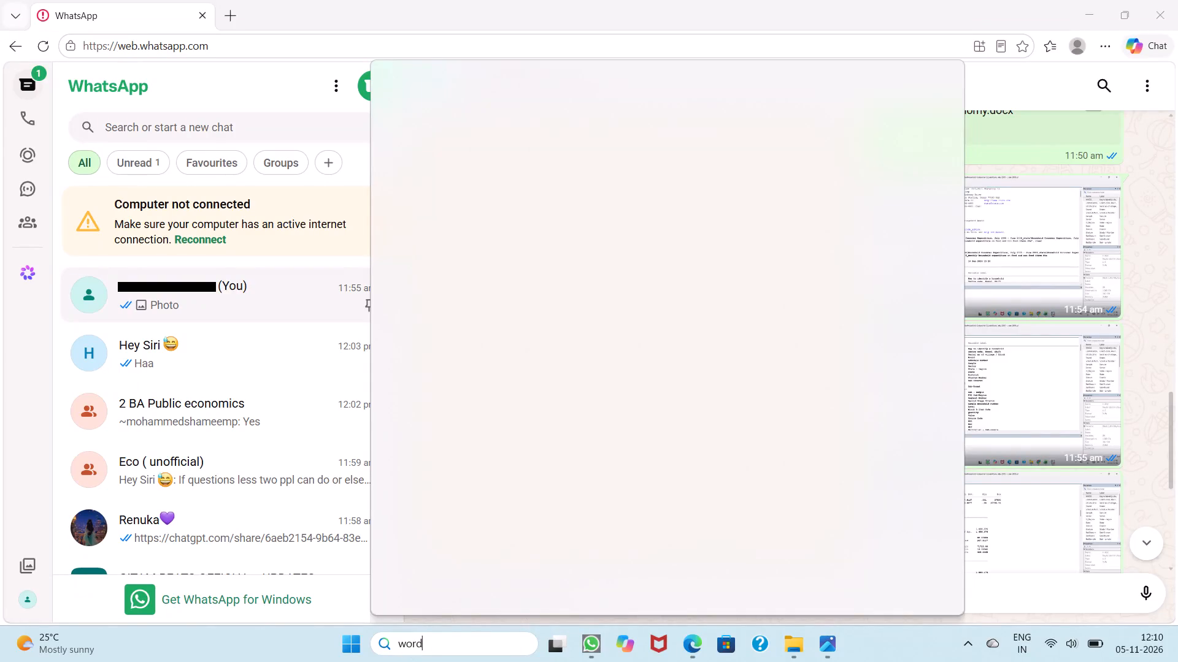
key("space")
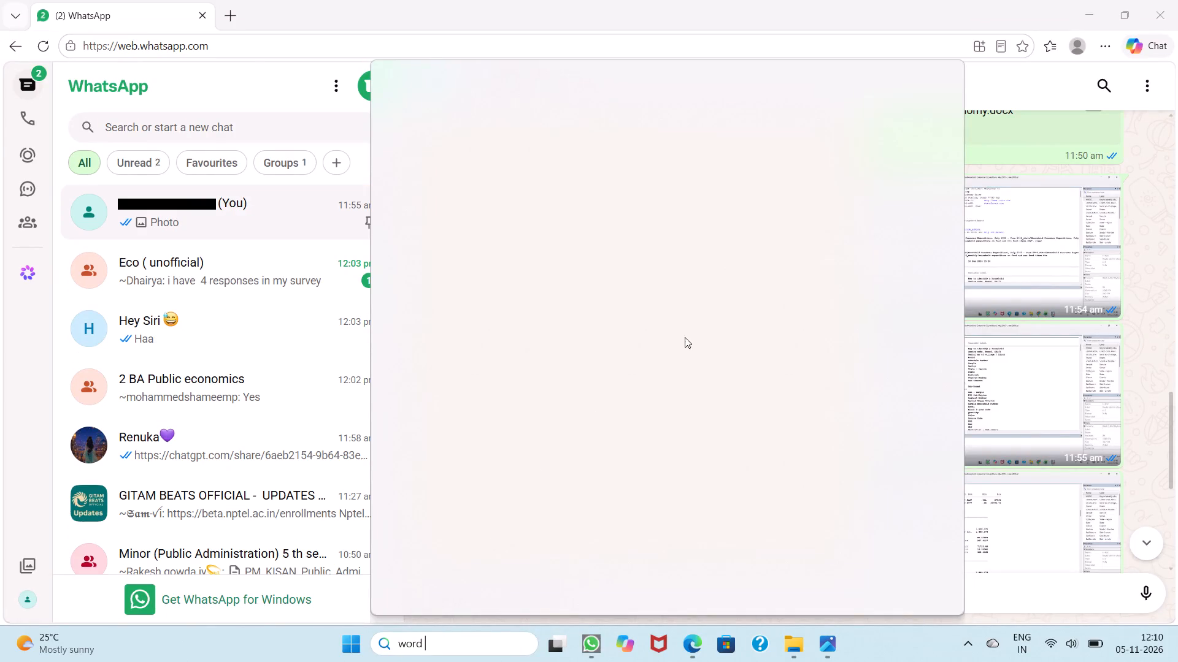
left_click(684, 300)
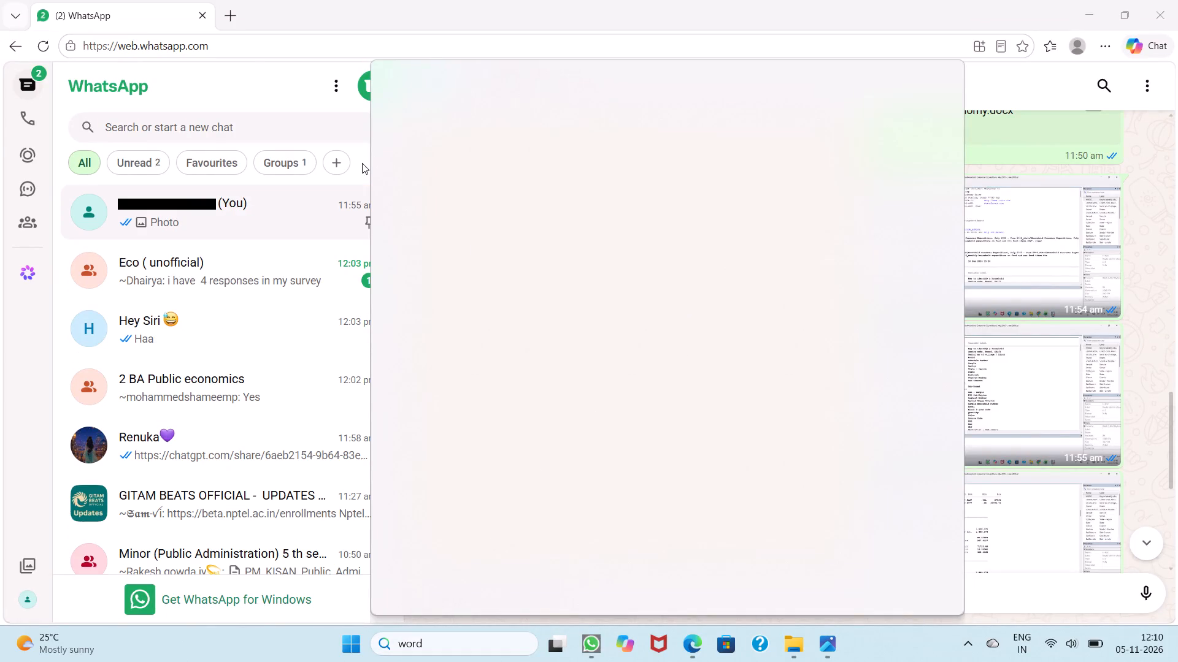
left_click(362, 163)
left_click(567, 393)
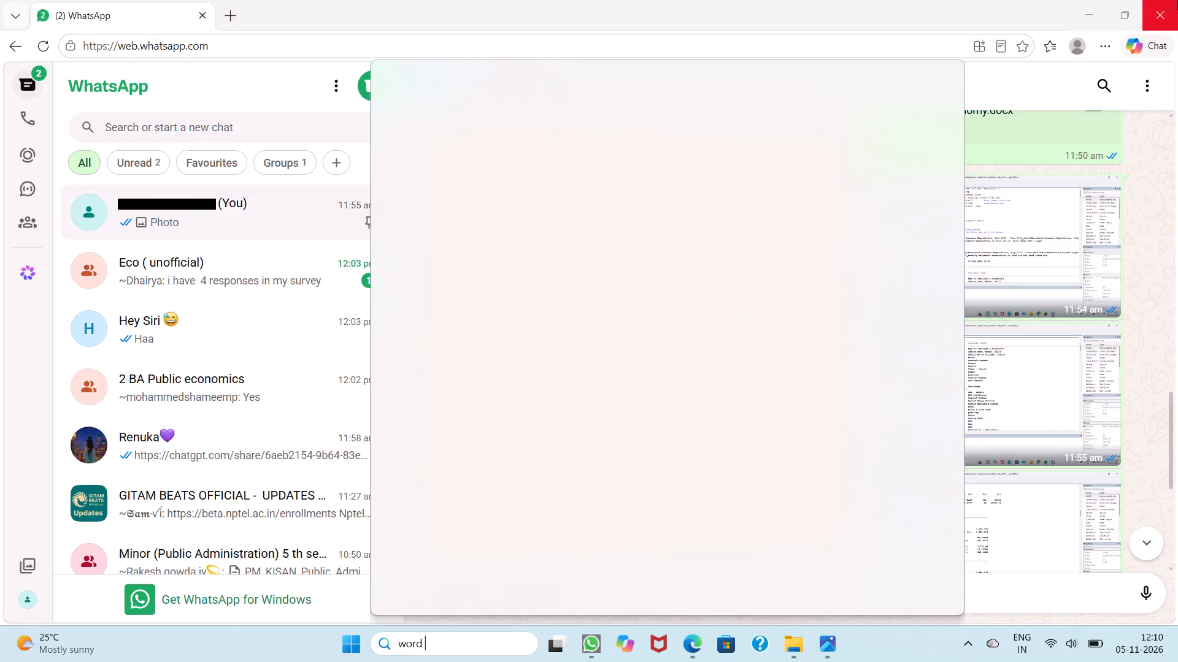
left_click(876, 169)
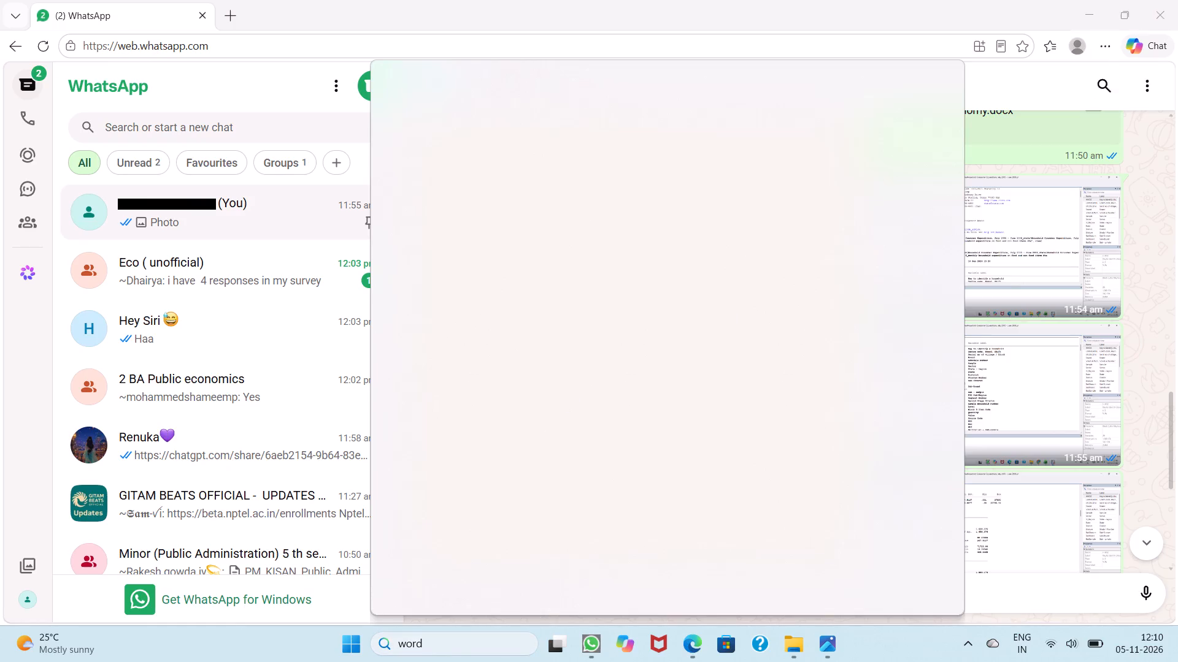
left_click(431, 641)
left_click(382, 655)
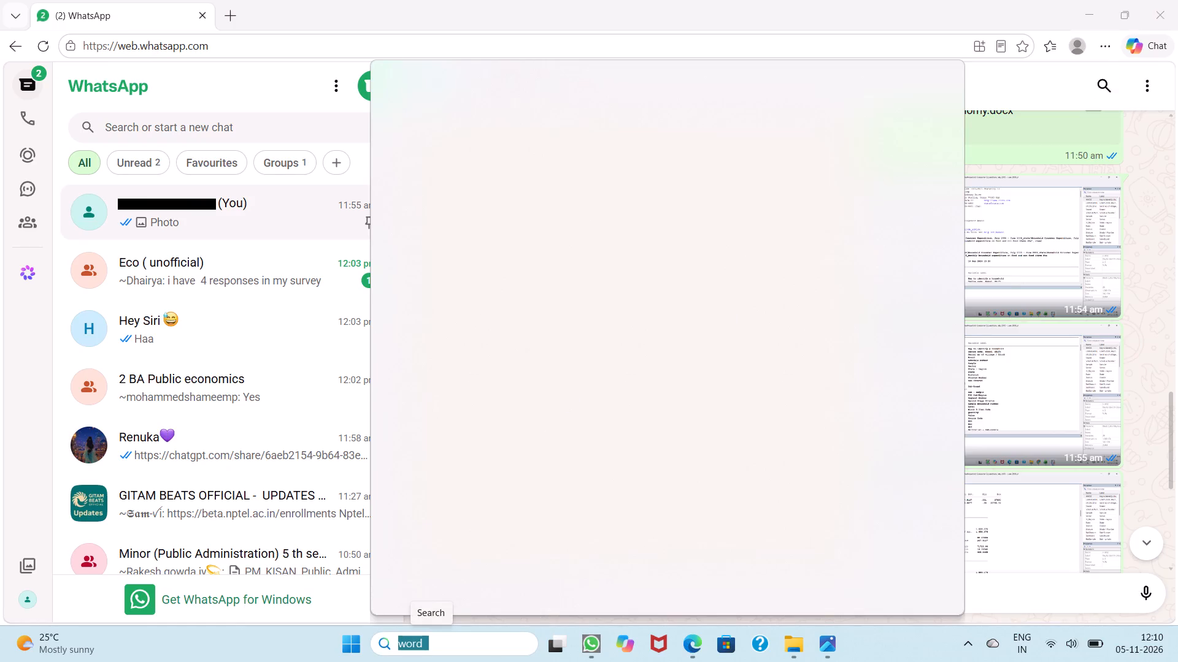
Launch Microsoft Word from the pinned apps.
left_click(355, 648)
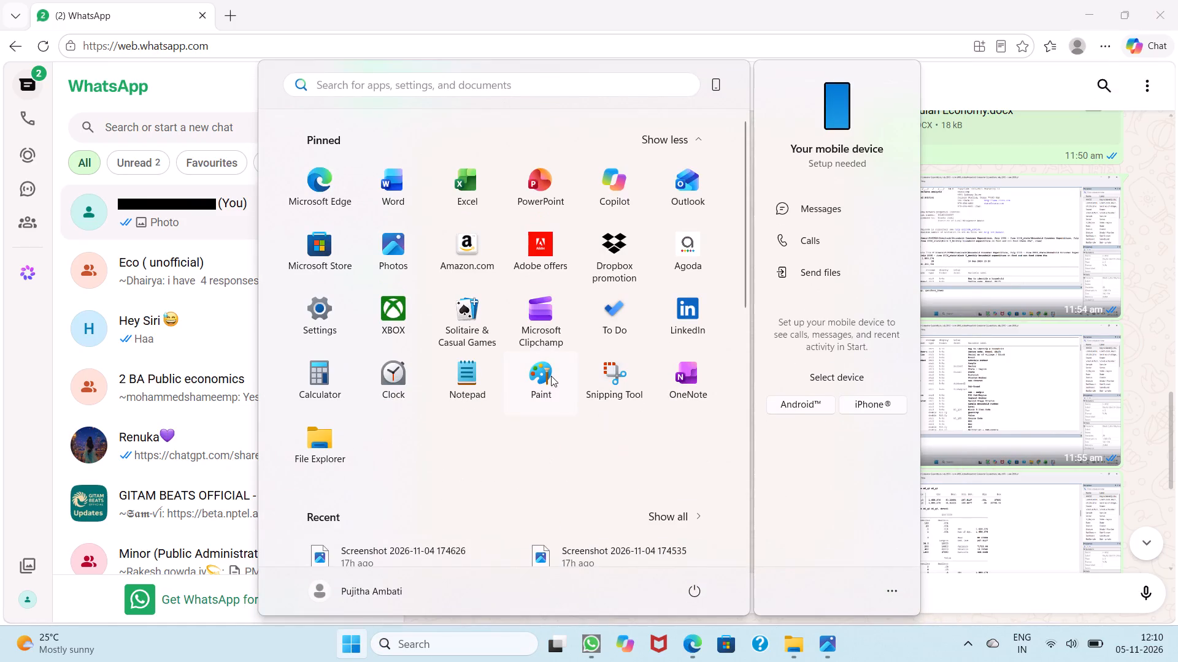
double_click(407, 199)
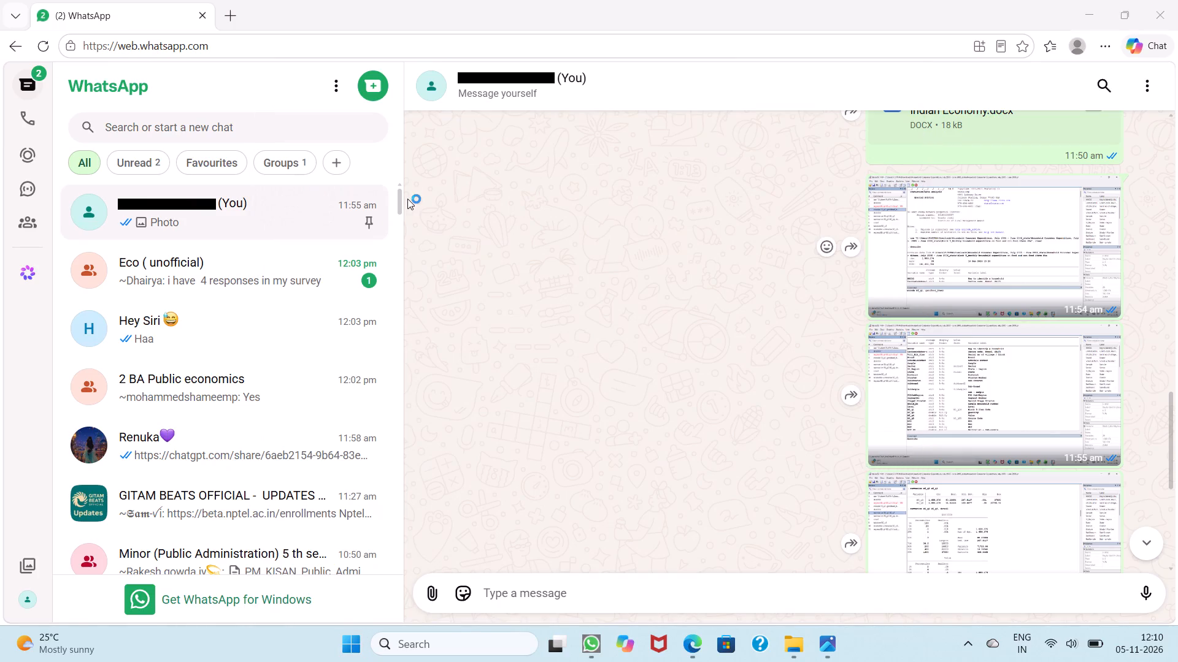
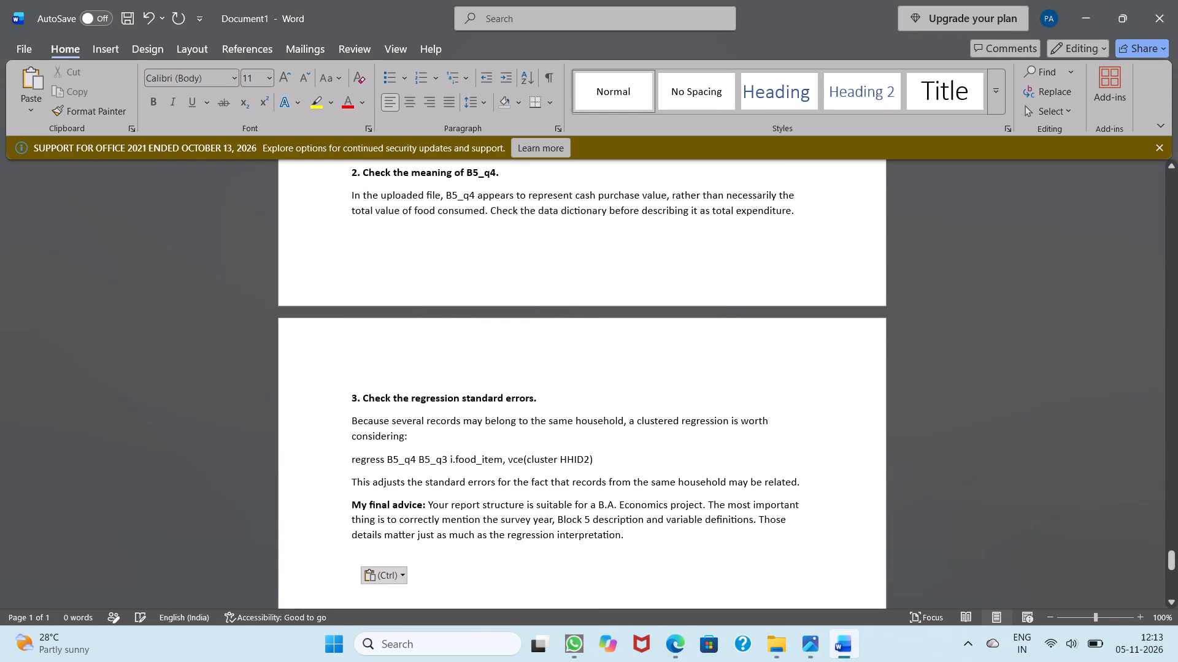
Delete the introductory note paragraphs above the title "A STUDY ON THE RELATIONSHIP BETWEEN QUANTITY OF FOOD ITEMS AND FOOD EXPENDITURE".
scroll(550, 339, "up", 19)
scroll(550, 339, "up", 8)
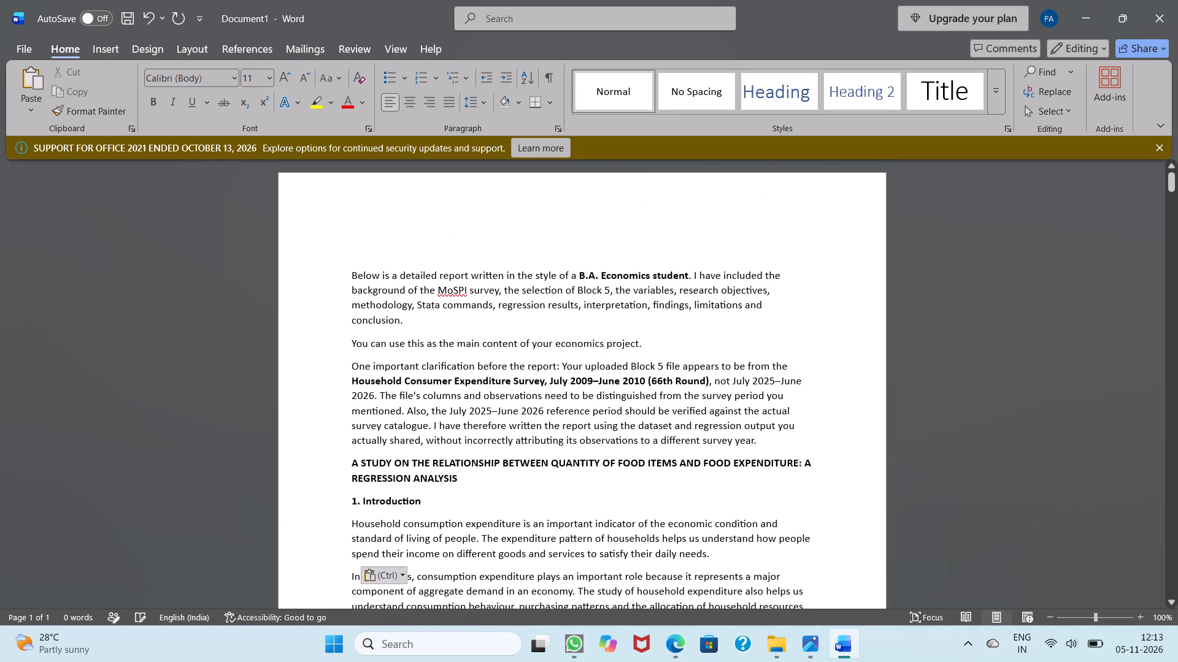
scroll(550, 339, "up", 1)
left_click_drag(349, 275, 385, 302)
left_click_drag(385, 302, 753, 444)
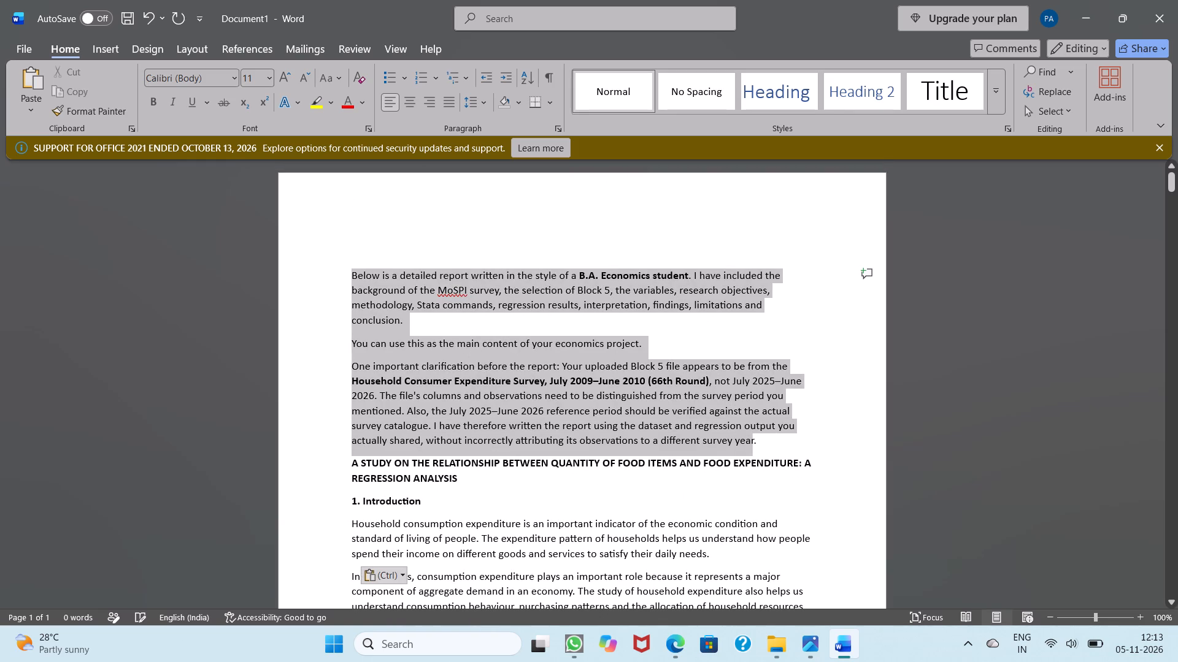
key("BackSpace")
key("BackSpace")
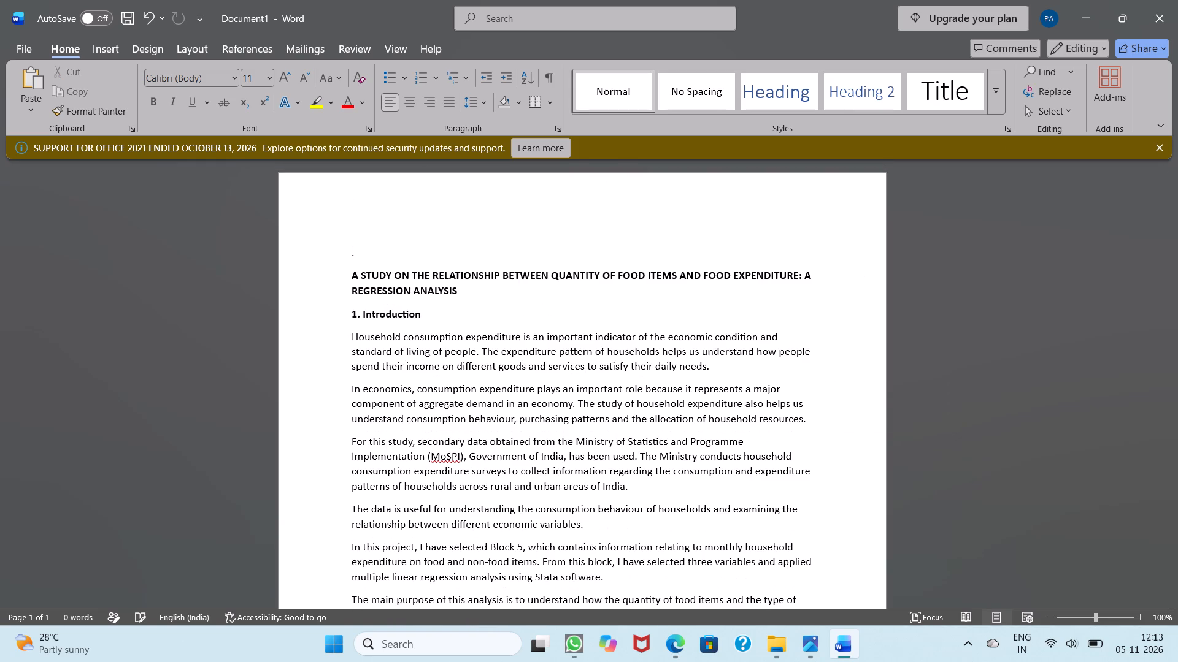
key("Right")
key("BackSpace")
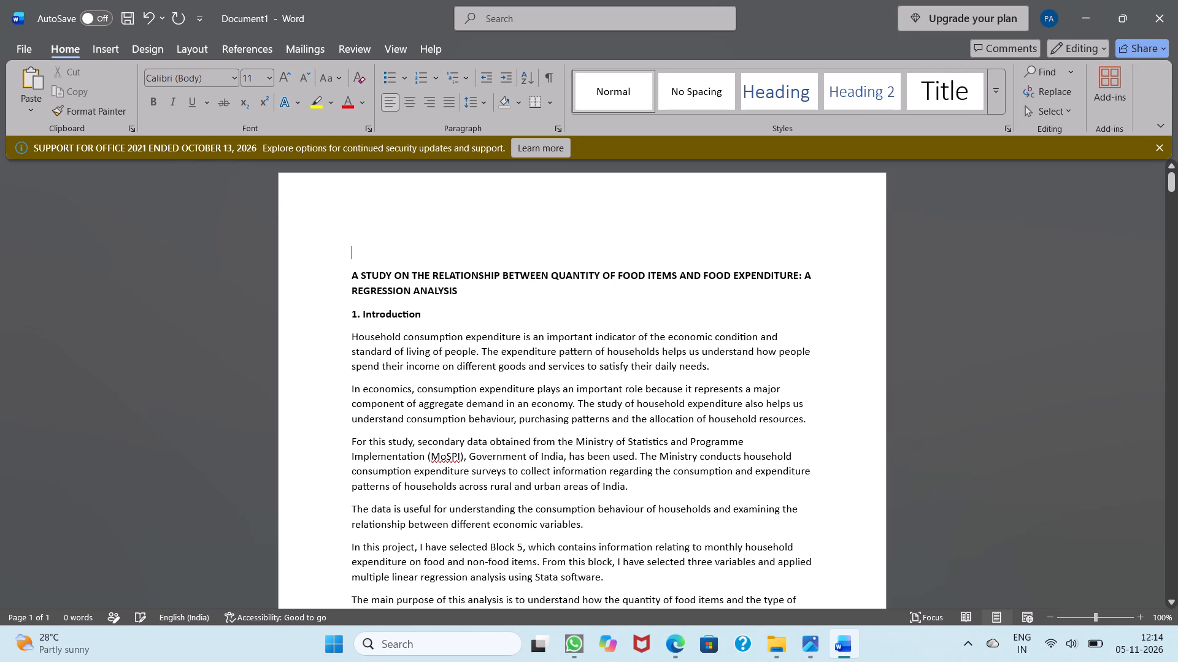
Format the whole report title in Times New Roman at size 16, keeping it bold.
left_click_drag(354, 273, 425, 292)
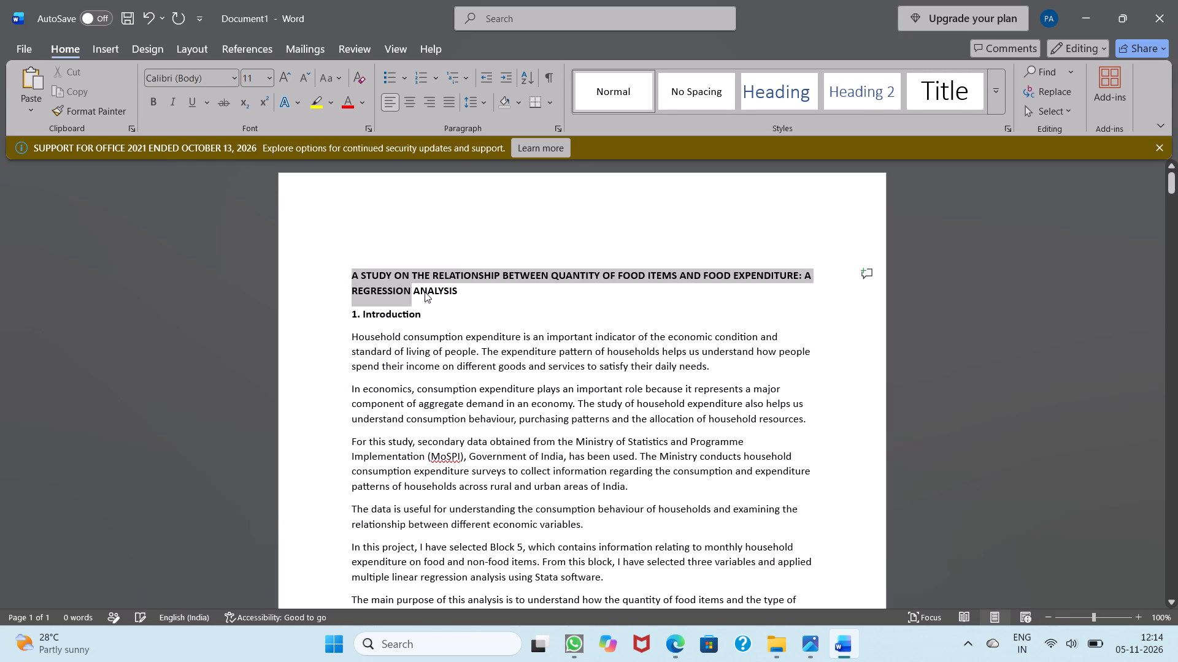
left_click_drag(425, 292, 466, 293)
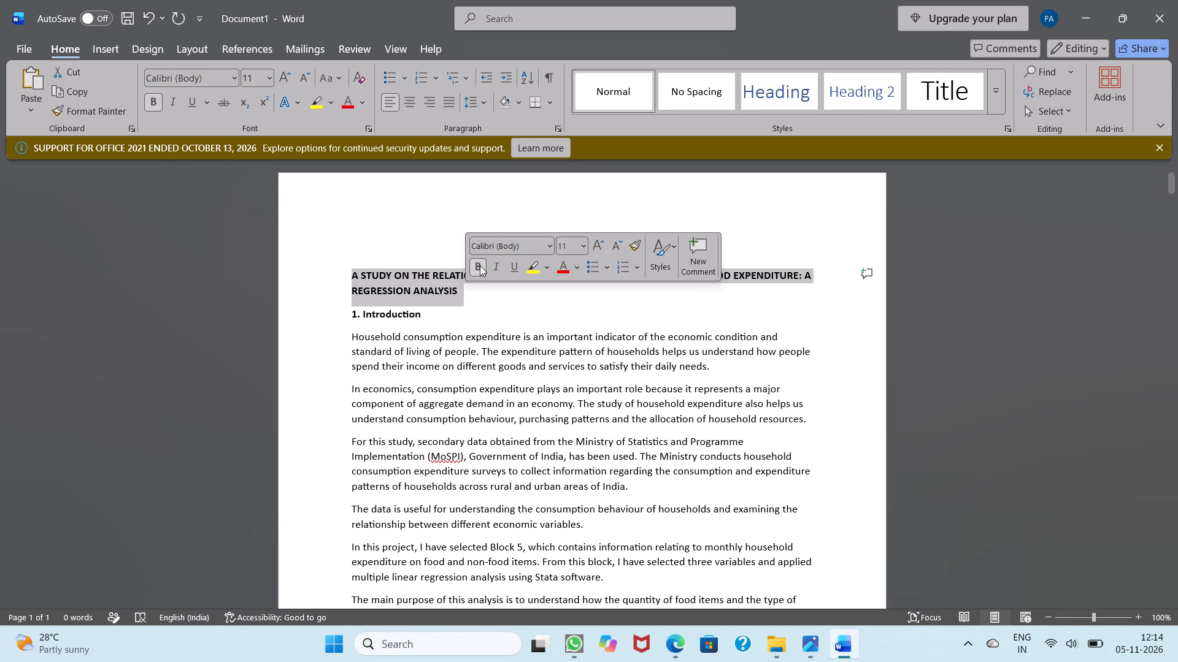
left_click(480, 265)
left_click(480, 265)
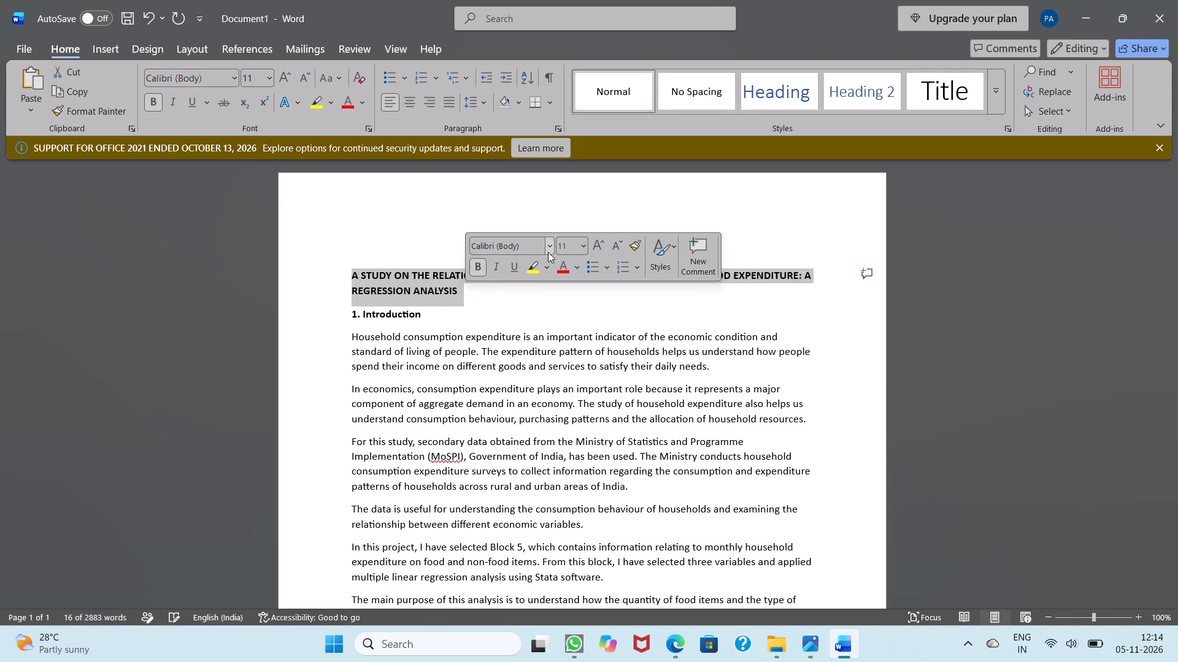
left_click(549, 251)
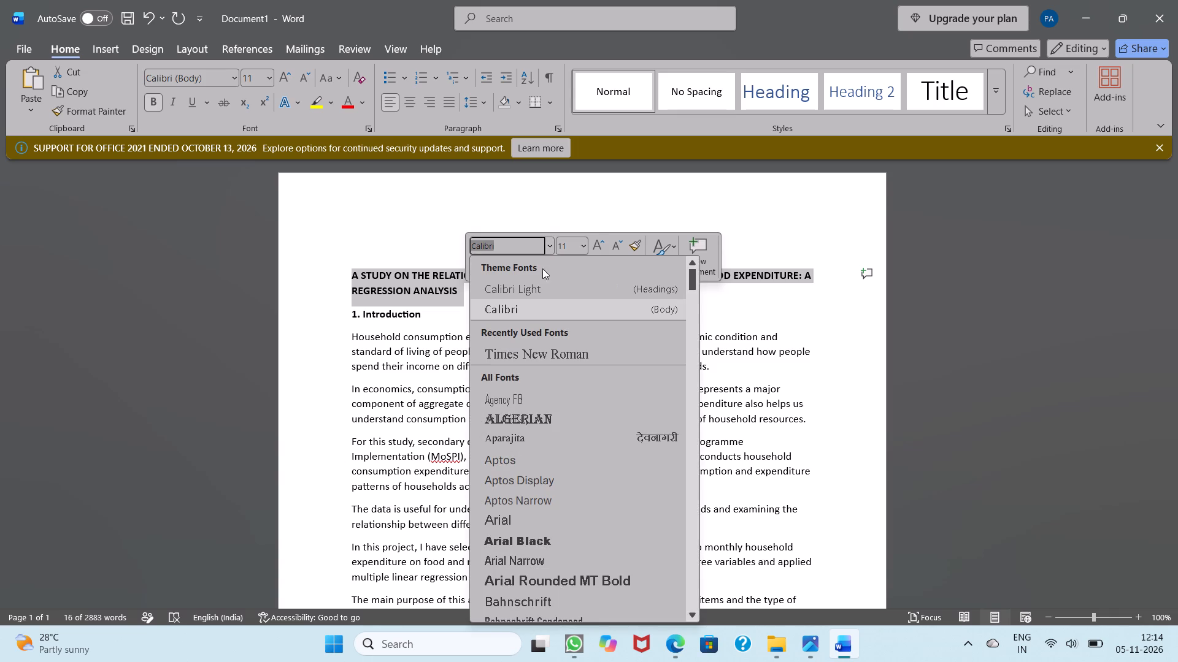
left_click(536, 356)
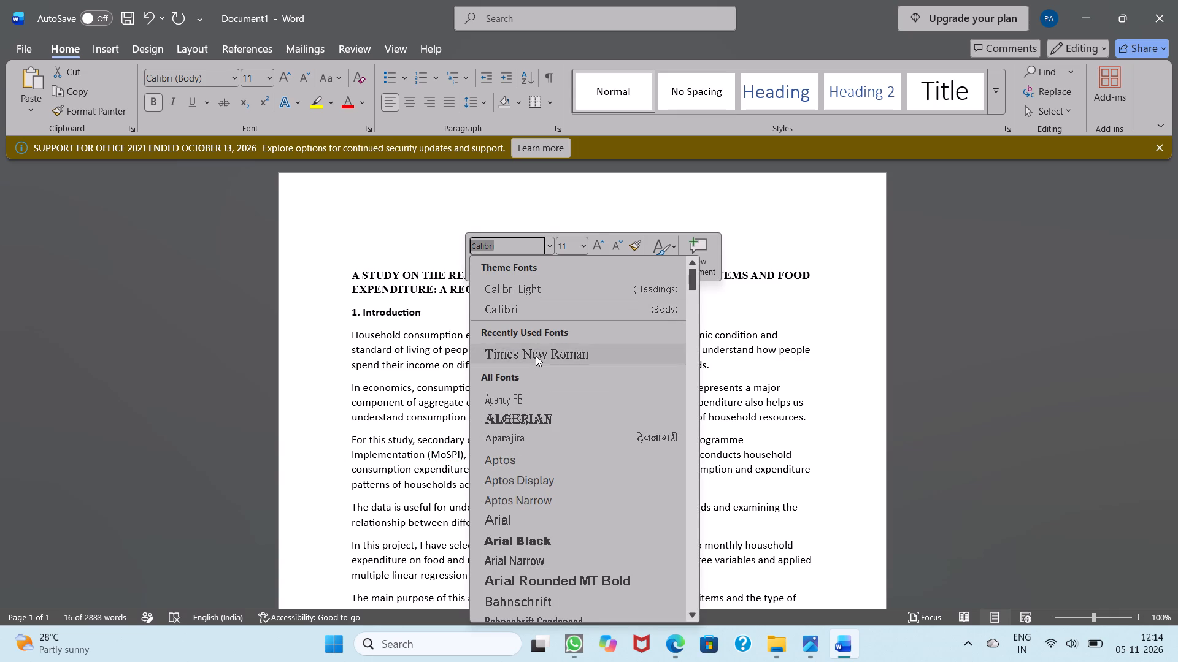
left_click(584, 244)
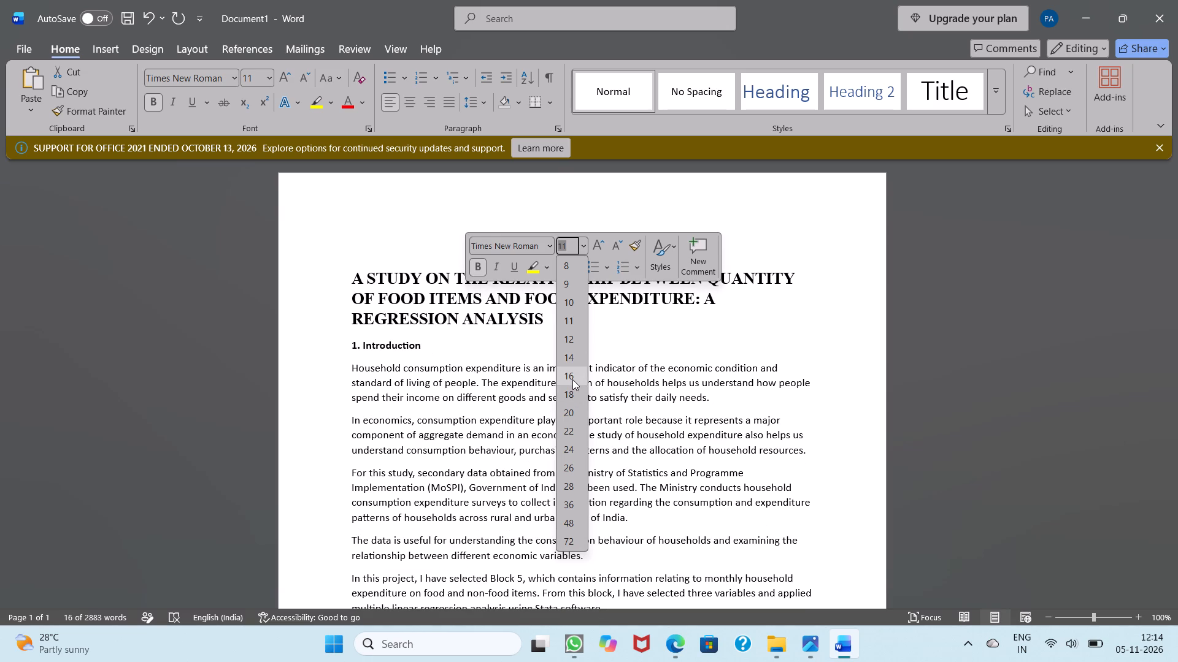
left_click(572, 379)
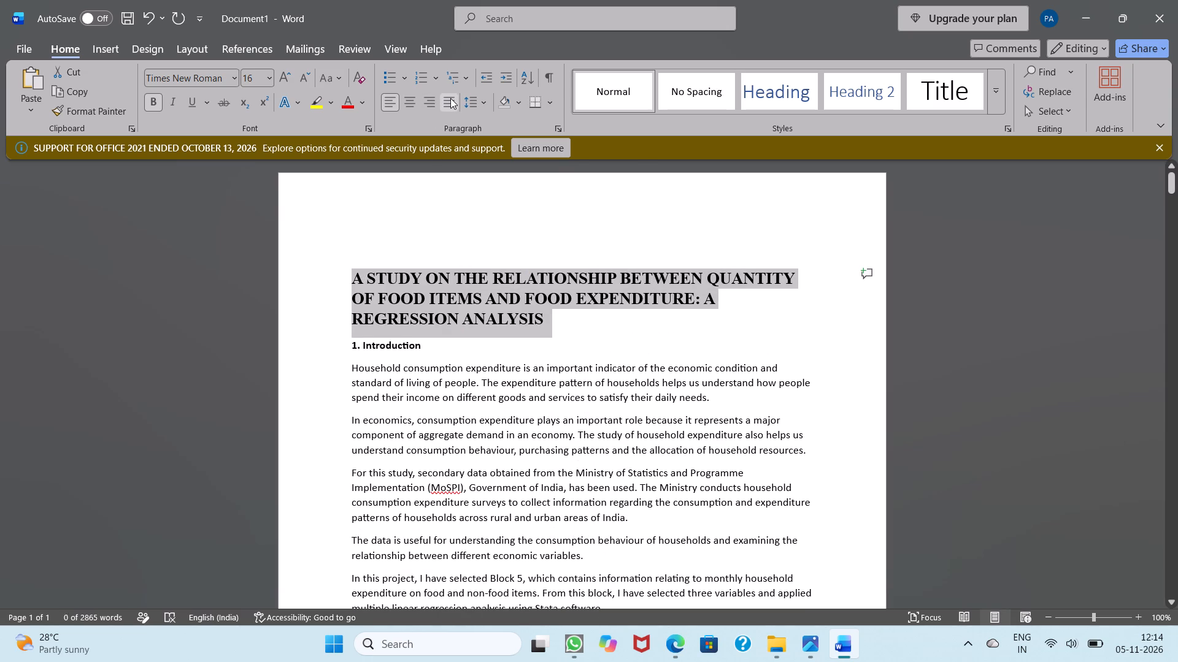
Centre-align the report title.
left_click(450, 98)
left_click(406, 110)
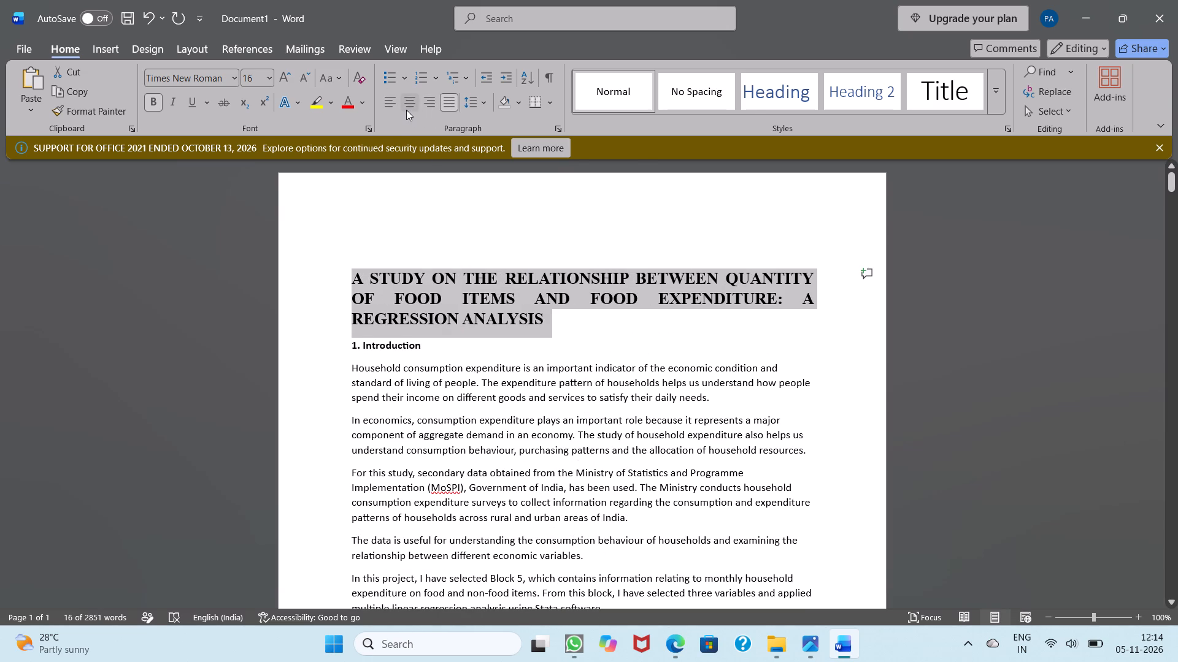
left_click(537, 228)
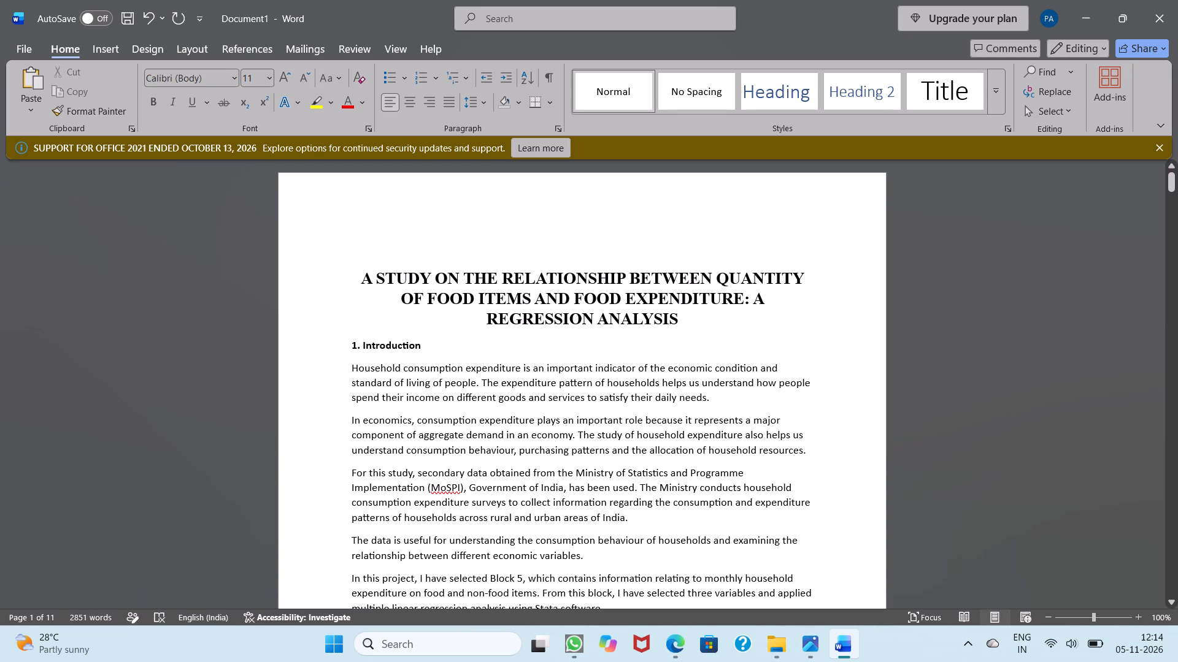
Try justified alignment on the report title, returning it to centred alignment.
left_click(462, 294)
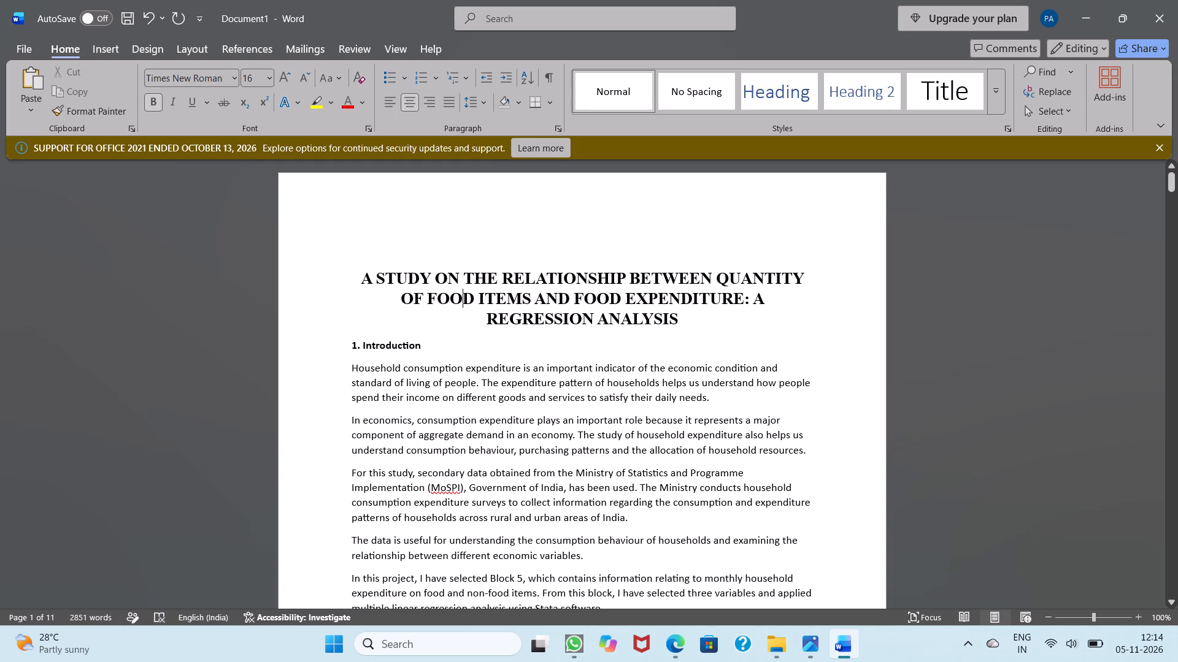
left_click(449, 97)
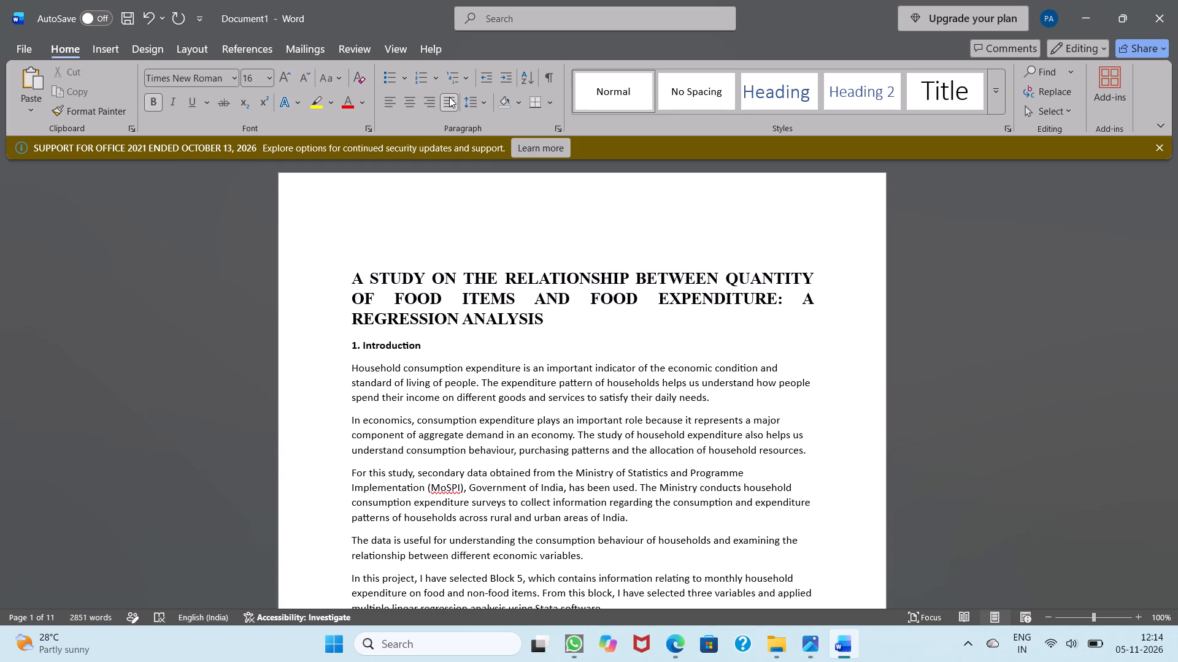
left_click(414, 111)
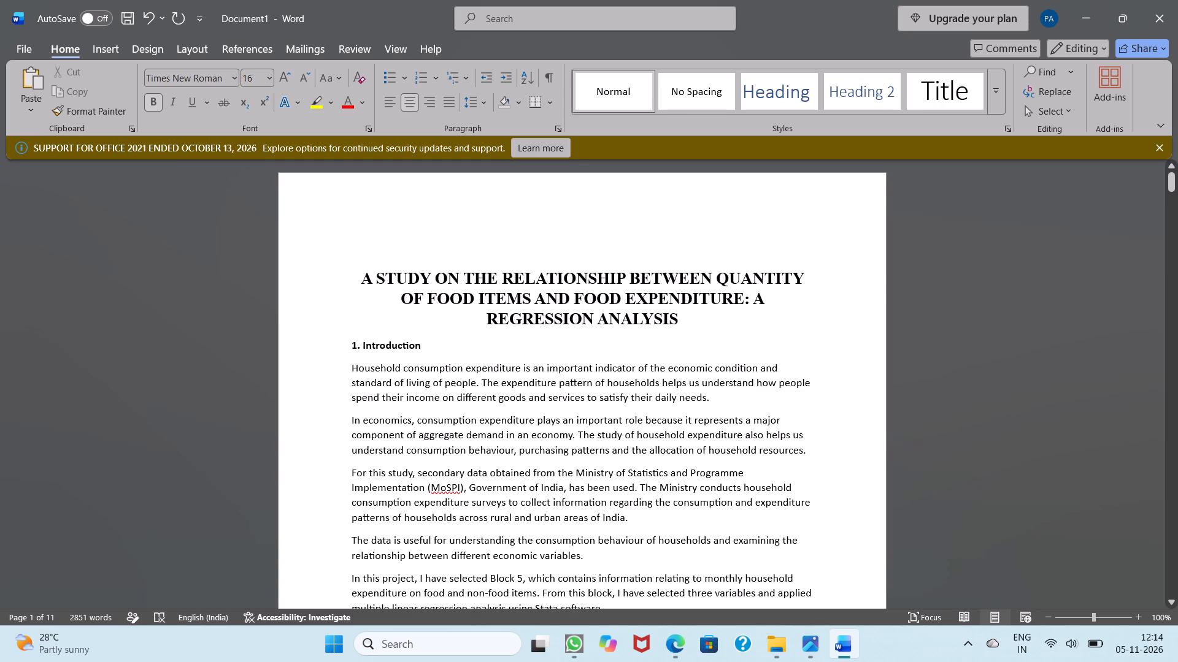
Set the font size of the whole report title to 14.
left_click_drag(363, 273, 663, 337)
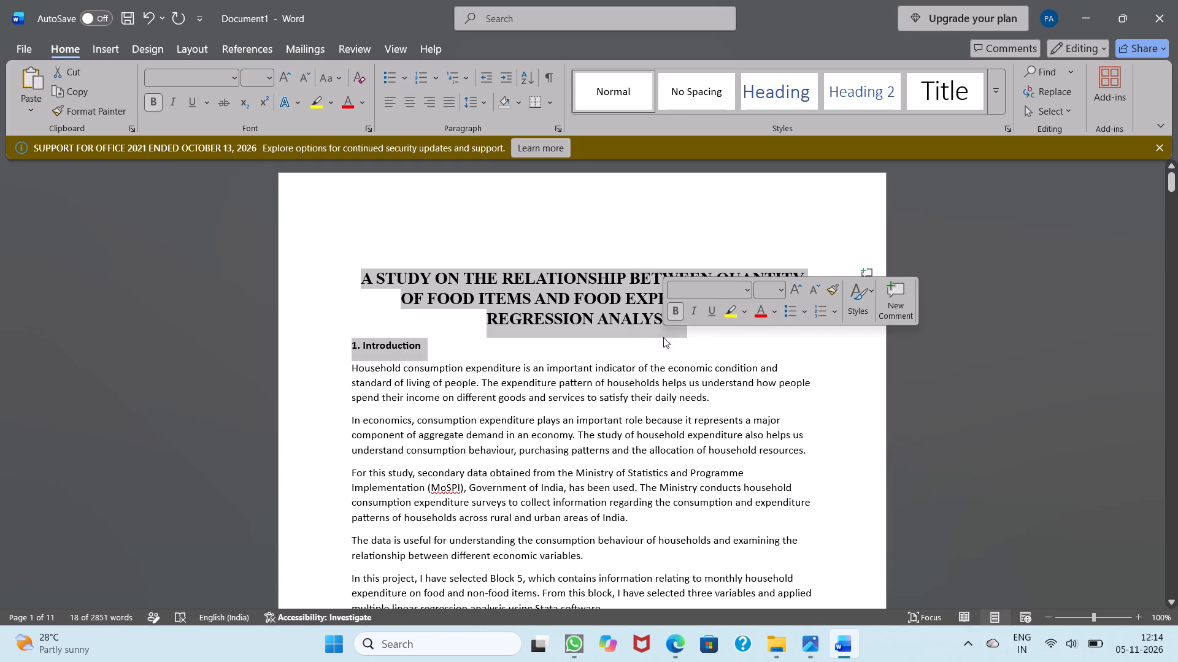
left_click_drag(578, 280, 369, 271)
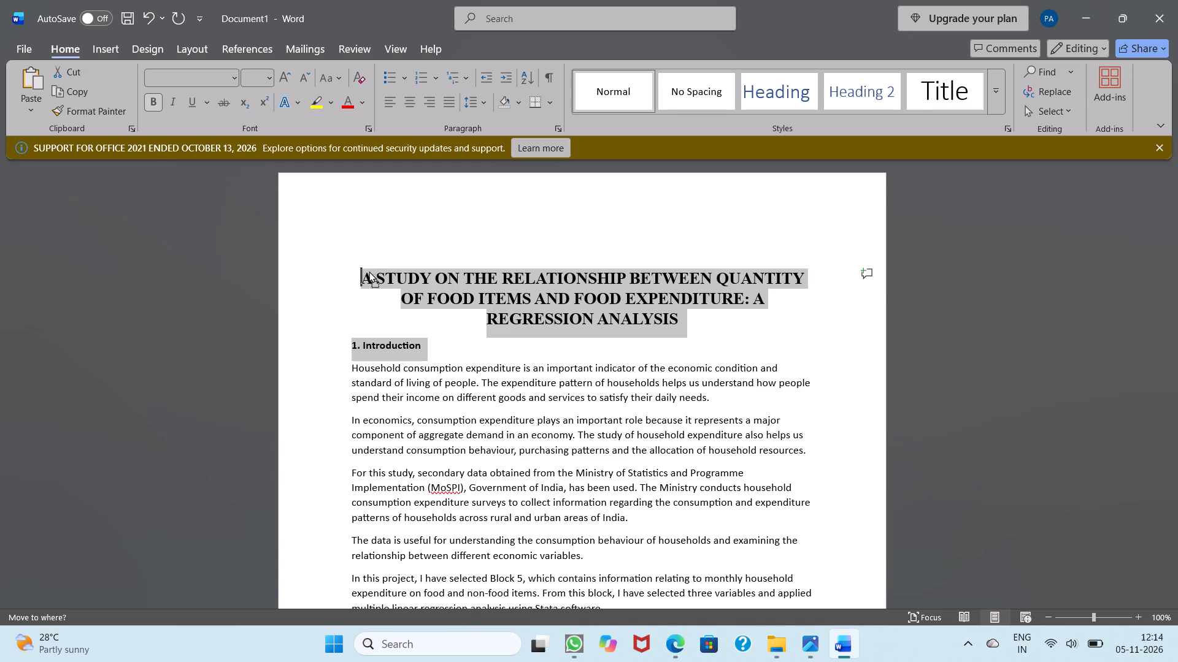
left_click_drag(369, 271, 417, 287)
left_click_drag(362, 276, 682, 346)
left_click_drag(479, 264, 671, 333)
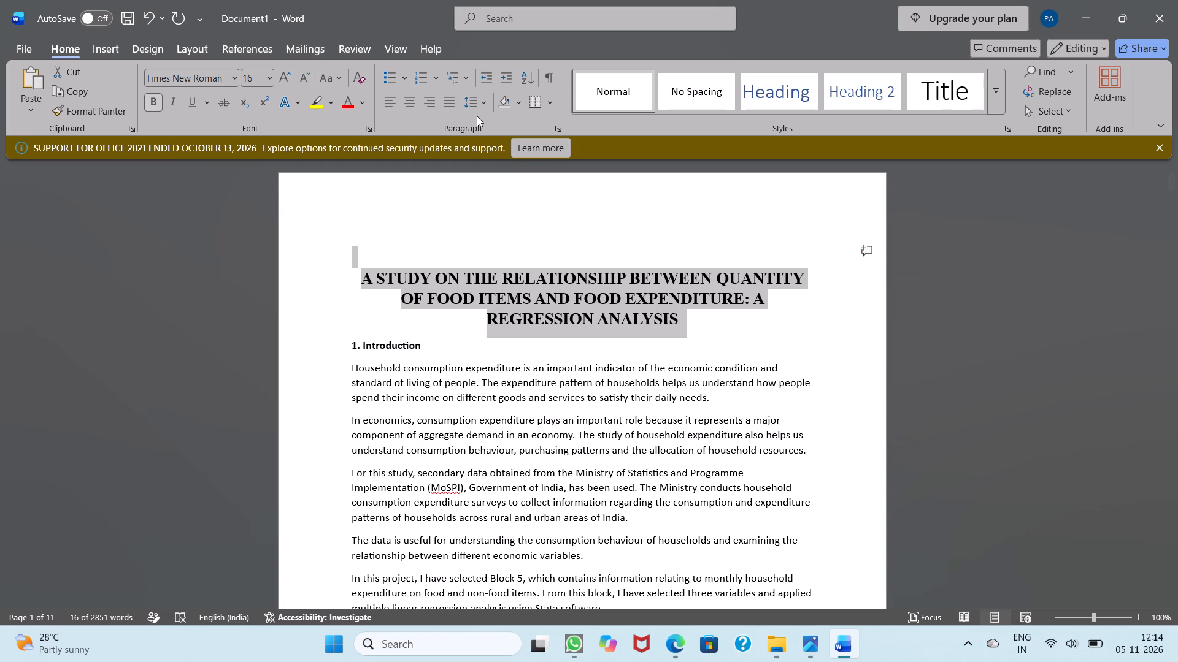
left_click(269, 80)
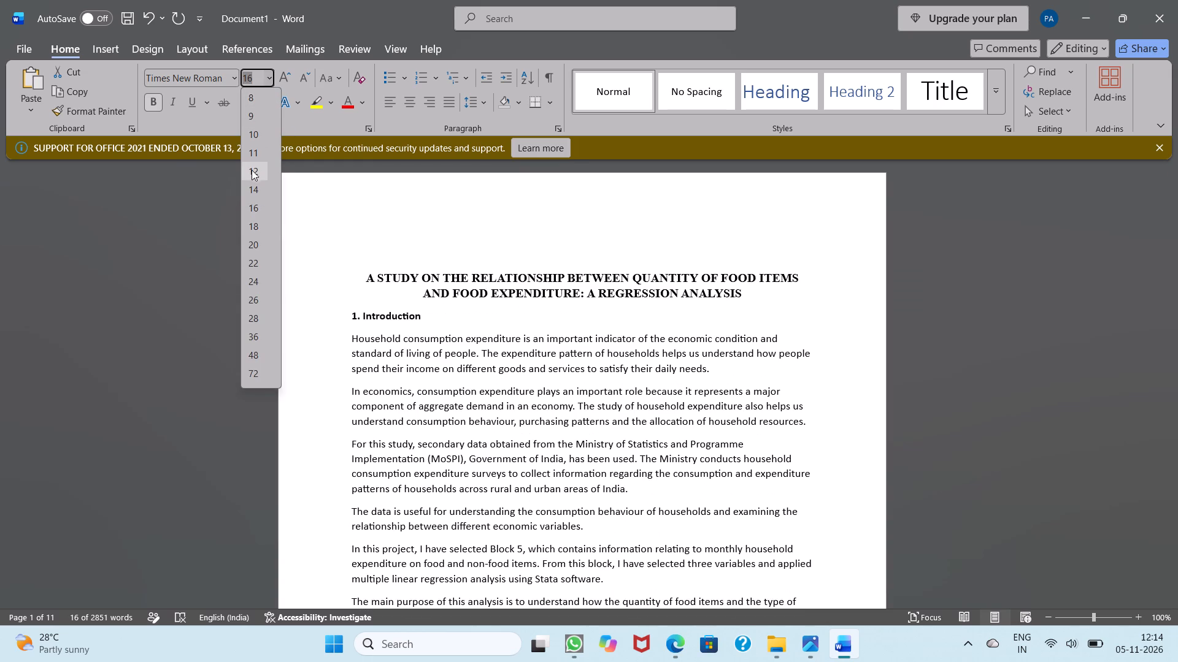
left_click(256, 183)
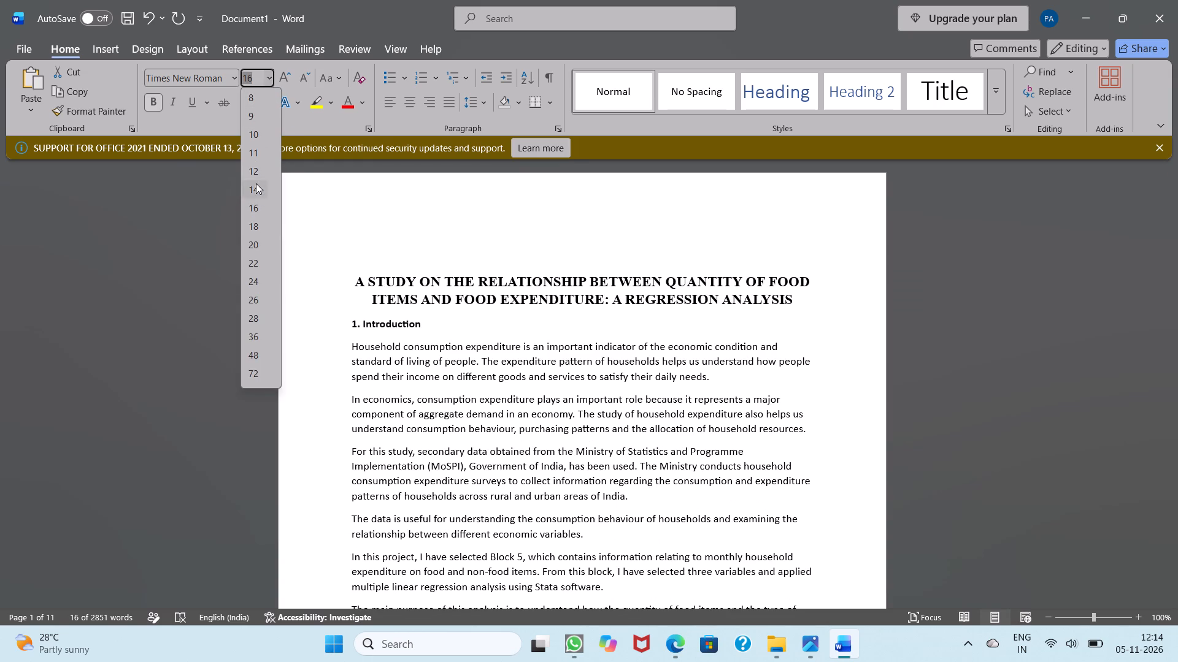
left_click(467, 261)
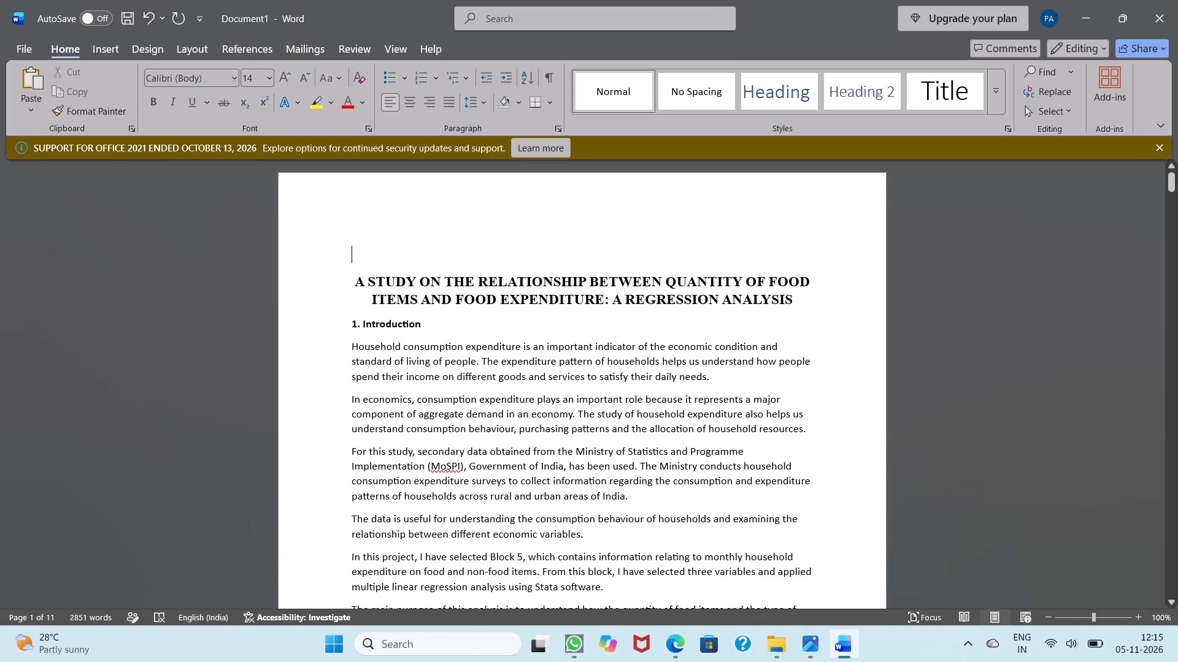
Format the "1. Introduction" heading in Times New Roman at size 14.
scroll(351, 324, "down", 2)
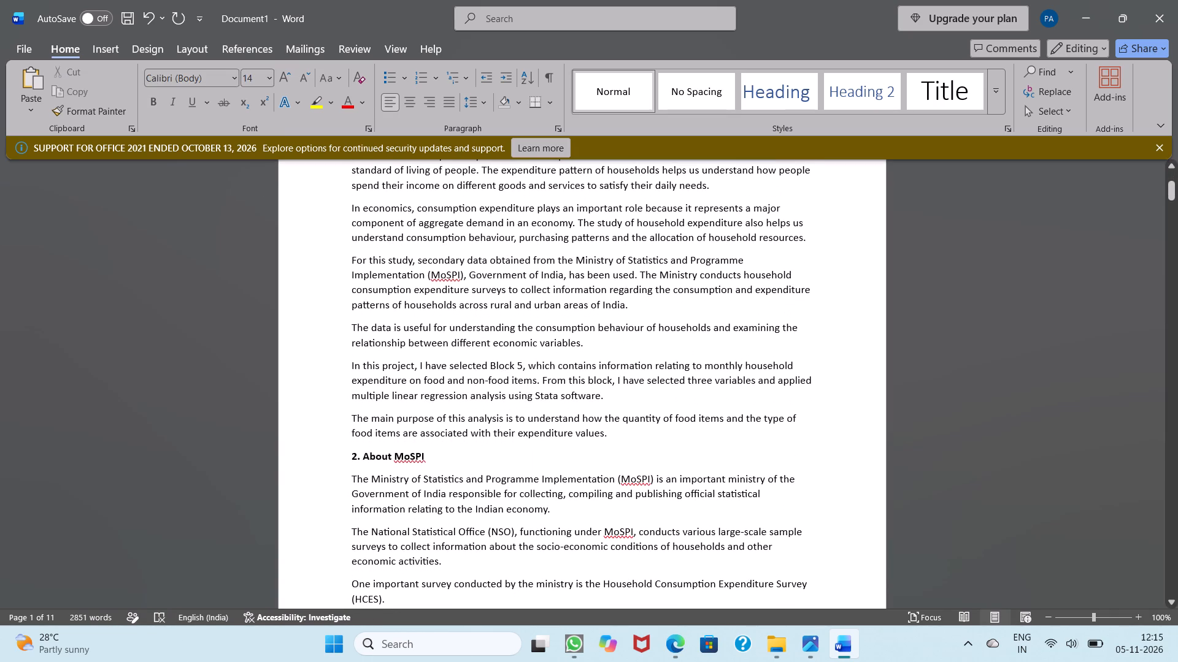
scroll(351, 324, "up", 1)
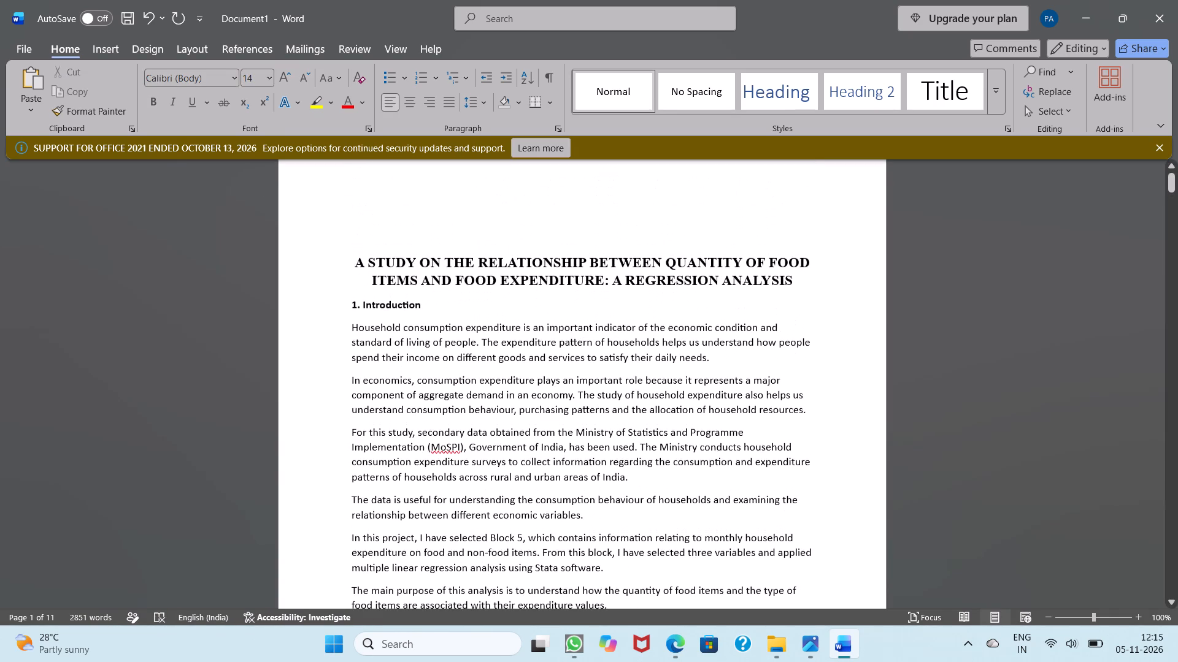
left_click_drag(350, 307, 372, 305)
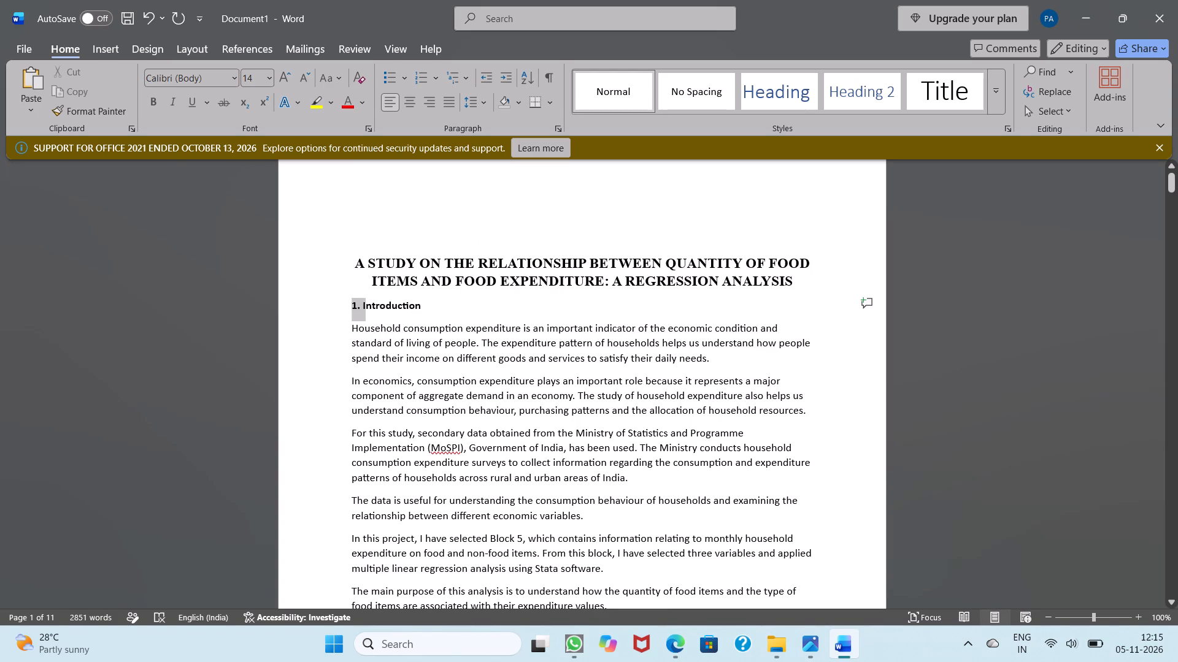
left_click_drag(372, 305, 410, 310)
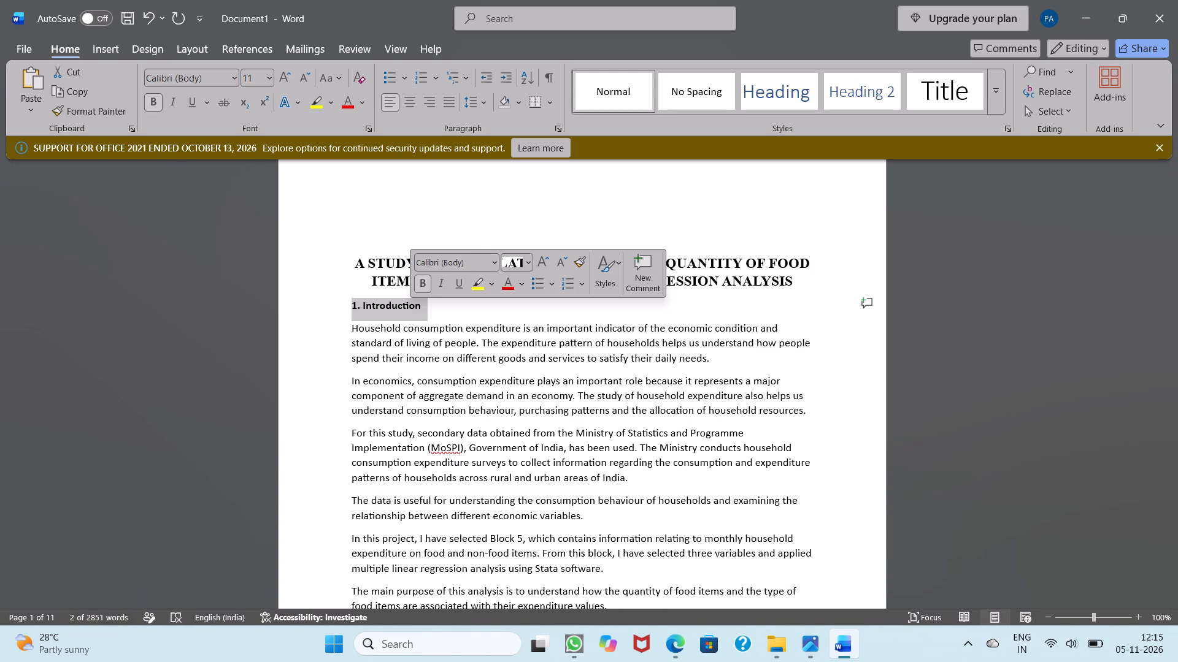
left_click(528, 265)
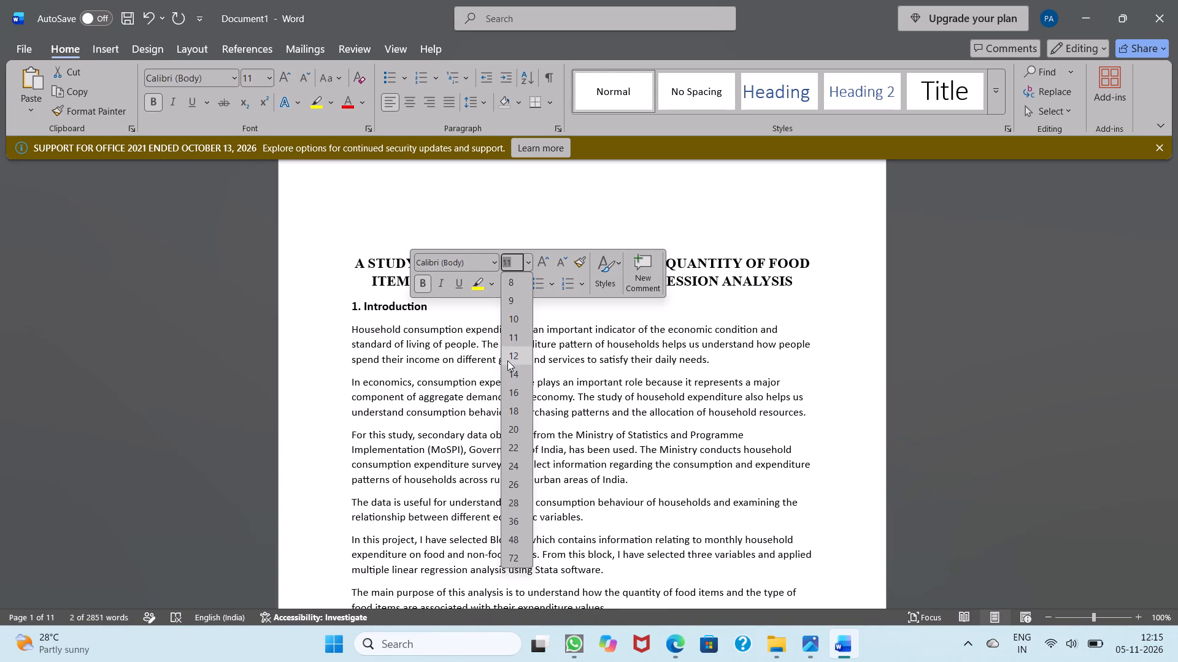
left_click(512, 378)
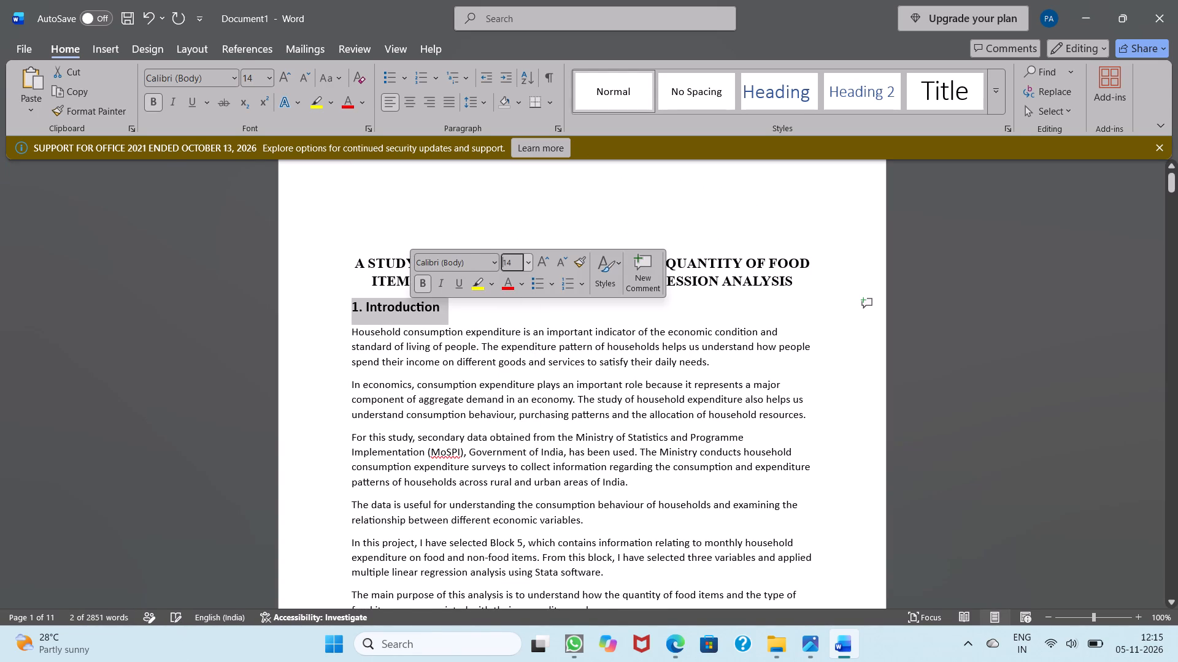
left_click(496, 265)
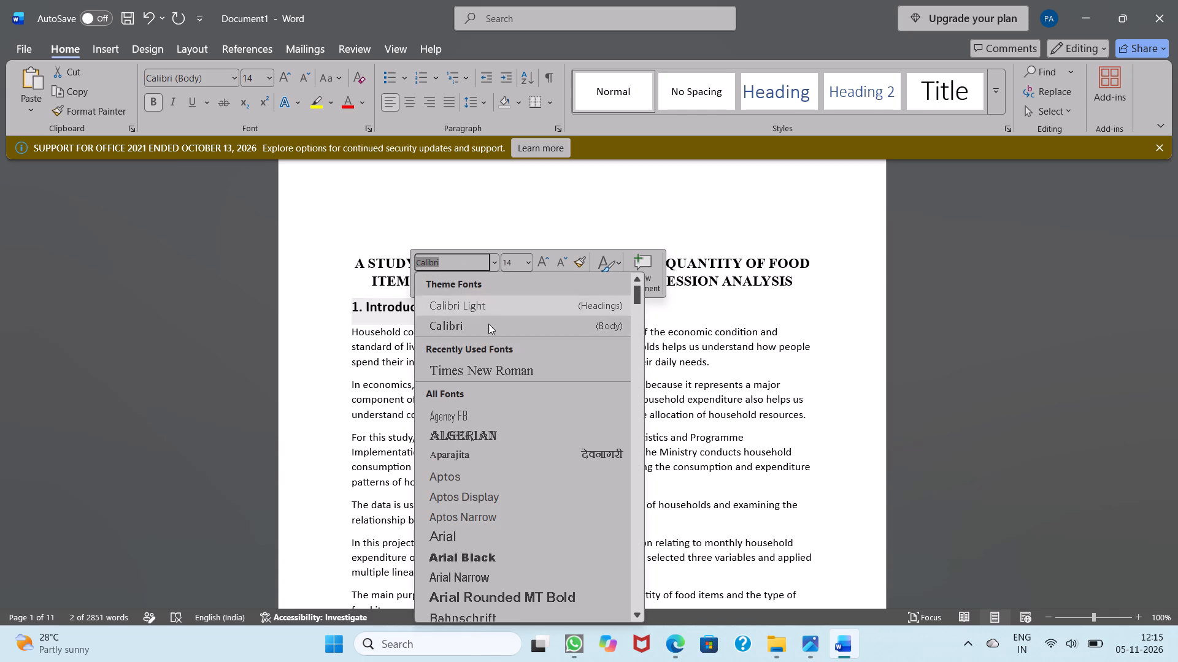
left_click(496, 370)
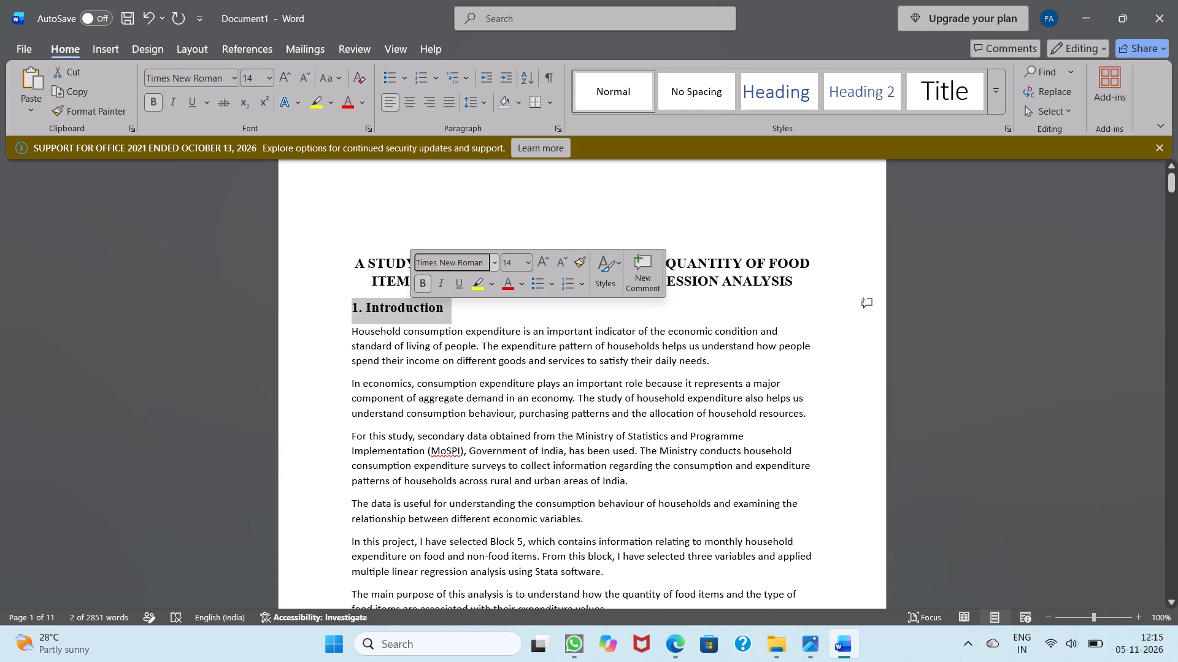
left_click(439, 368)
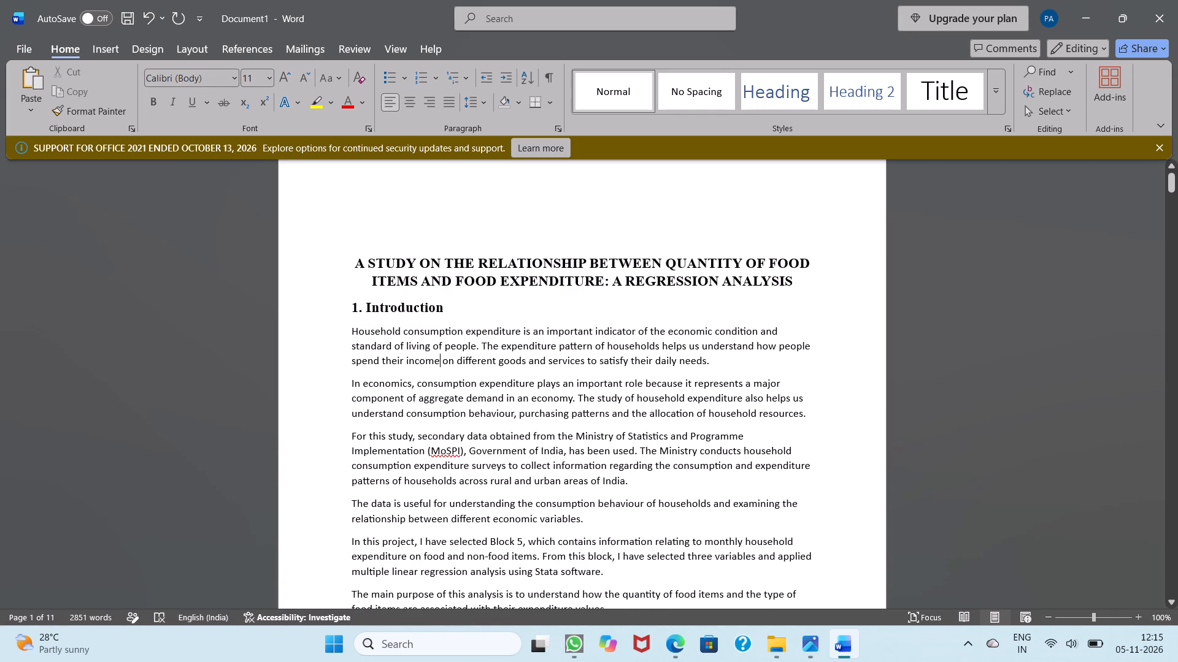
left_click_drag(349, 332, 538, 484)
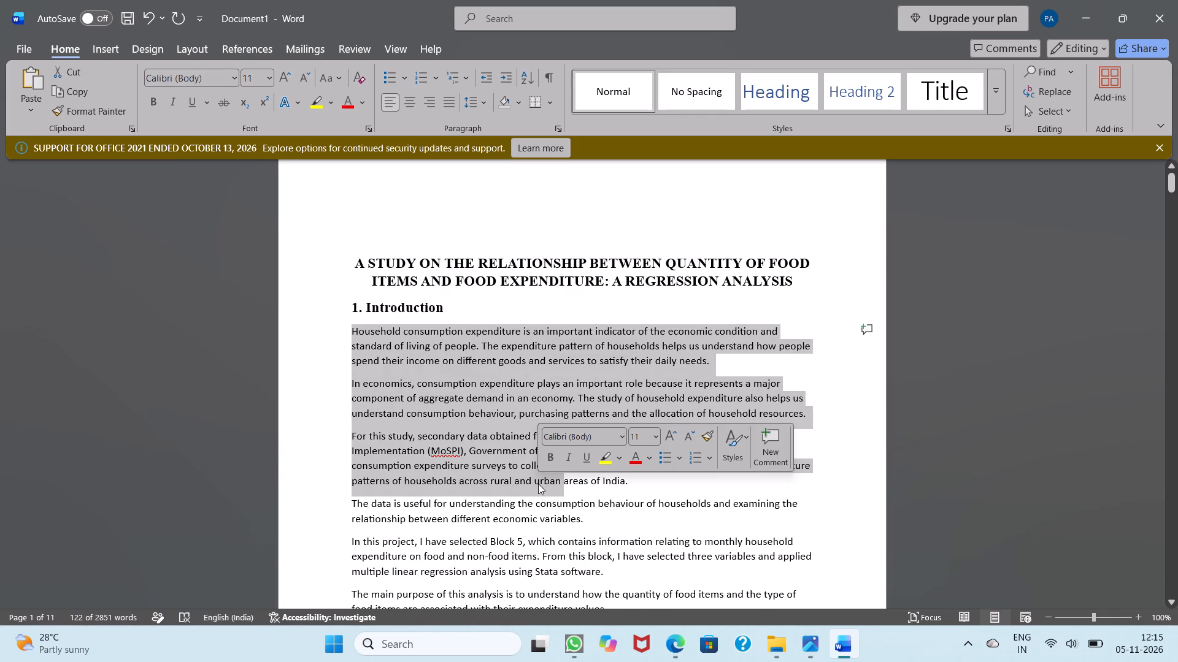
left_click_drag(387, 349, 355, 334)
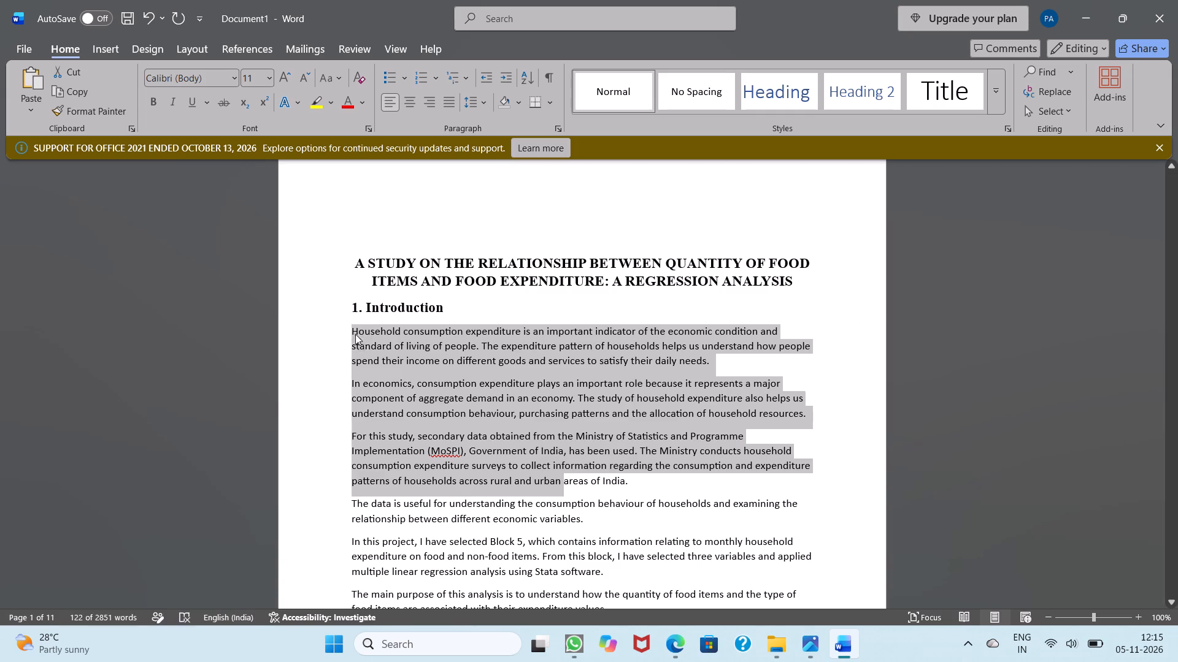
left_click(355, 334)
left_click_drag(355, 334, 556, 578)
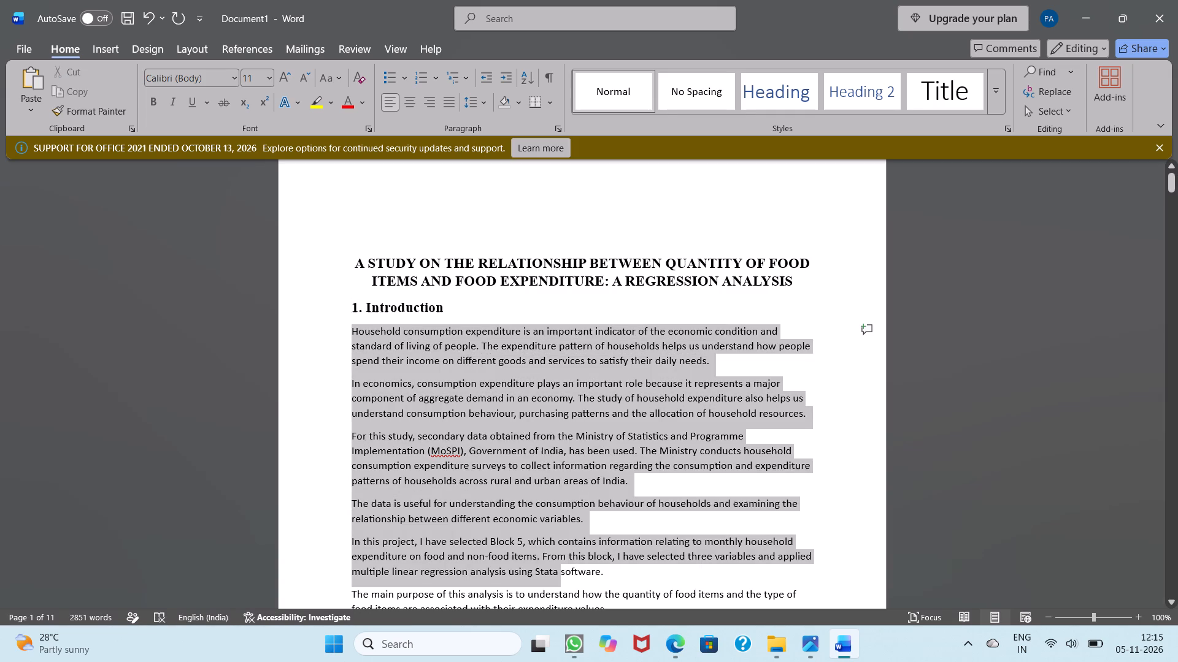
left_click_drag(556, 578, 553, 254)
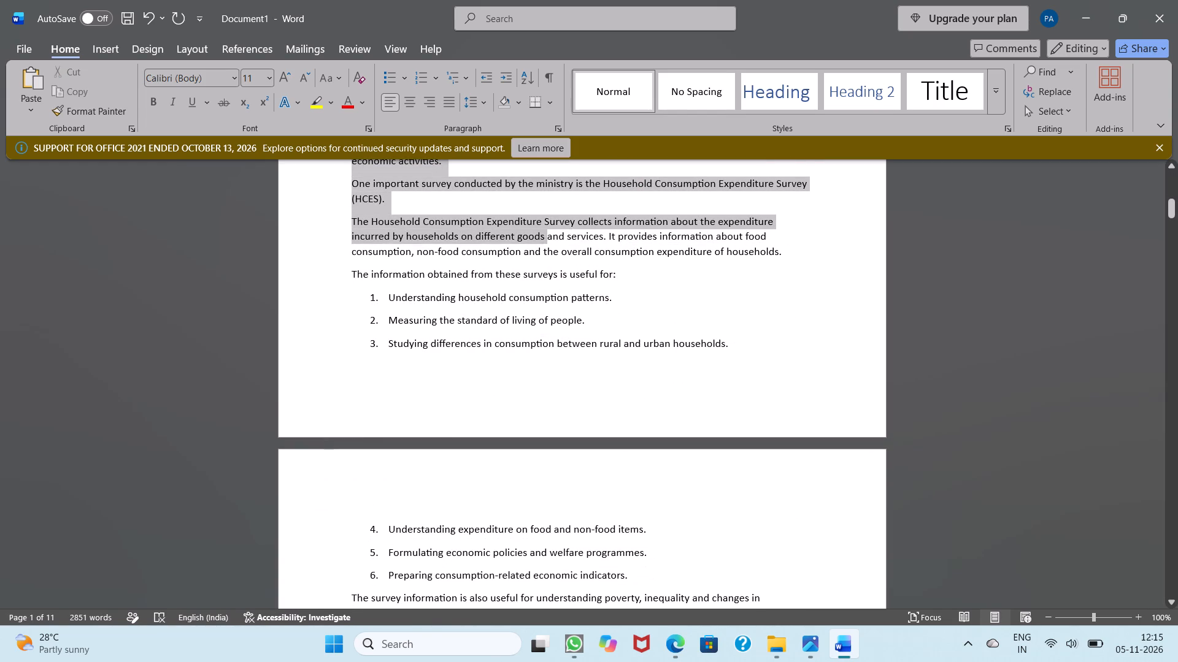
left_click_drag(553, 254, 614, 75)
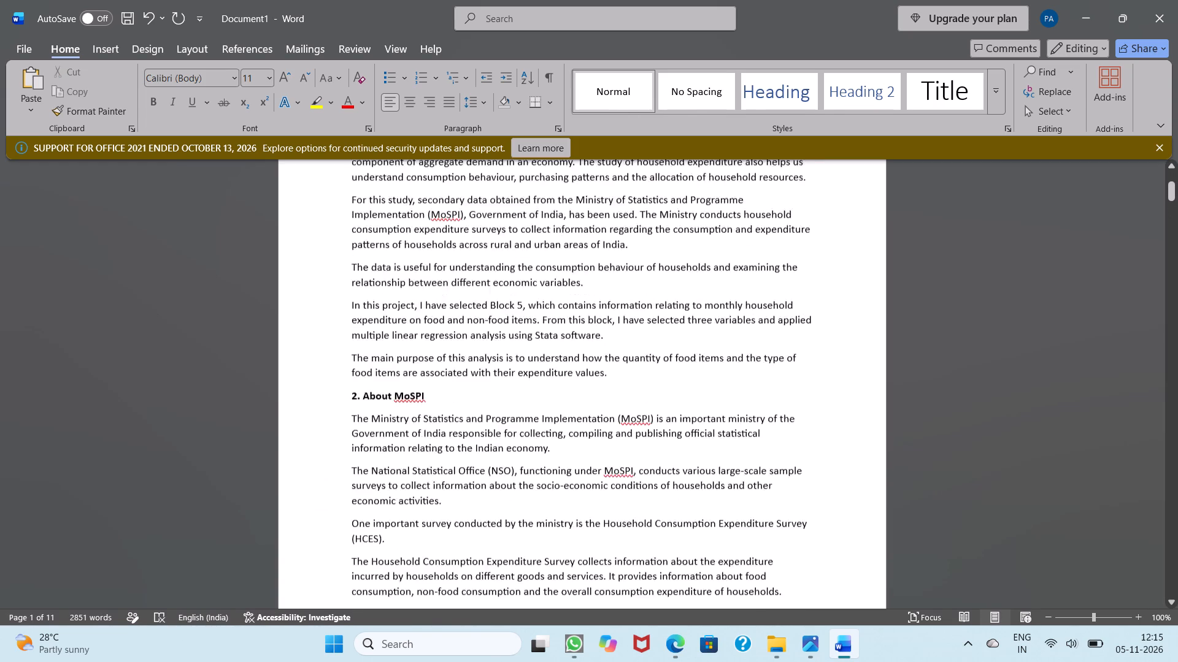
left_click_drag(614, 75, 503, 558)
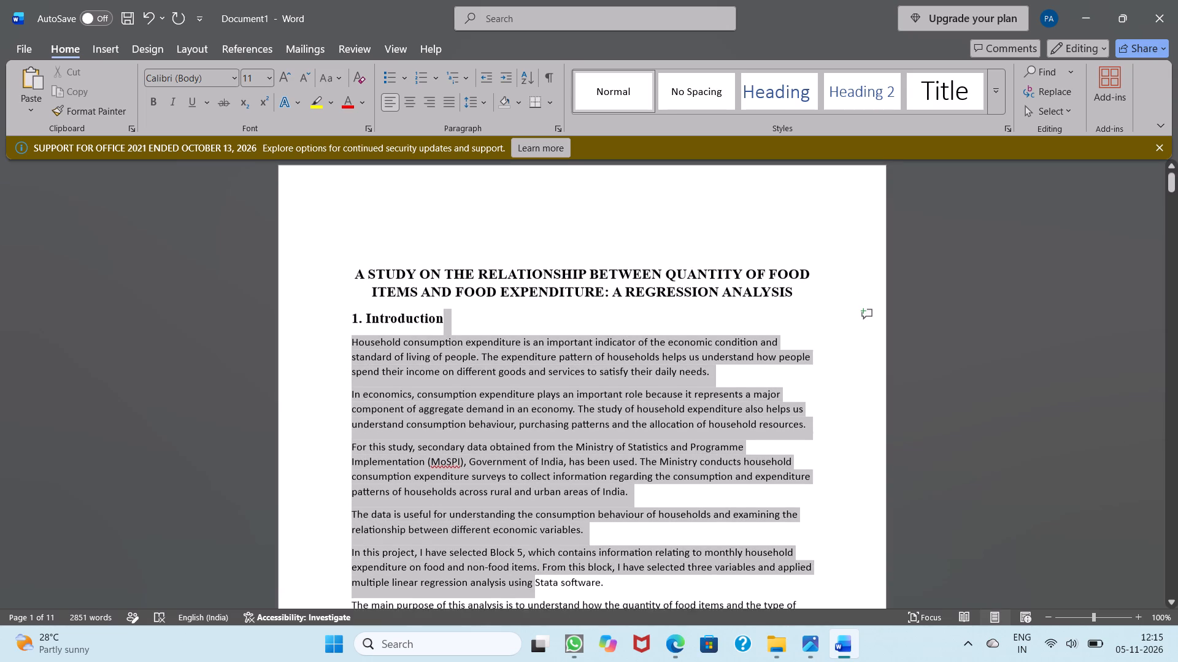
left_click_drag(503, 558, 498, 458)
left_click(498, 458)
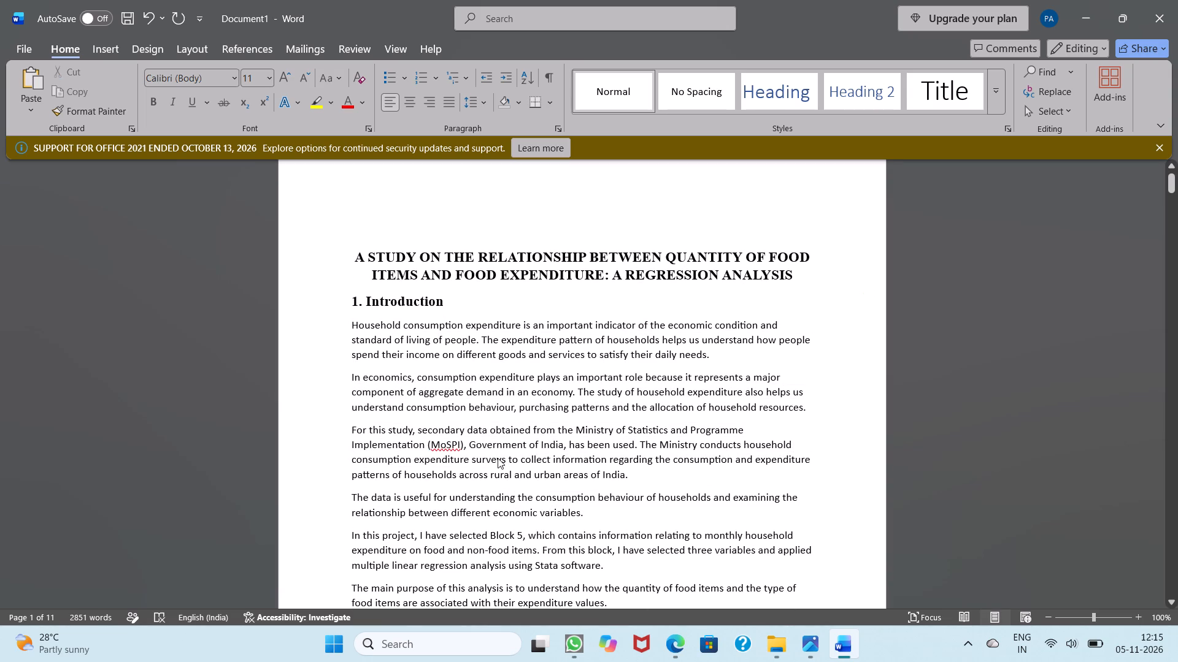
Change the font of the entire document to Times New Roman.
key("ctrl+a")
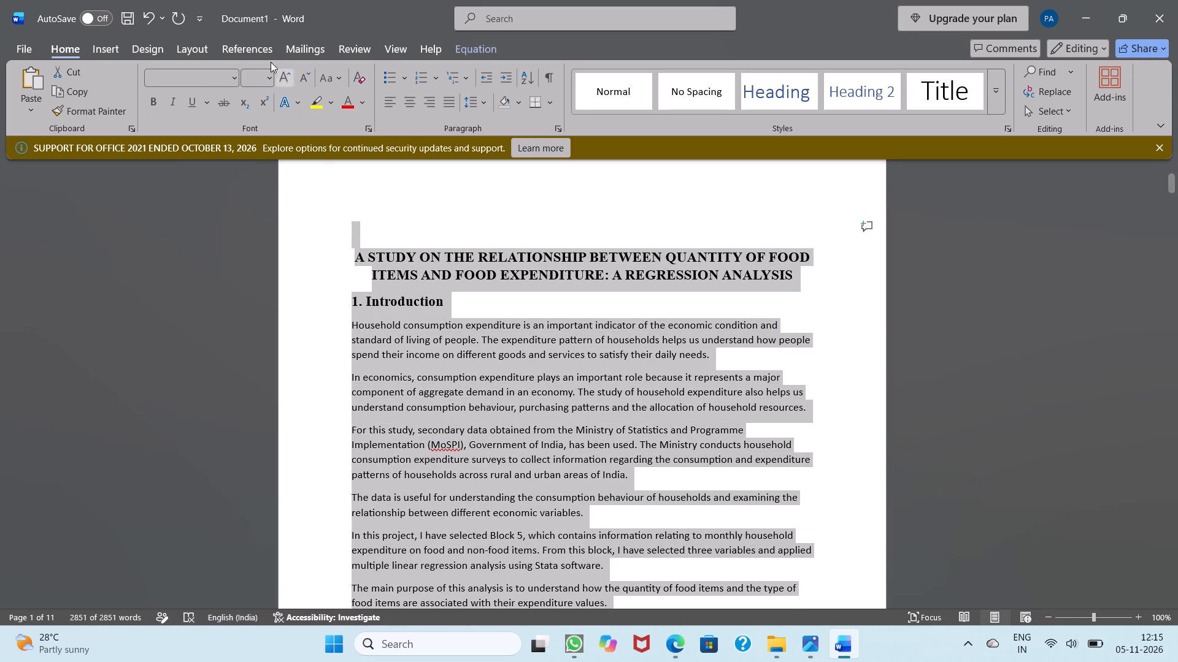
left_click(234, 78)
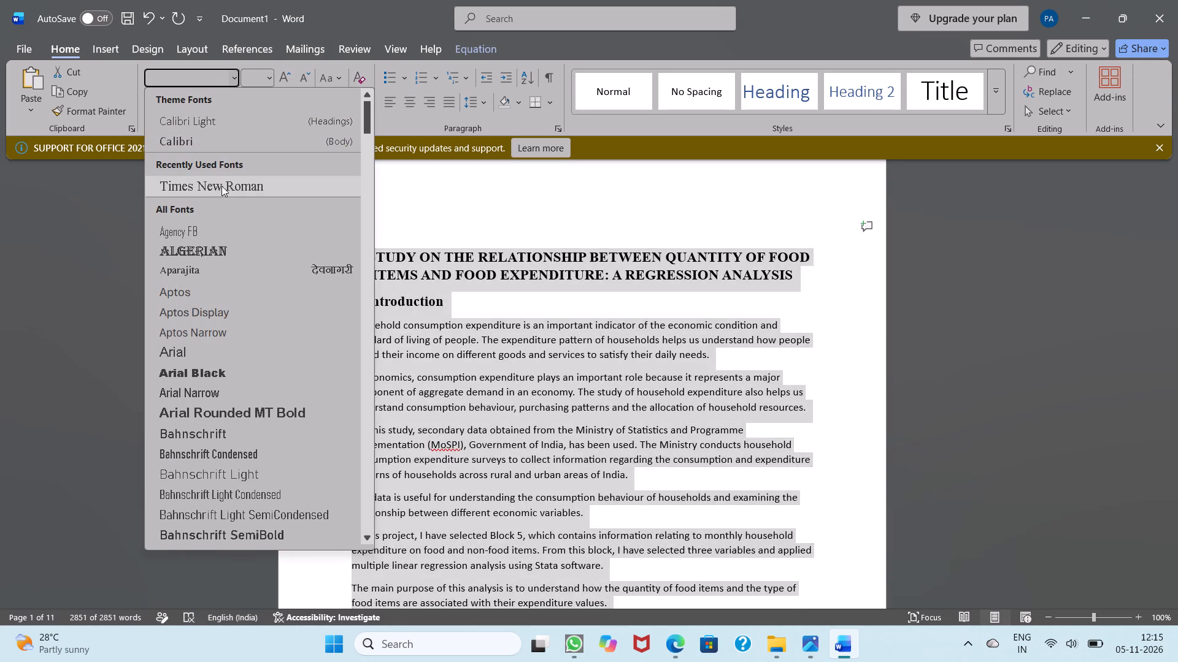
left_click(221, 191)
left_click(436, 378)
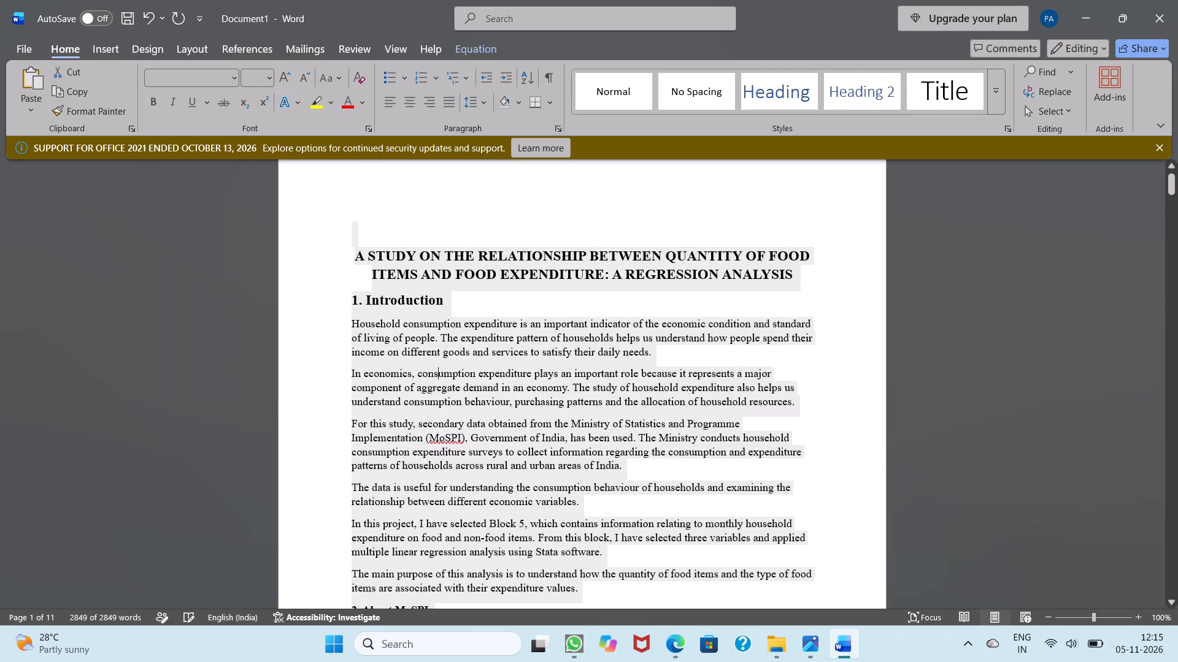
Set the font size of the "2. About MoSPI" heading to 14.
scroll(436, 378, "down", 2)
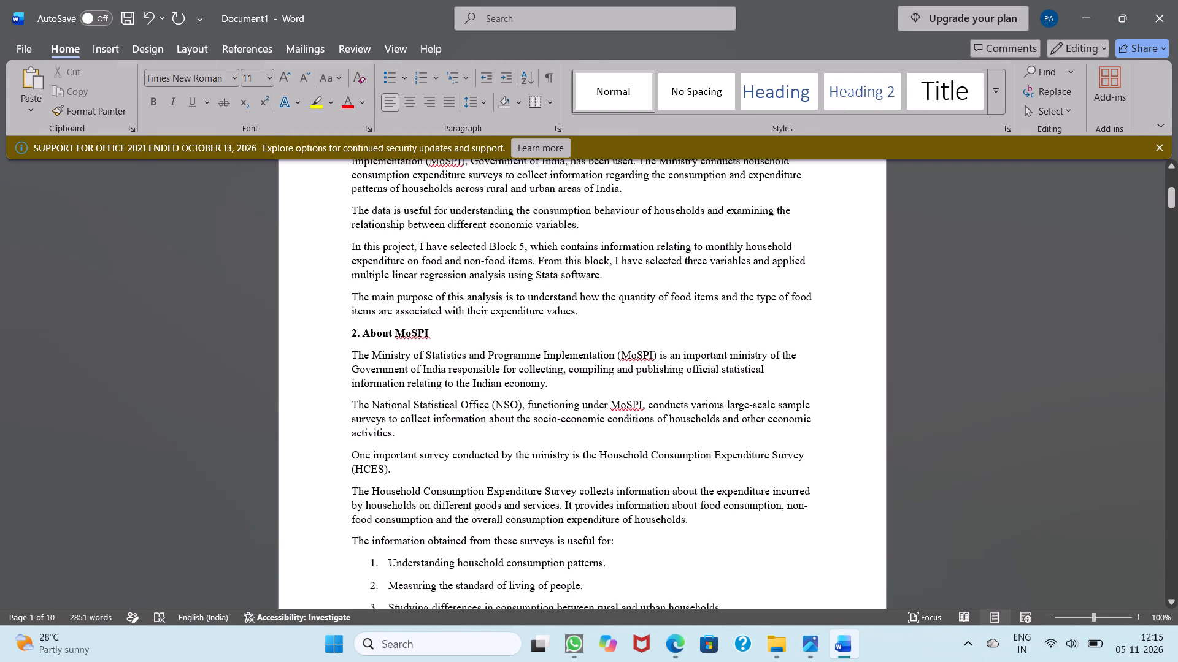
left_click(368, 335)
left_click_drag(368, 335, 430, 334)
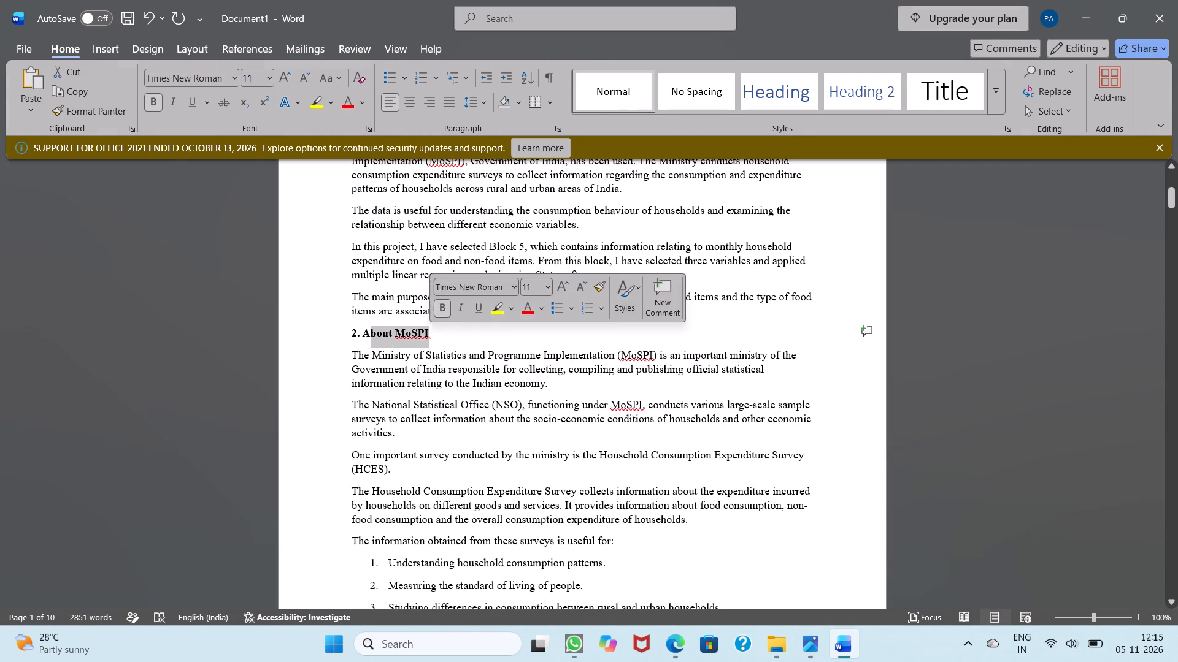
left_click(430, 334)
left_click_drag(430, 334, 346, 330)
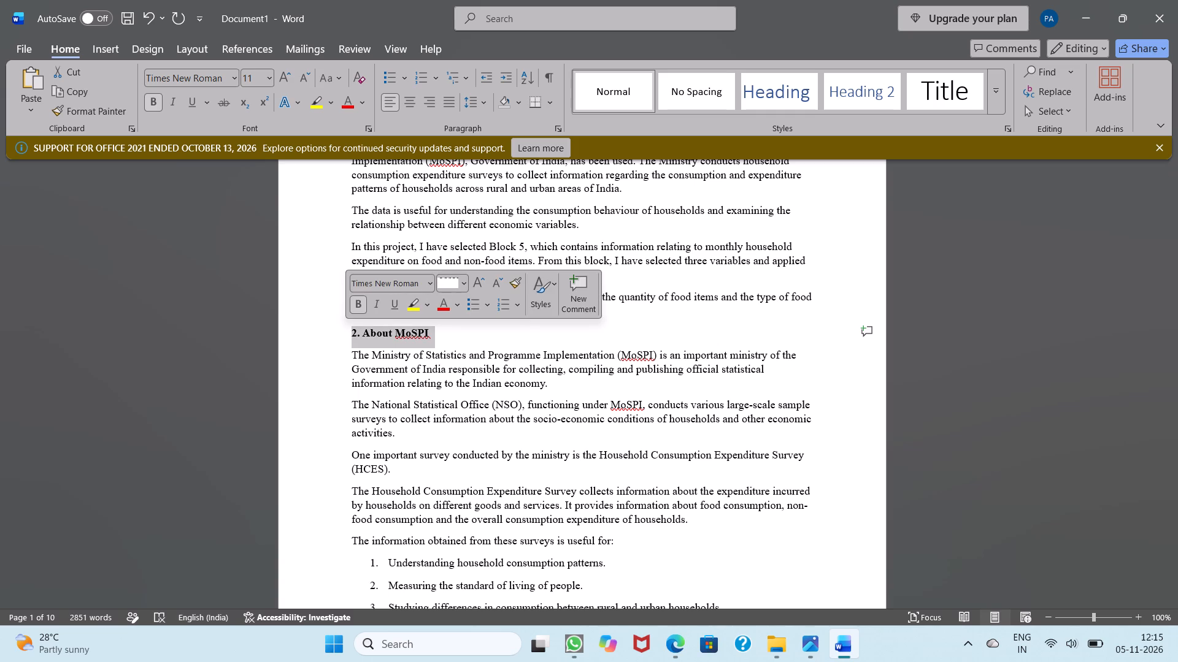
left_click(463, 286)
left_click(460, 392)
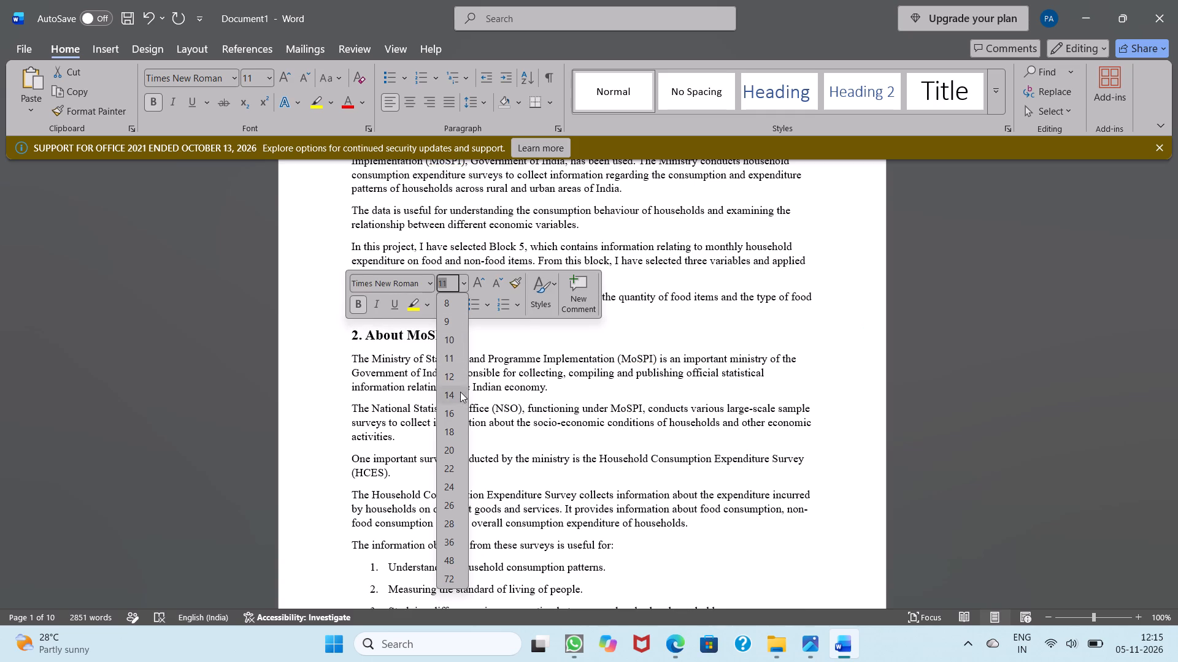
left_click(483, 365)
Set the font size of the "3. Selection of the Dataset" heading to 14.
scroll(483, 365, "down", 1)
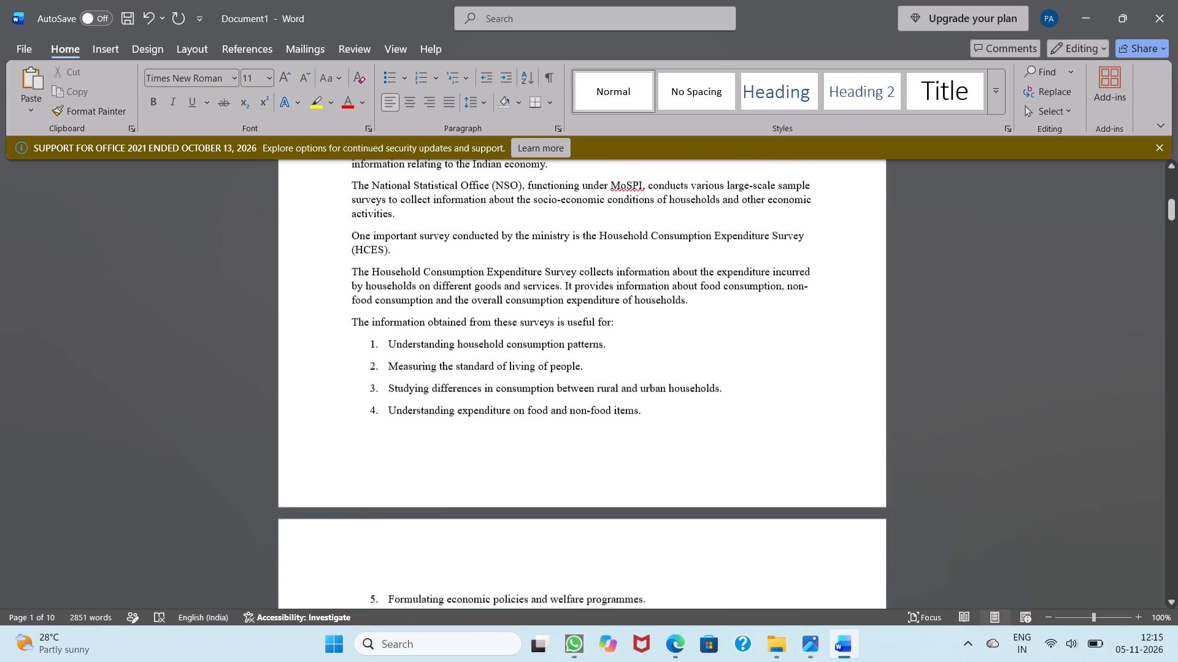
scroll(483, 365, "down", 5)
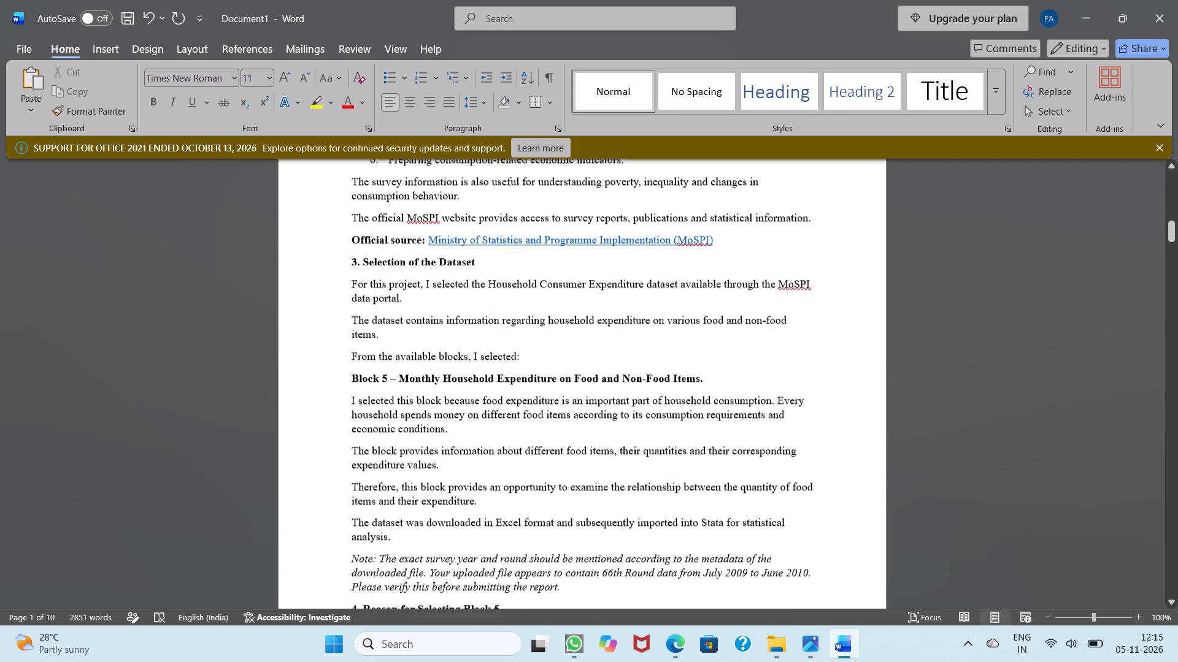
scroll(483, 365, "down", 1)
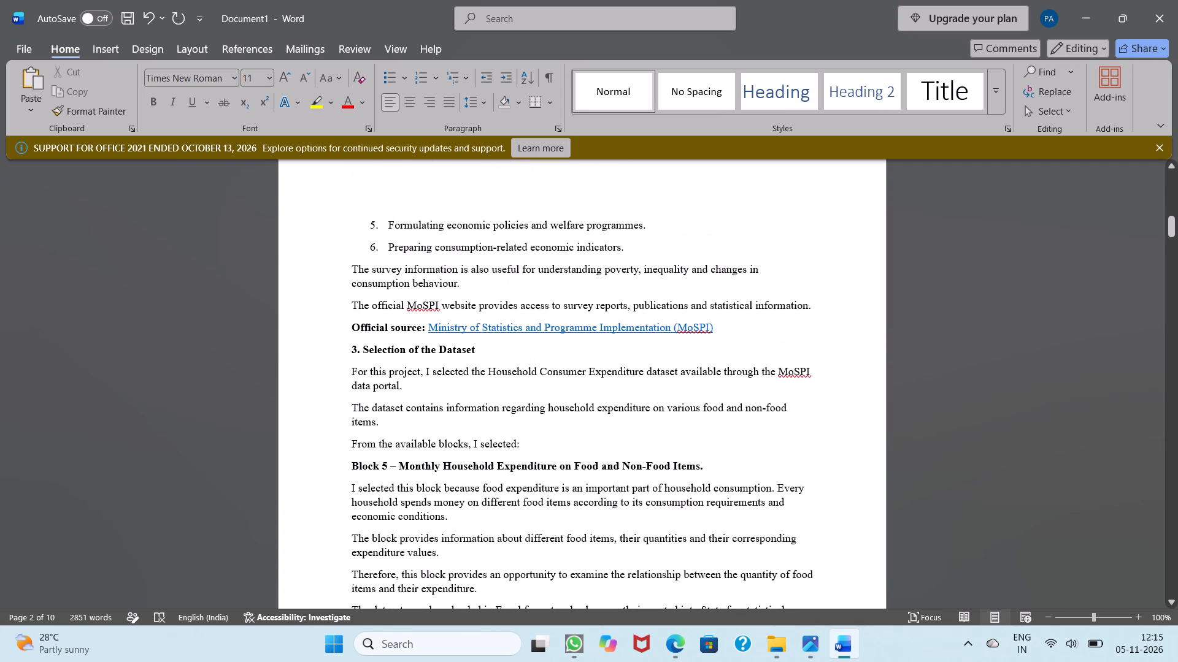
scroll(483, 365, "up", 1)
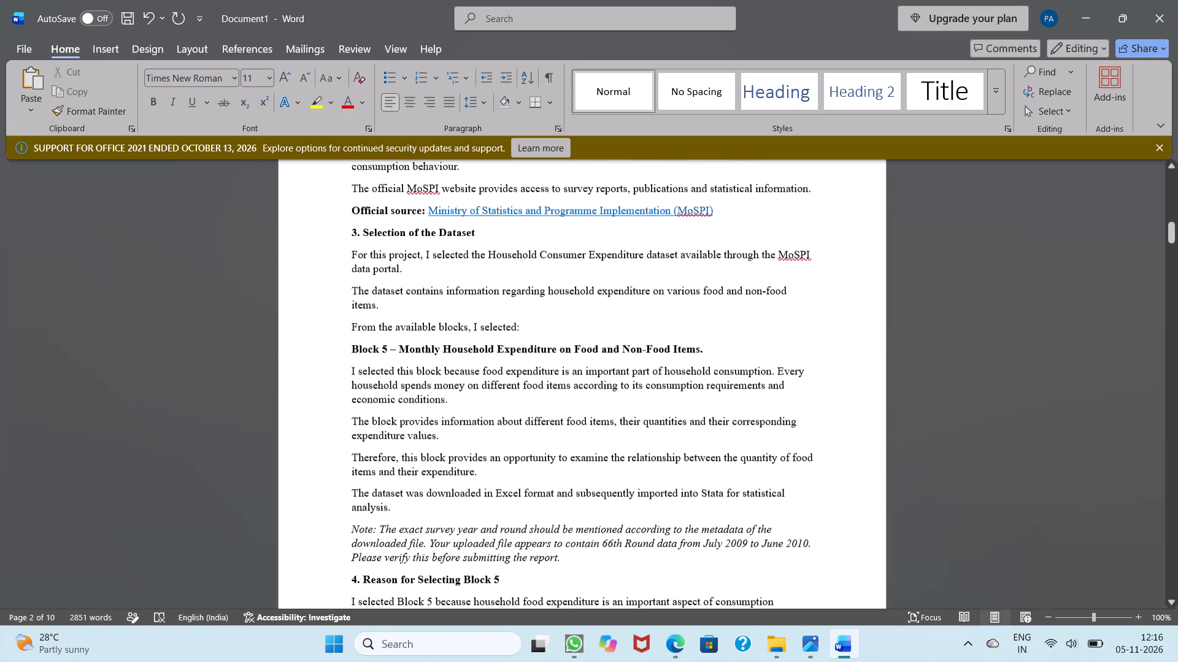
scroll(483, 365, "up", 1)
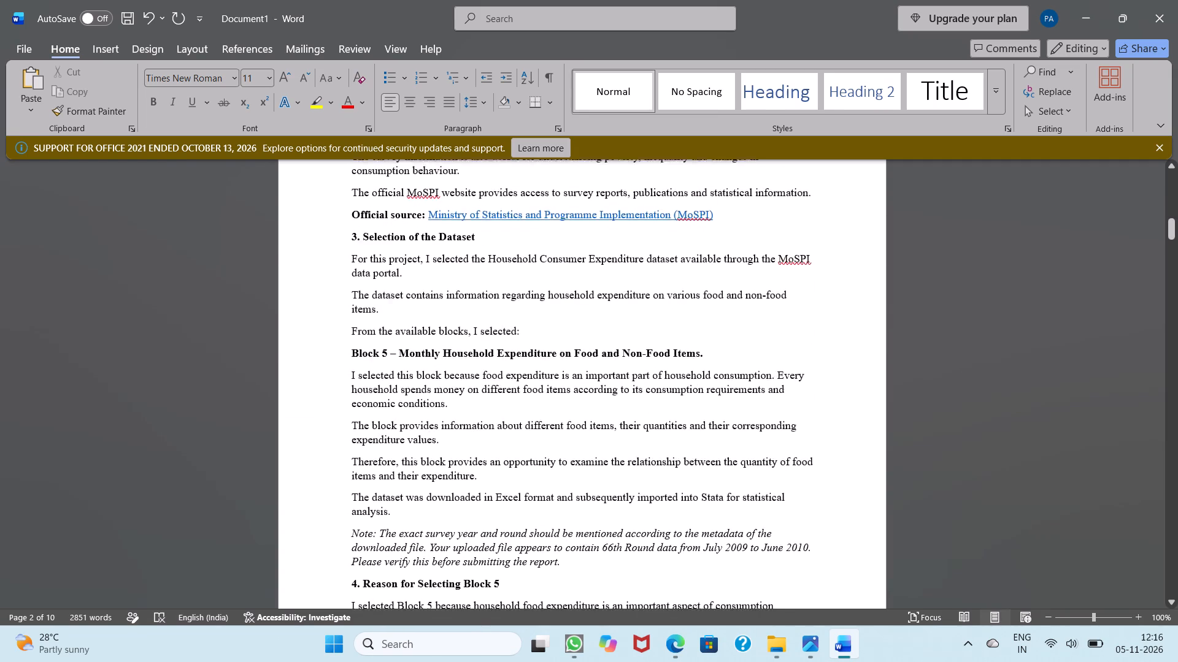
scroll(483, 365, "up", 1)
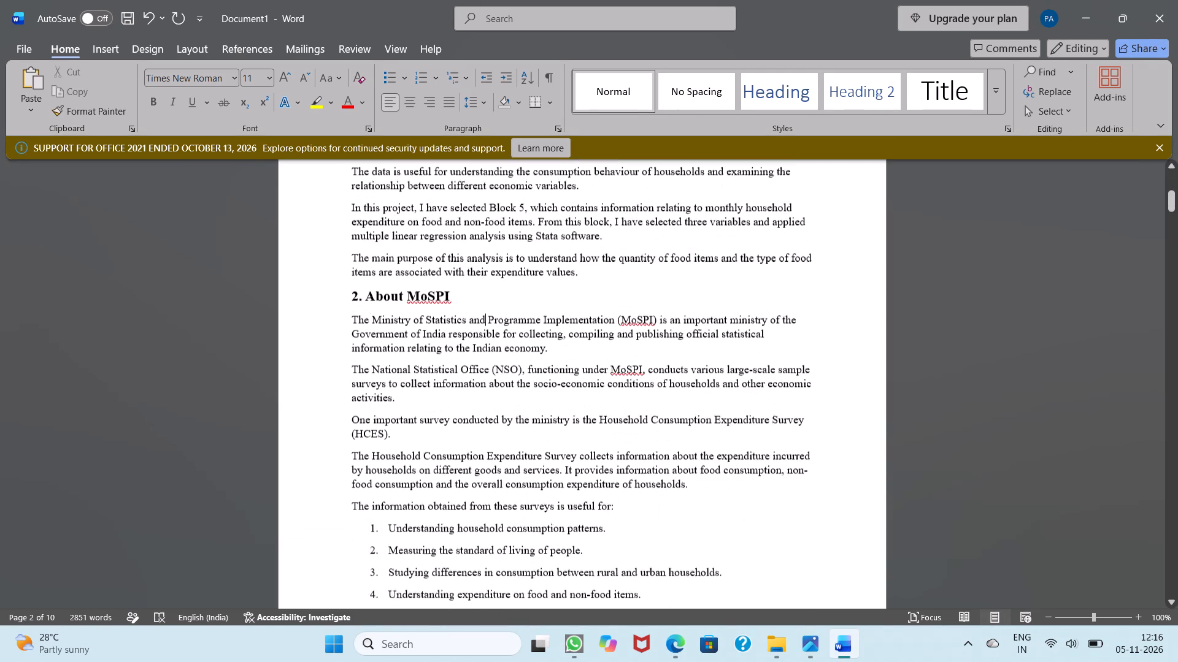
scroll(483, 365, "down", 2)
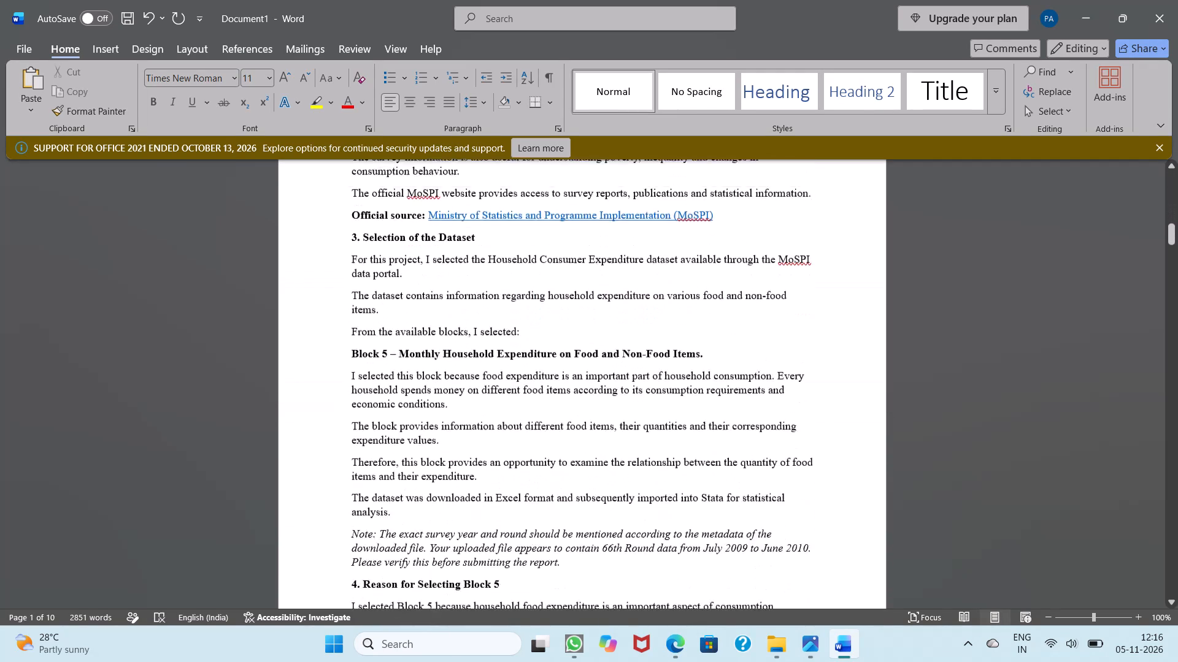
scroll(483, 365, "down", 2)
left_click_drag(483, 319, 342, 310)
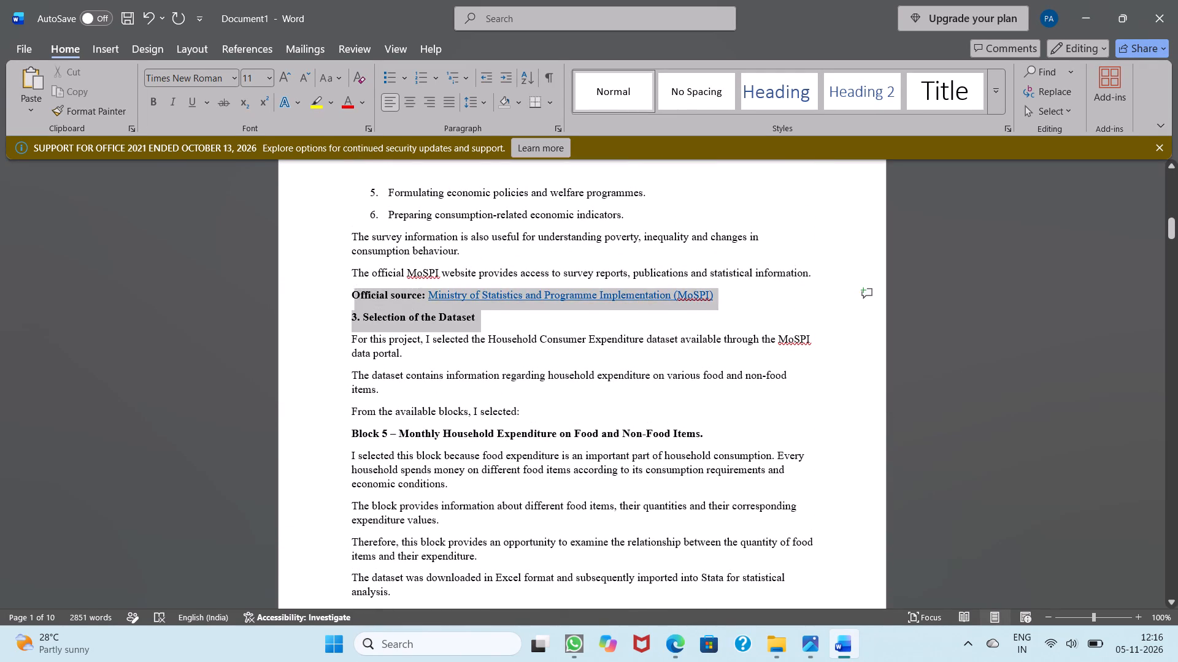
left_click_drag(342, 310, 350, 322)
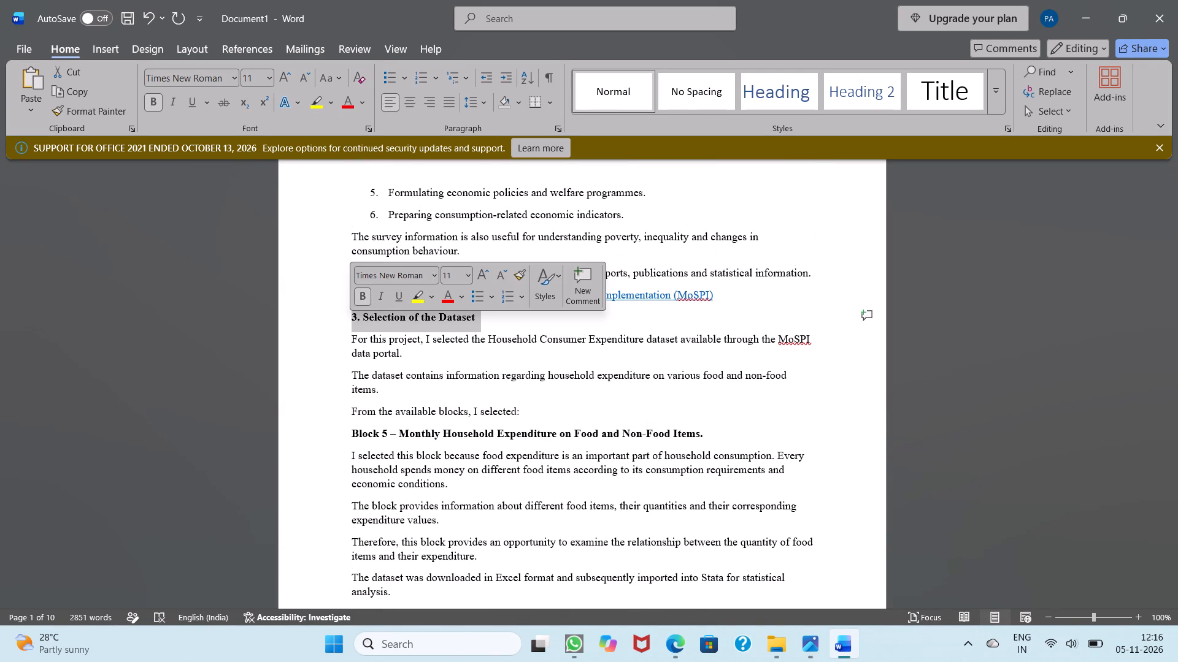
left_click(471, 272)
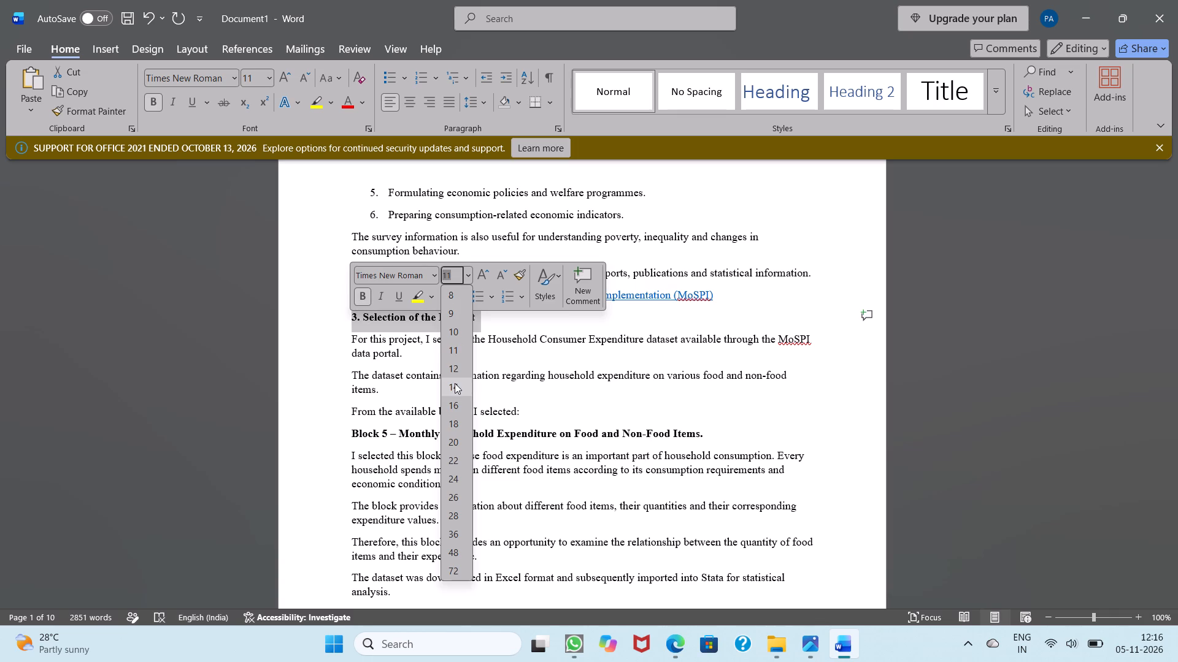
left_click(455, 383)
Set the font size of the "4. Reason for Selecting Block 5" heading to 14.
scroll(455, 383, "down", 1)
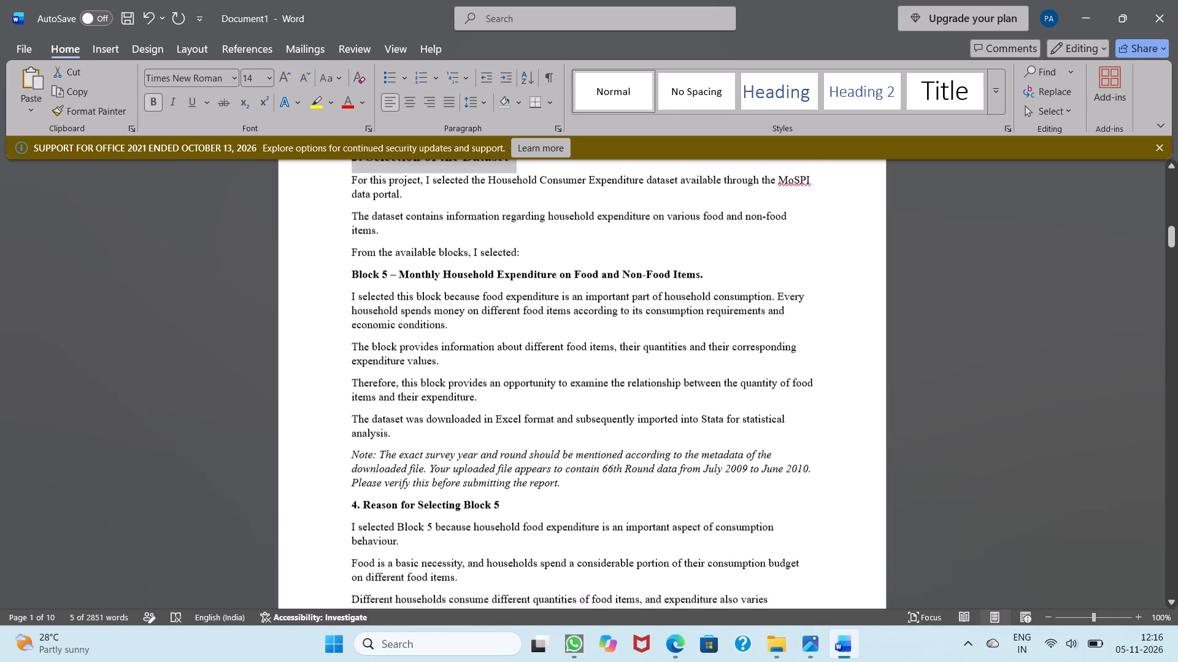
scroll(455, 383, "down", 4)
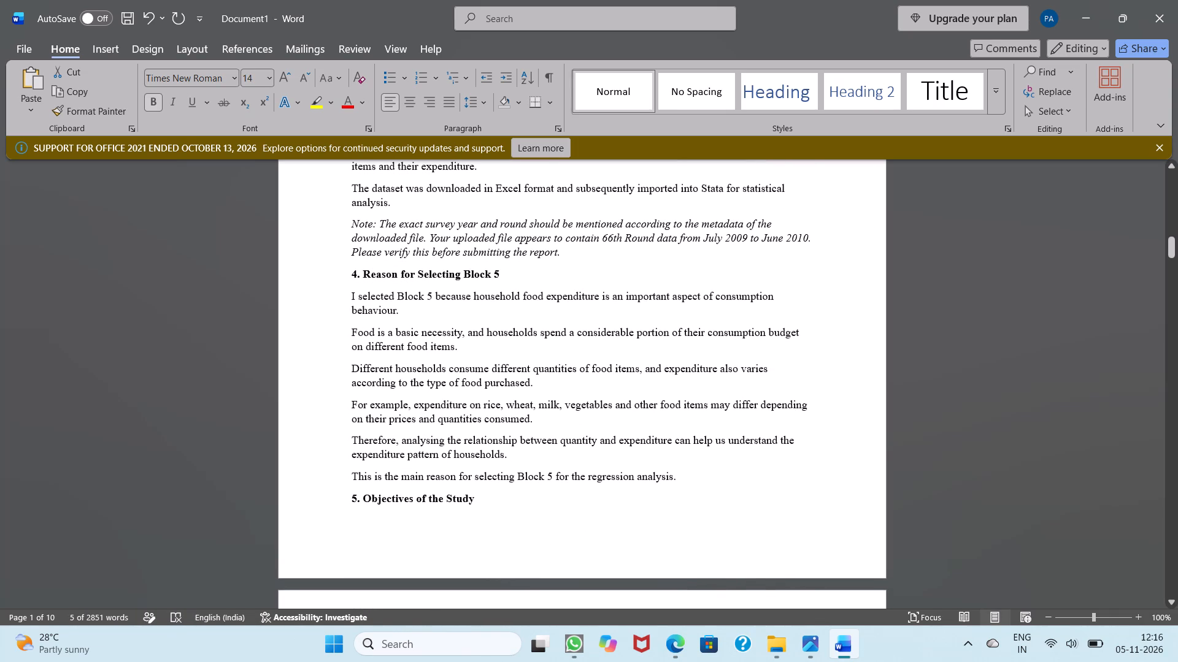
left_click_drag(506, 270, 360, 280)
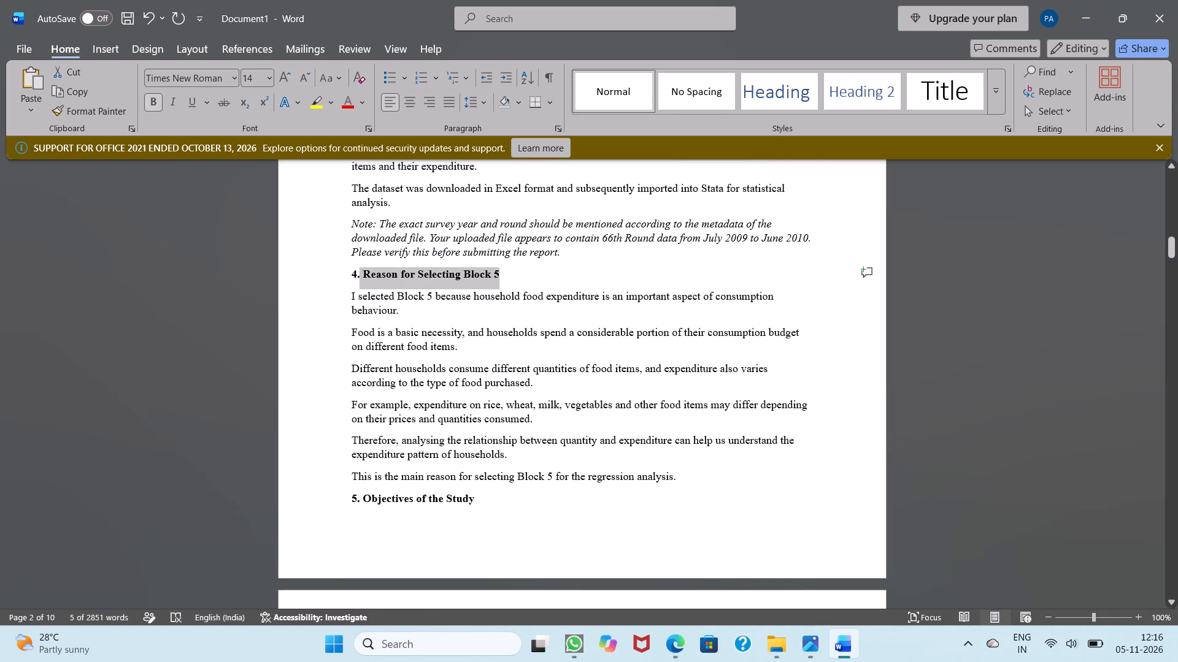
left_click_drag(360, 280, 345, 275)
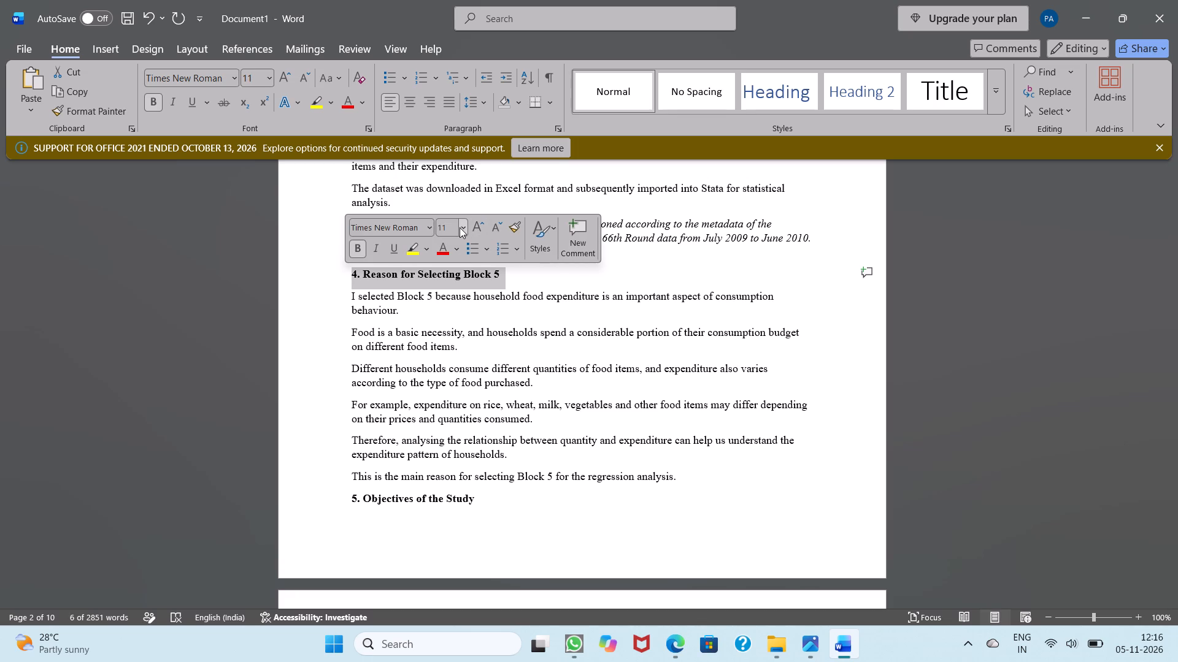
left_click(460, 227)
left_click(453, 325)
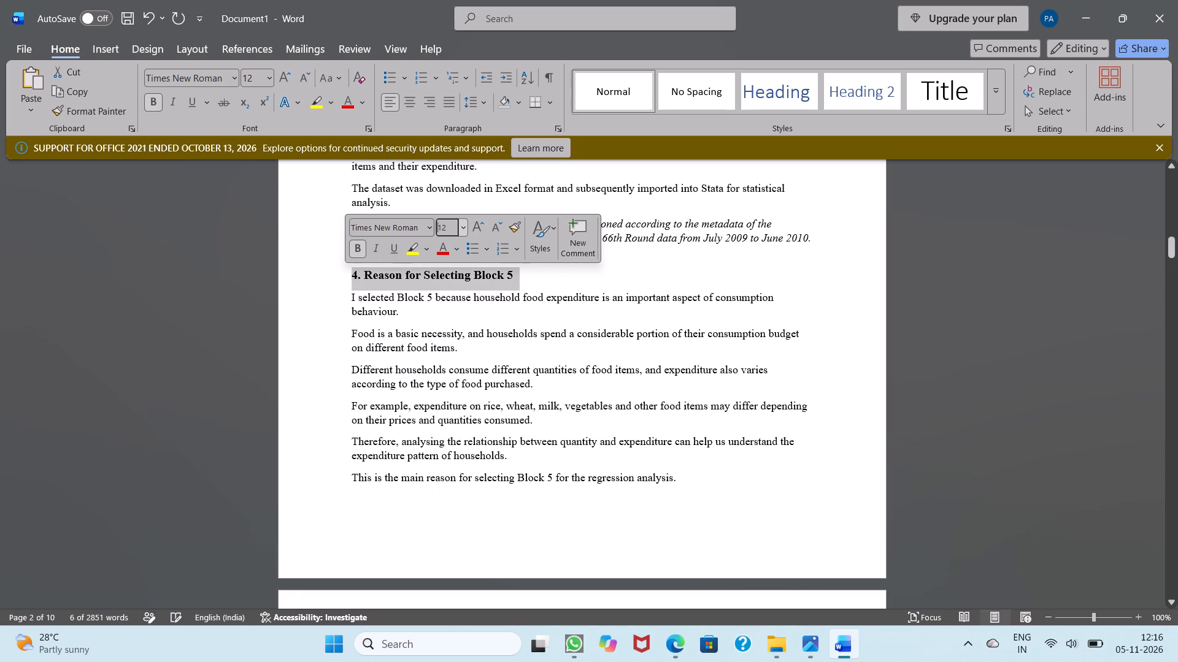
left_click(464, 229)
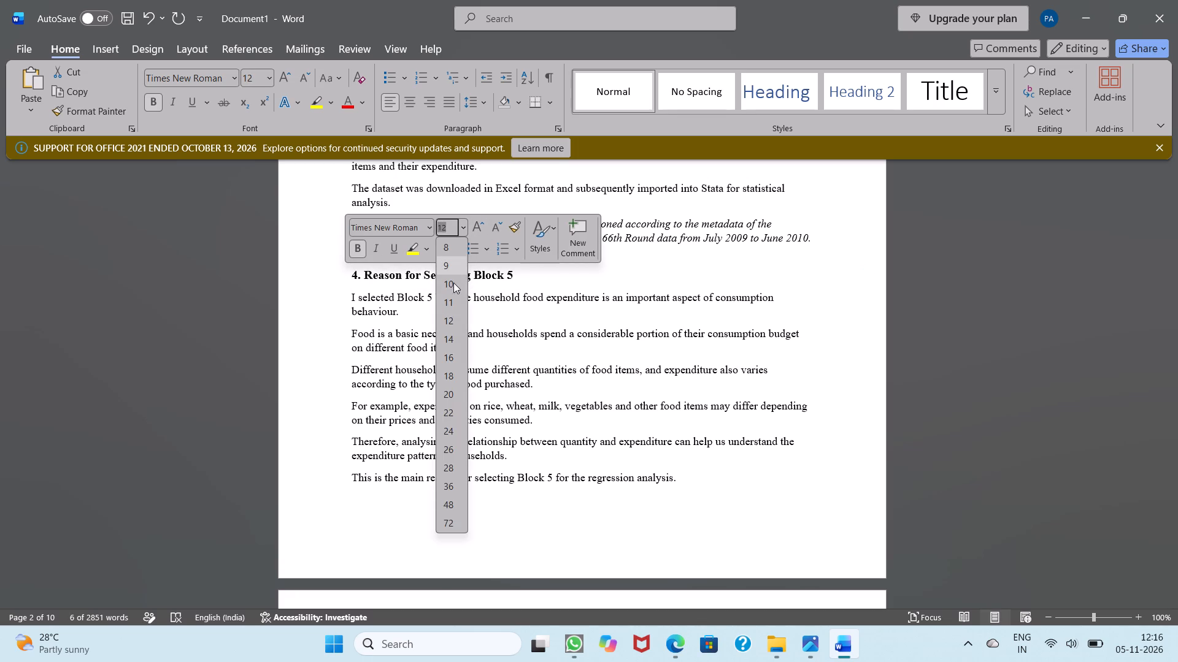
left_click(453, 343)
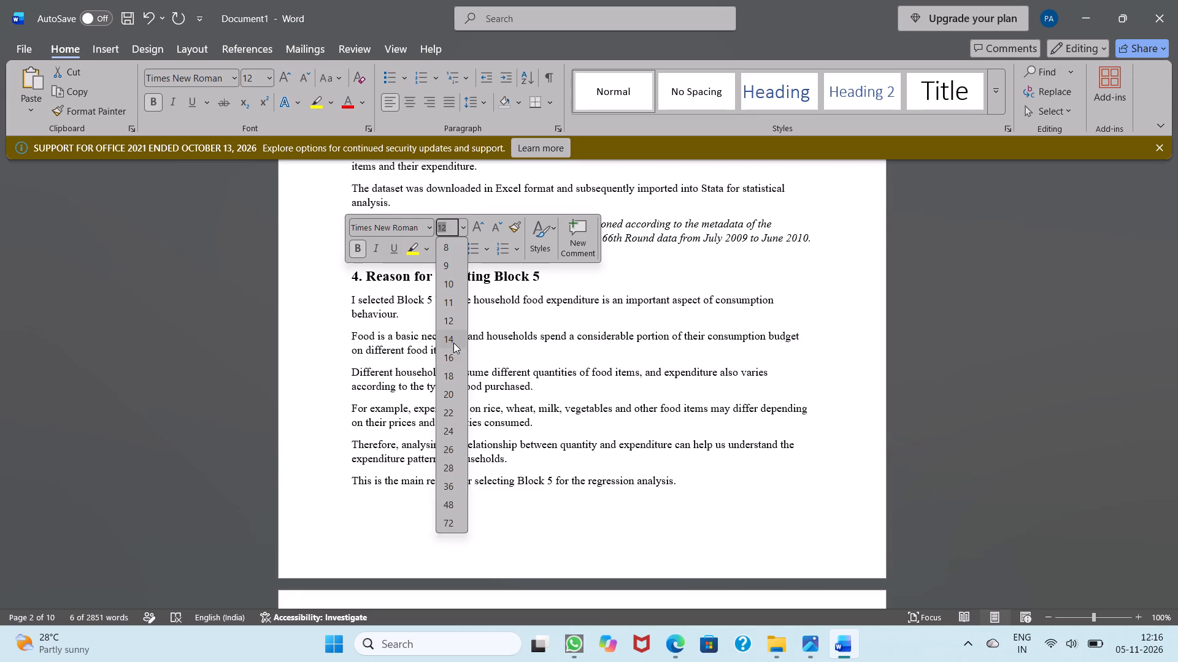
Review the heading formatting from the report title through section 4.
scroll(453, 343, "up", 6)
scroll(453, 343, "down", 2)
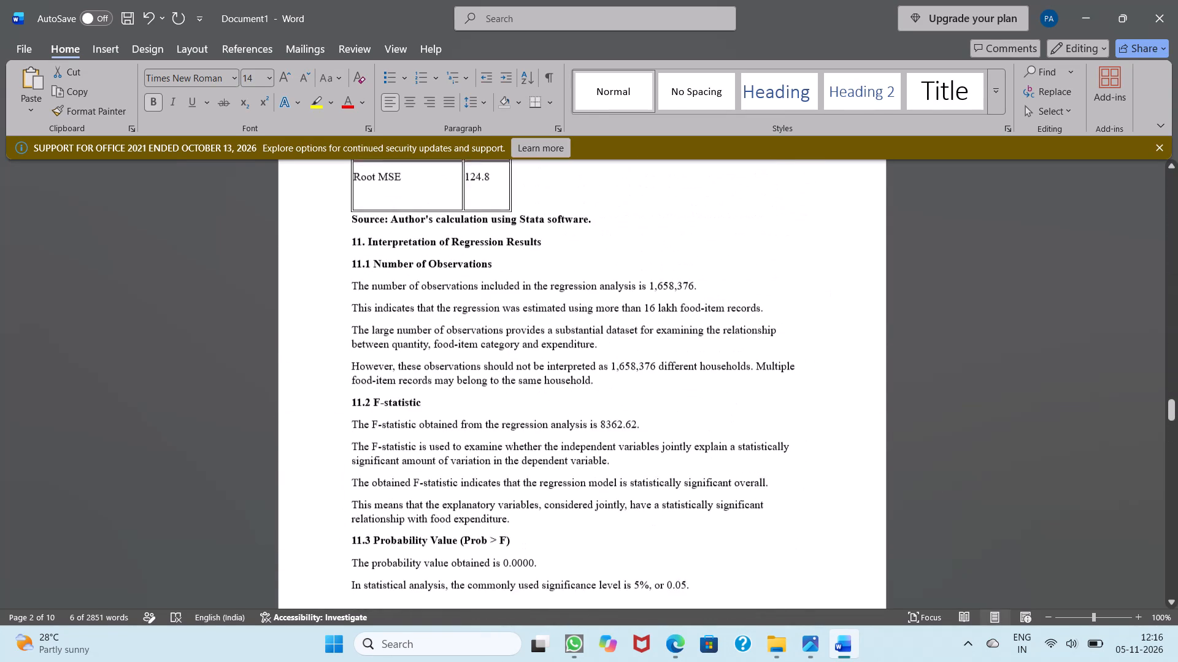
scroll(453, 343, "up", 17)
scroll(453, 343, "down", 1)
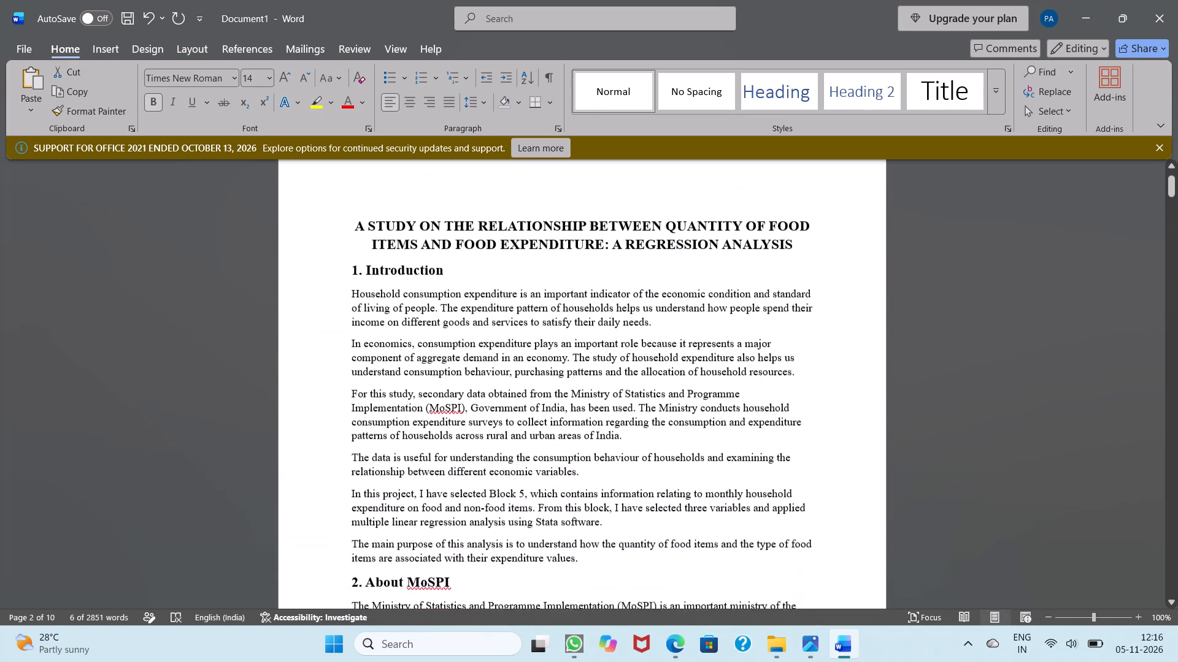
scroll(453, 343, "down", 1)
left_click(430, 244)
scroll(430, 244, "down", 1)
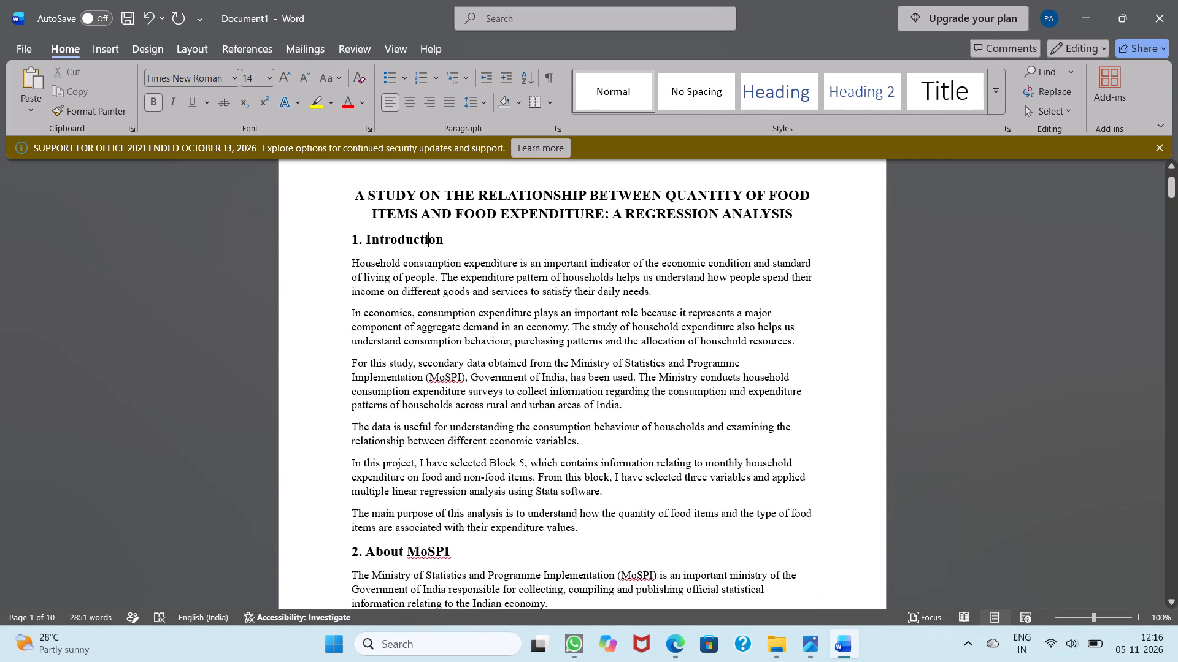
scroll(430, 244, "down", 1)
left_click(383, 374)
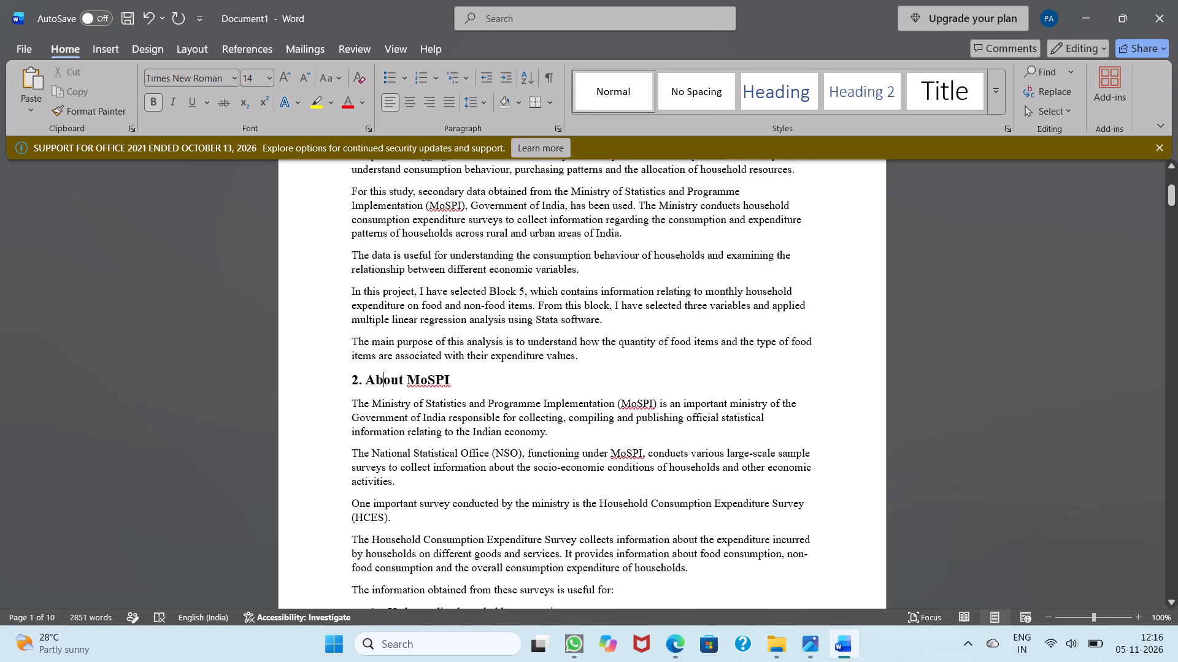
scroll(383, 374, "down", 7)
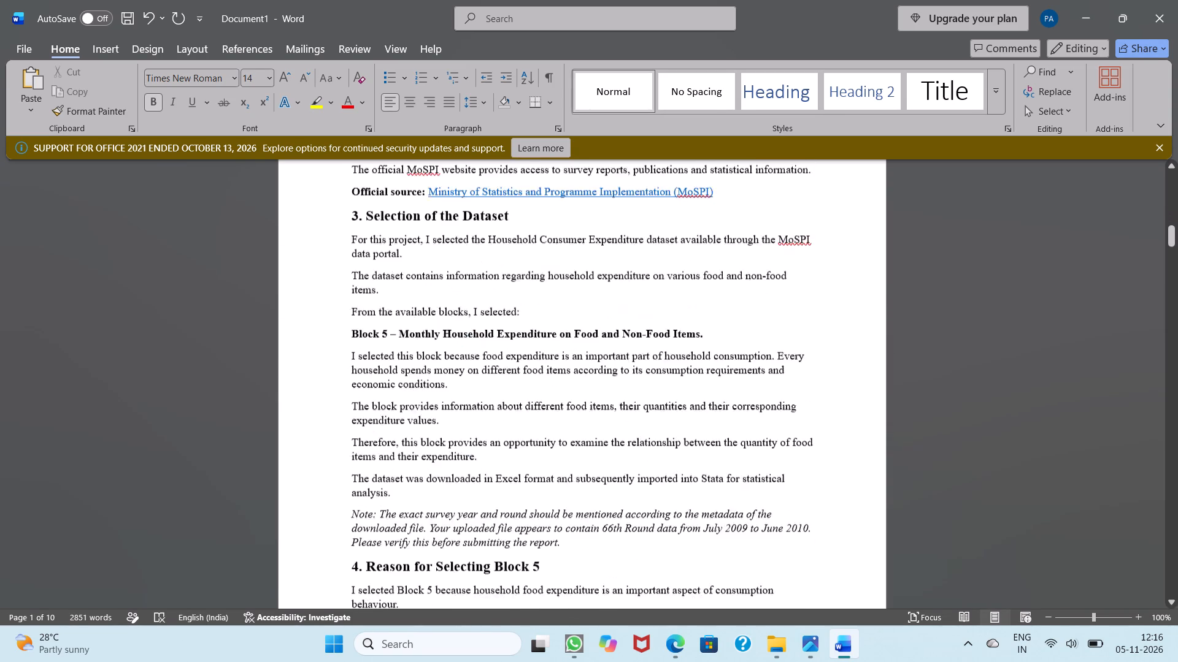
Set the font size of the "5. Objectives of the Study" heading to 14.
scroll(383, 374, "down", 4)
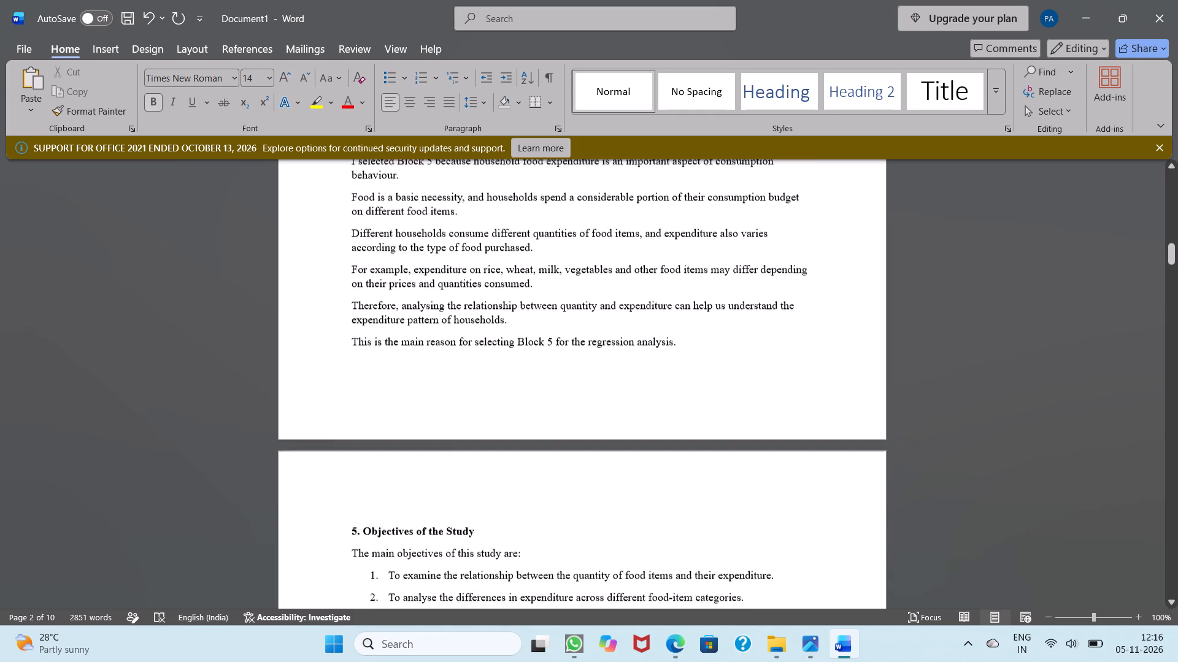
scroll(390, 358, "down", 6)
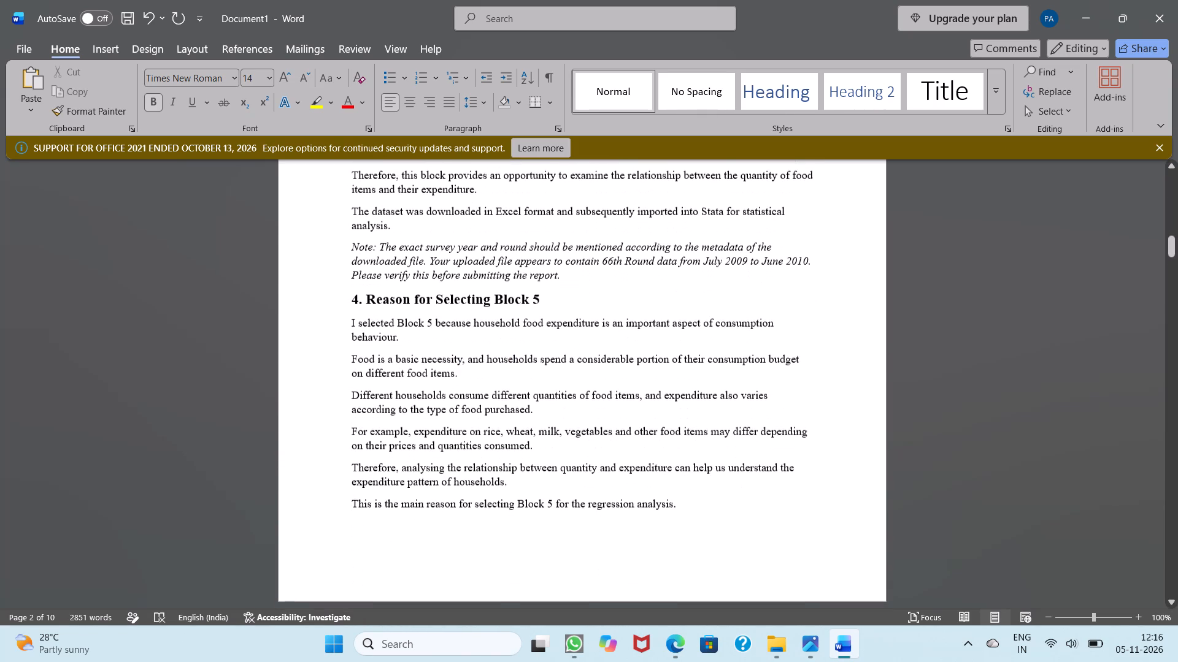
scroll(390, 358, "down", 2)
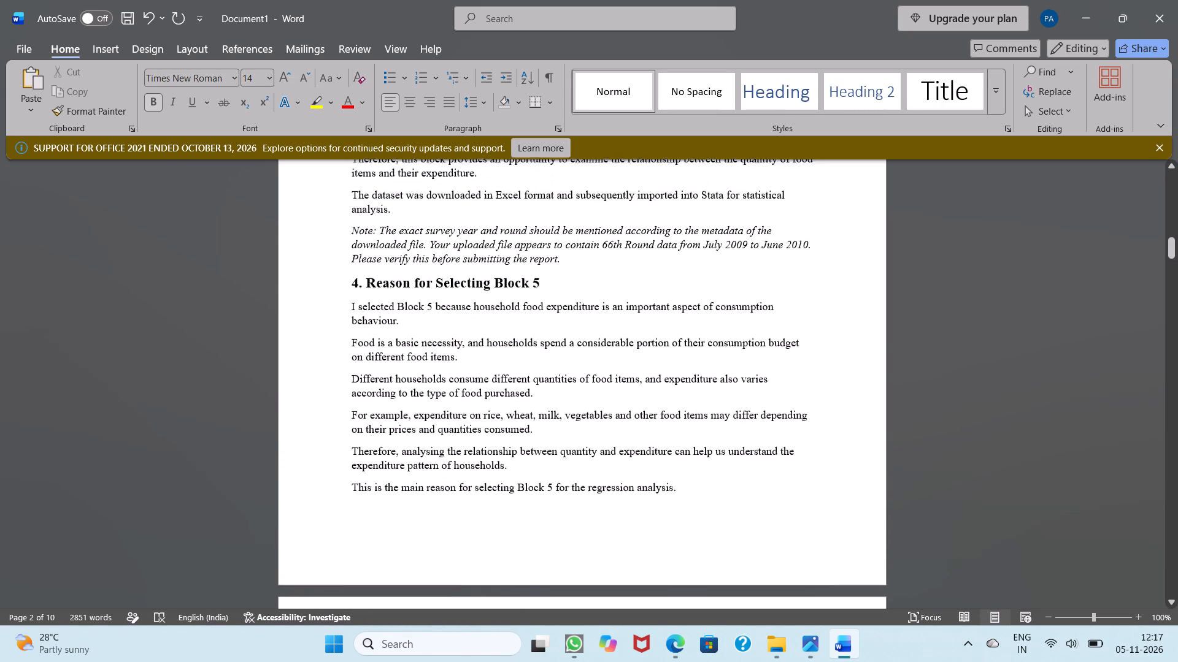
scroll(390, 358, "down", 2)
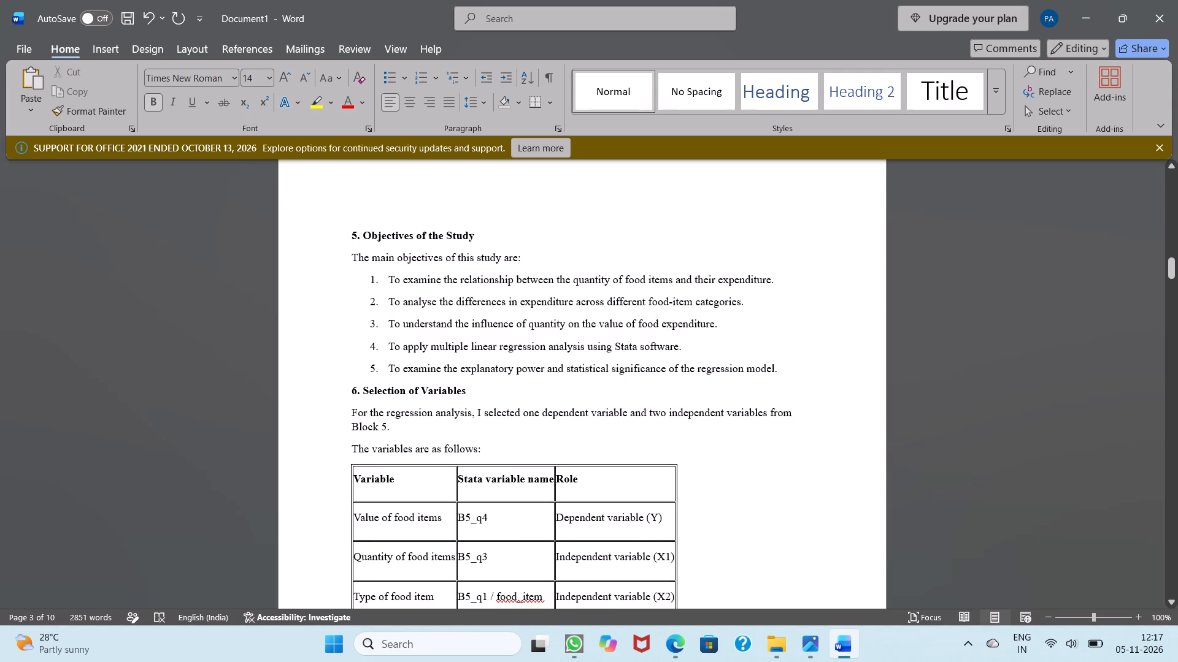
left_click_drag(349, 235, 482, 243)
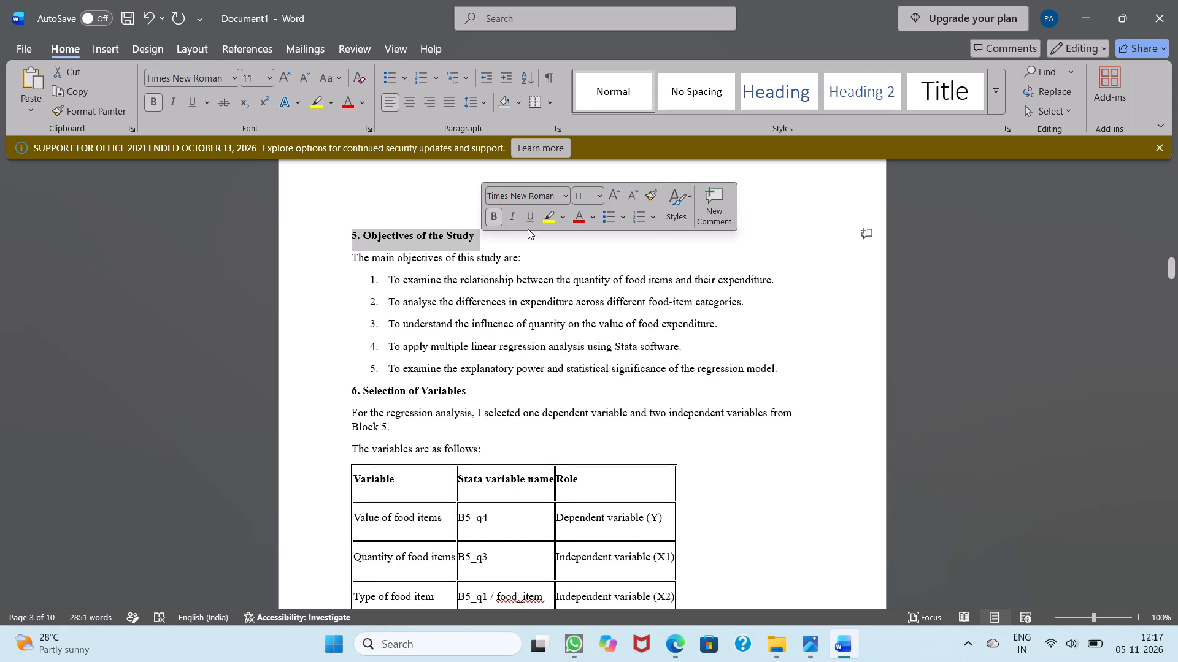
left_click(603, 195)
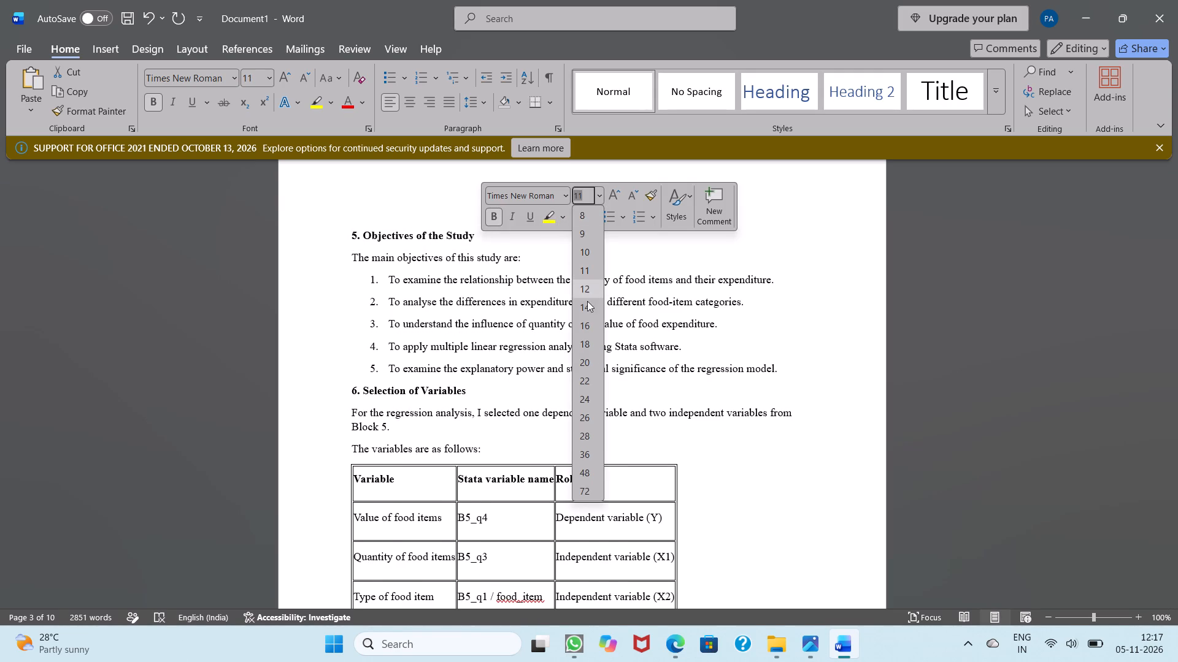
left_click(586, 310)
Set the font size of the "6. Selection of Variables" heading to 14.
scroll(586, 310, "down", 2)
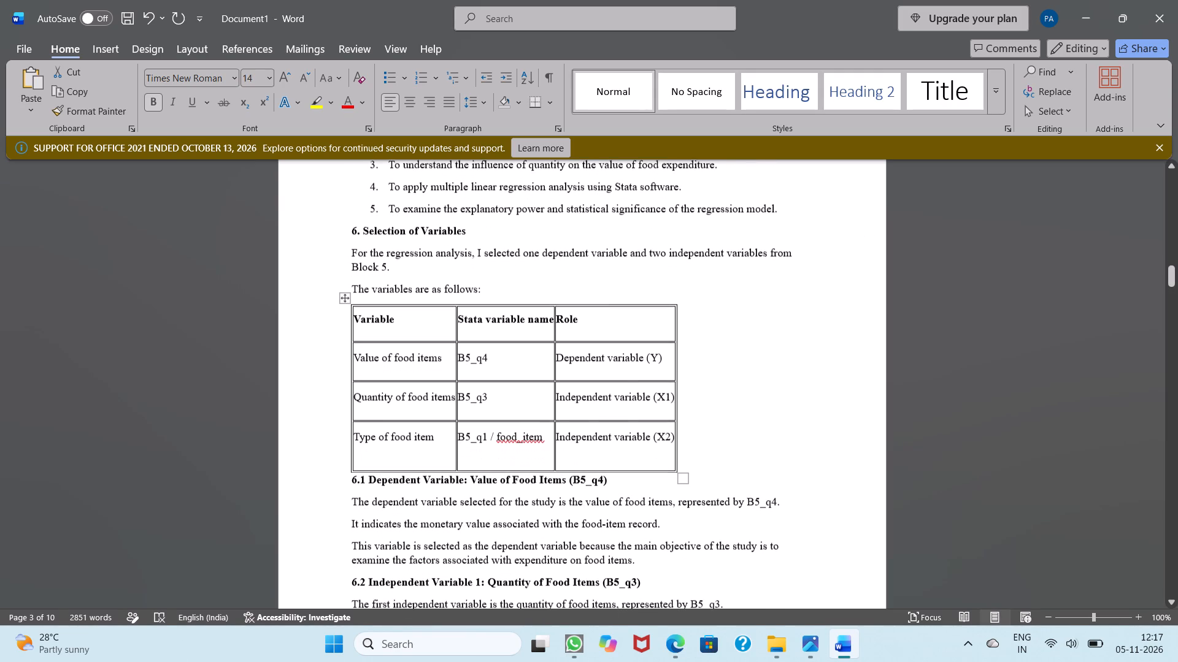
left_click_drag(348, 228, 356, 229)
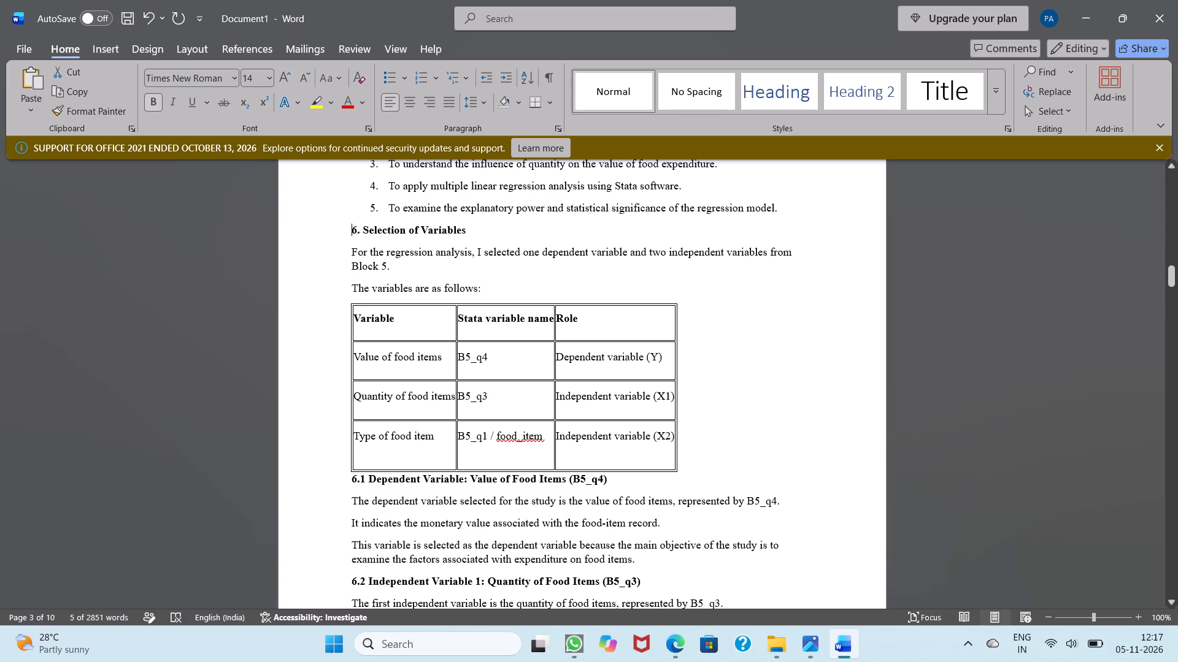
left_click_drag(356, 229, 485, 223)
left_click(483, 234)
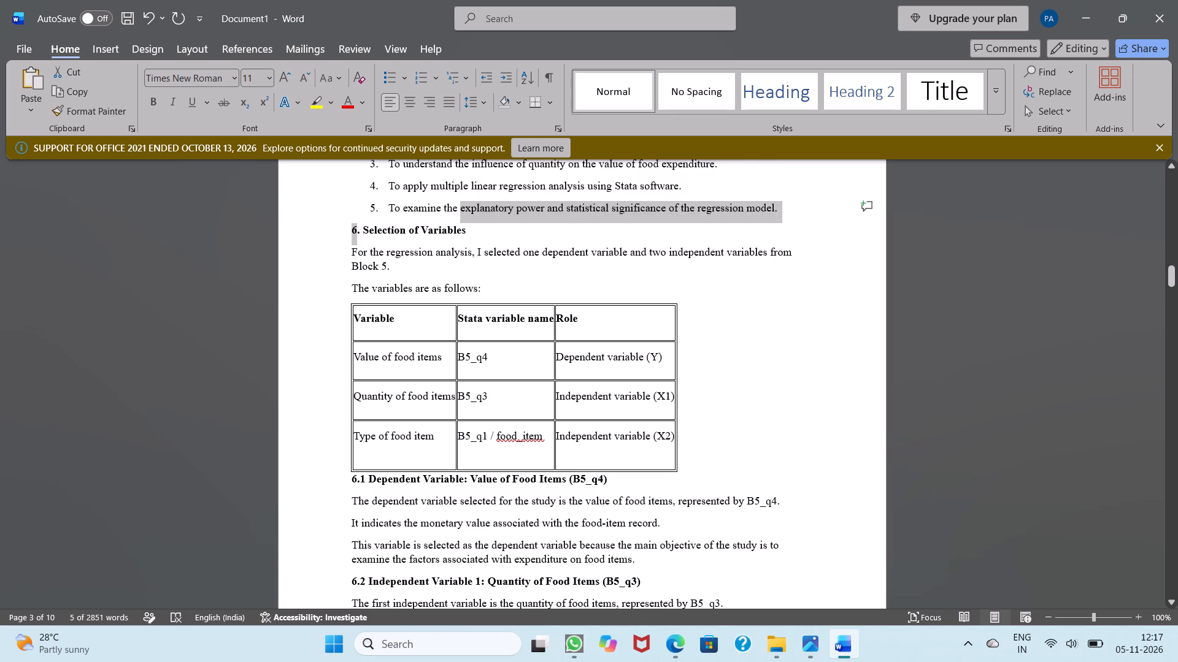
left_click_drag(483, 234, 337, 234)
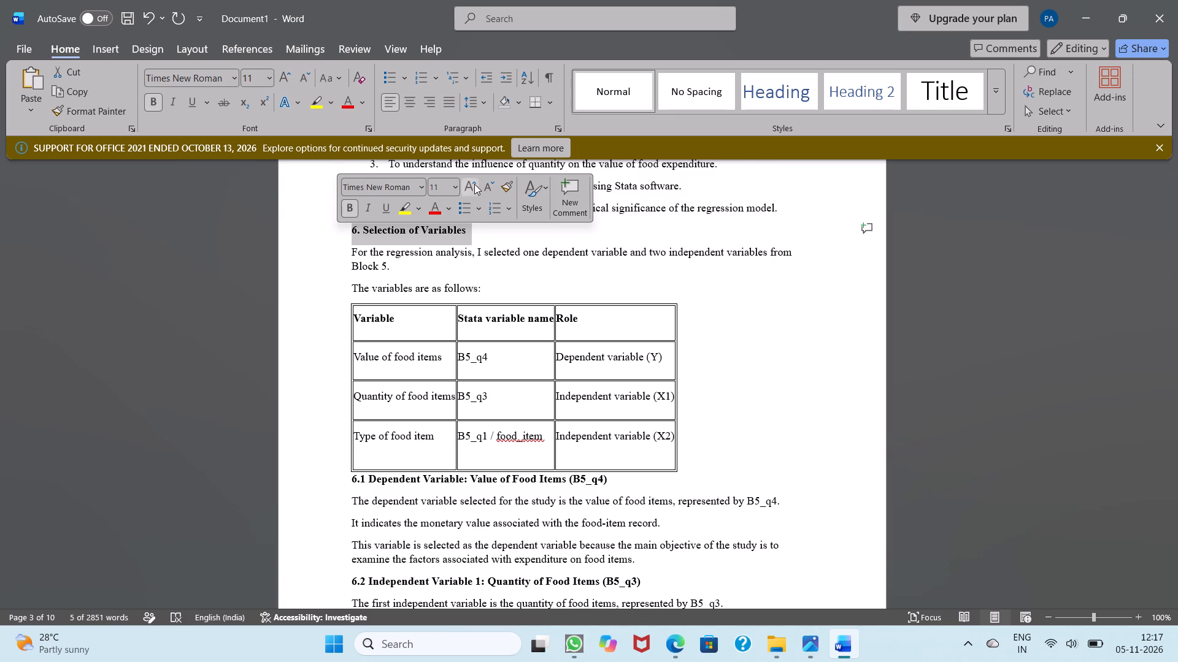
left_click_drag(454, 181, 448, 302)
left_click(448, 302)
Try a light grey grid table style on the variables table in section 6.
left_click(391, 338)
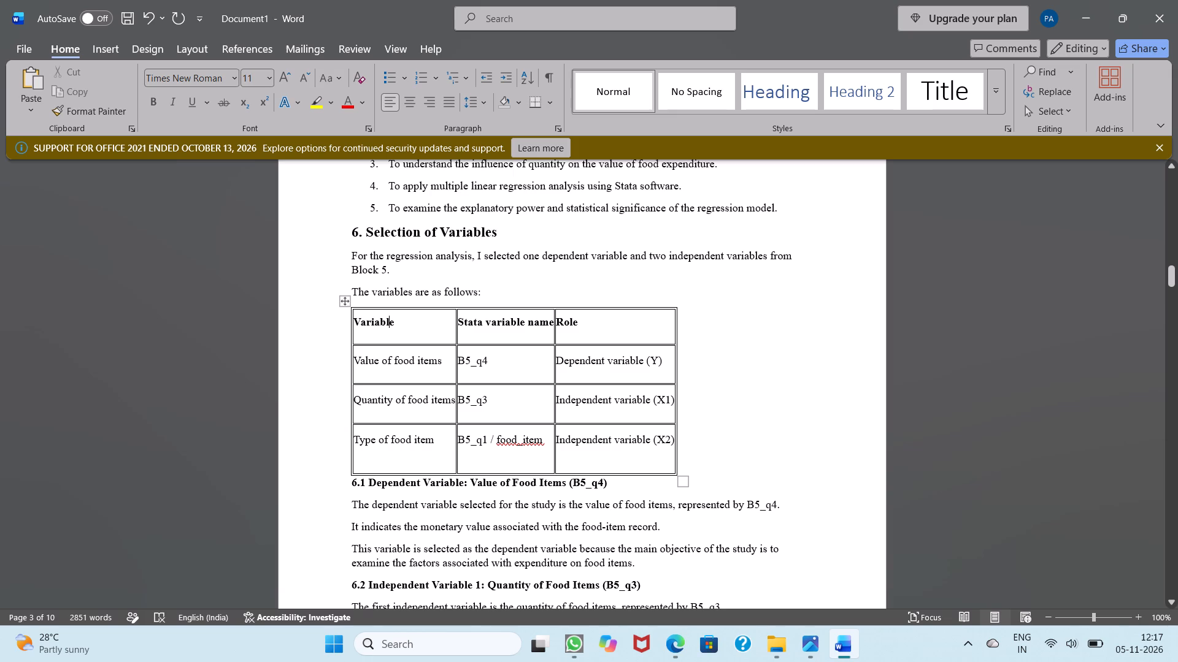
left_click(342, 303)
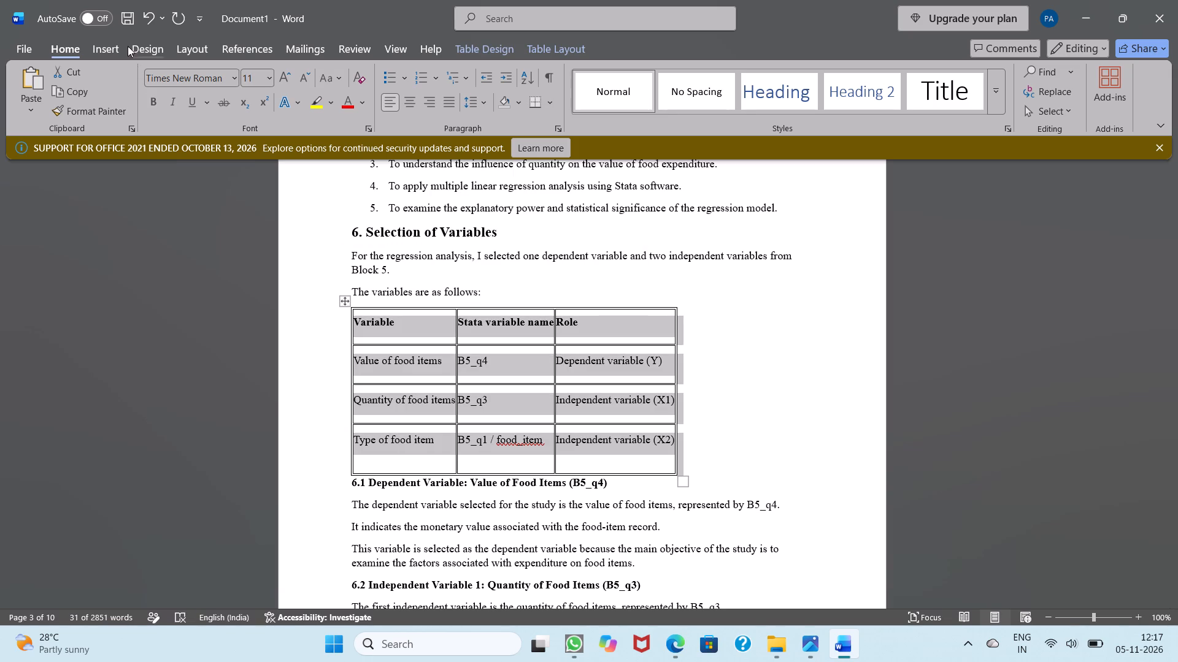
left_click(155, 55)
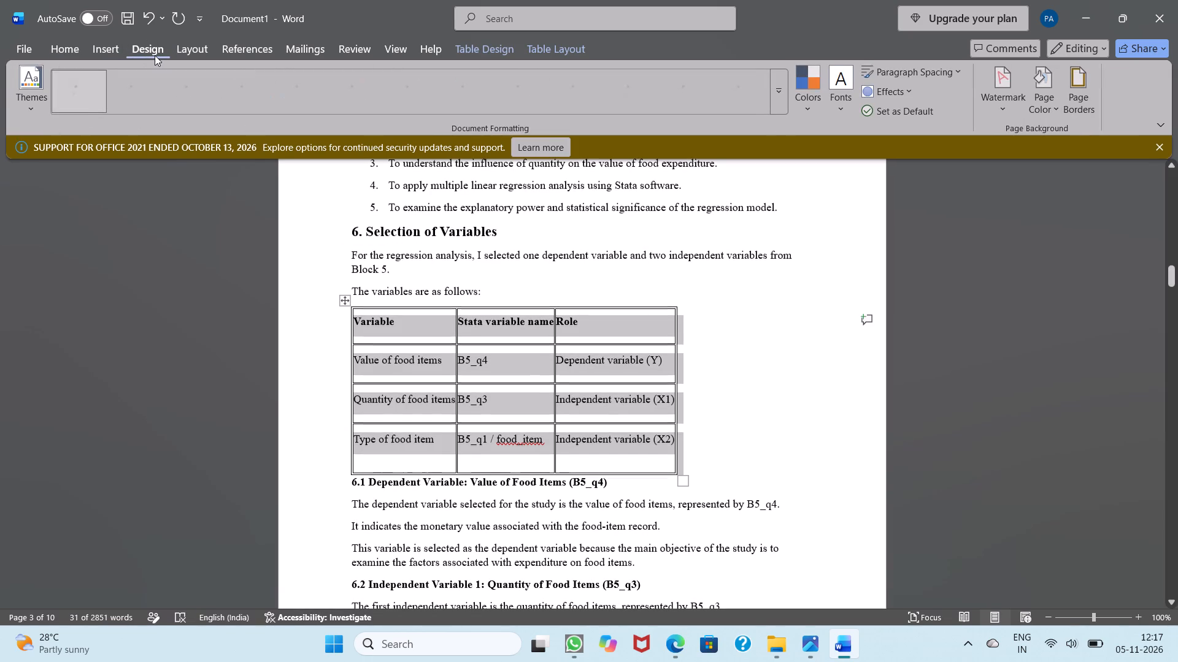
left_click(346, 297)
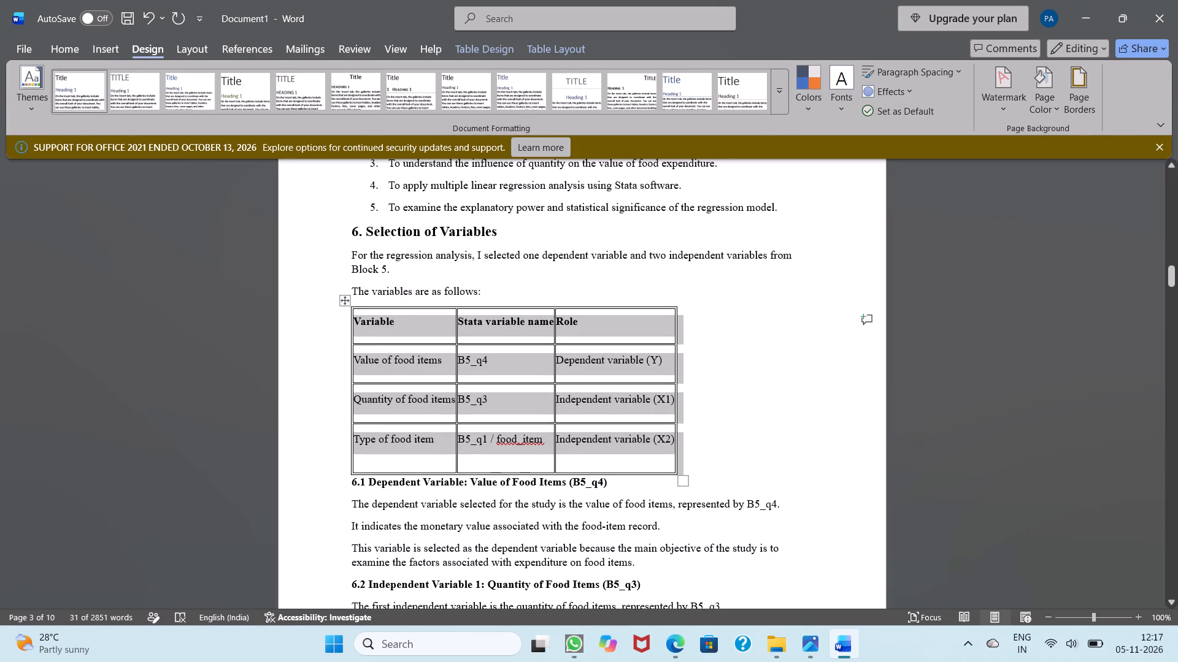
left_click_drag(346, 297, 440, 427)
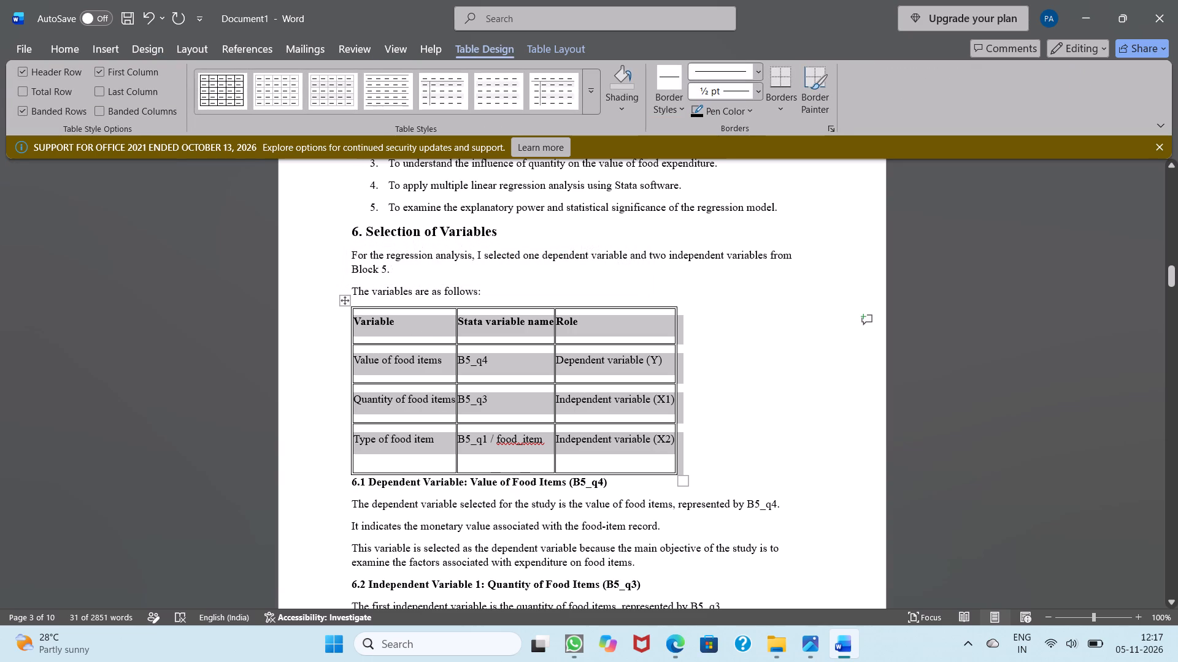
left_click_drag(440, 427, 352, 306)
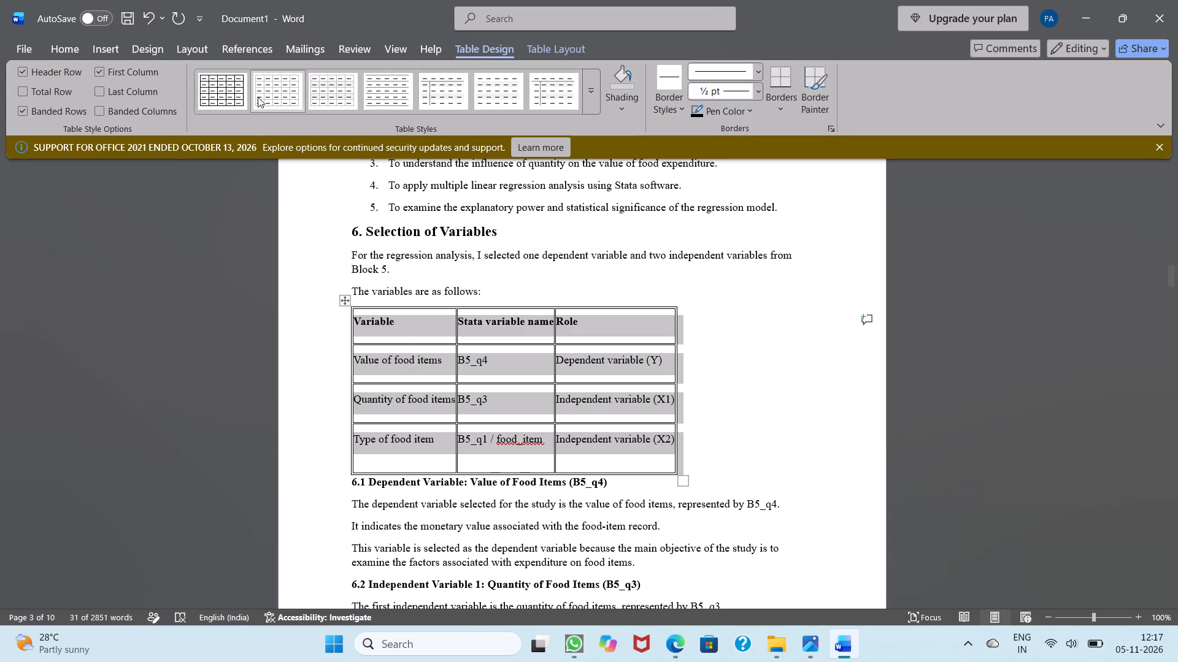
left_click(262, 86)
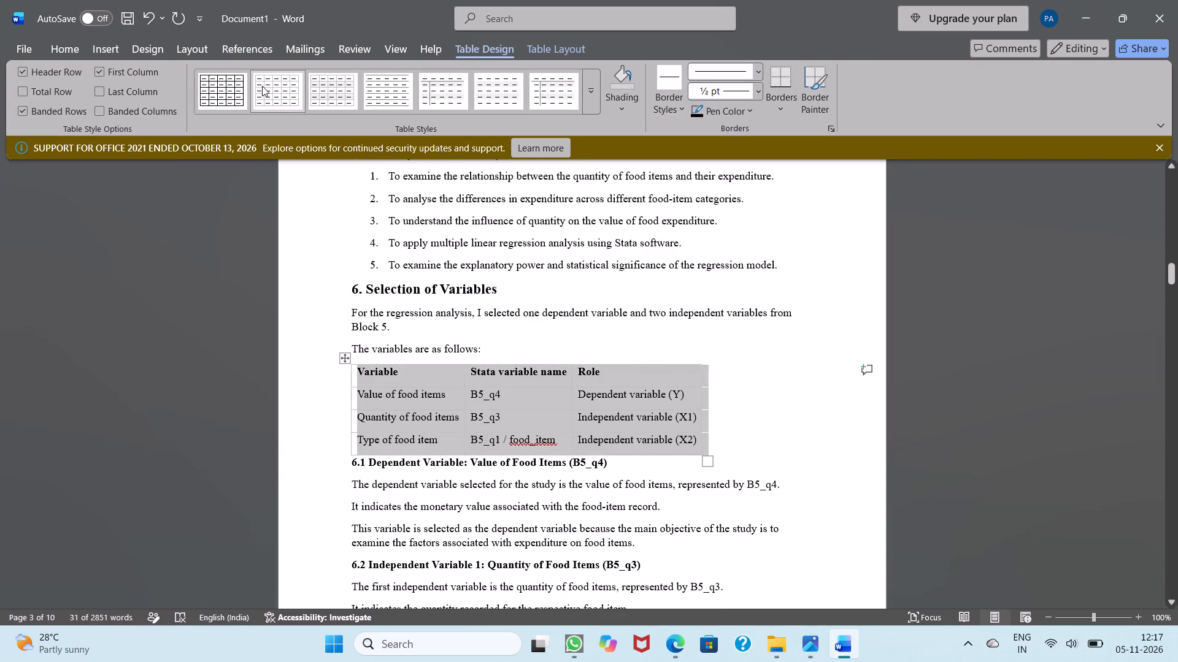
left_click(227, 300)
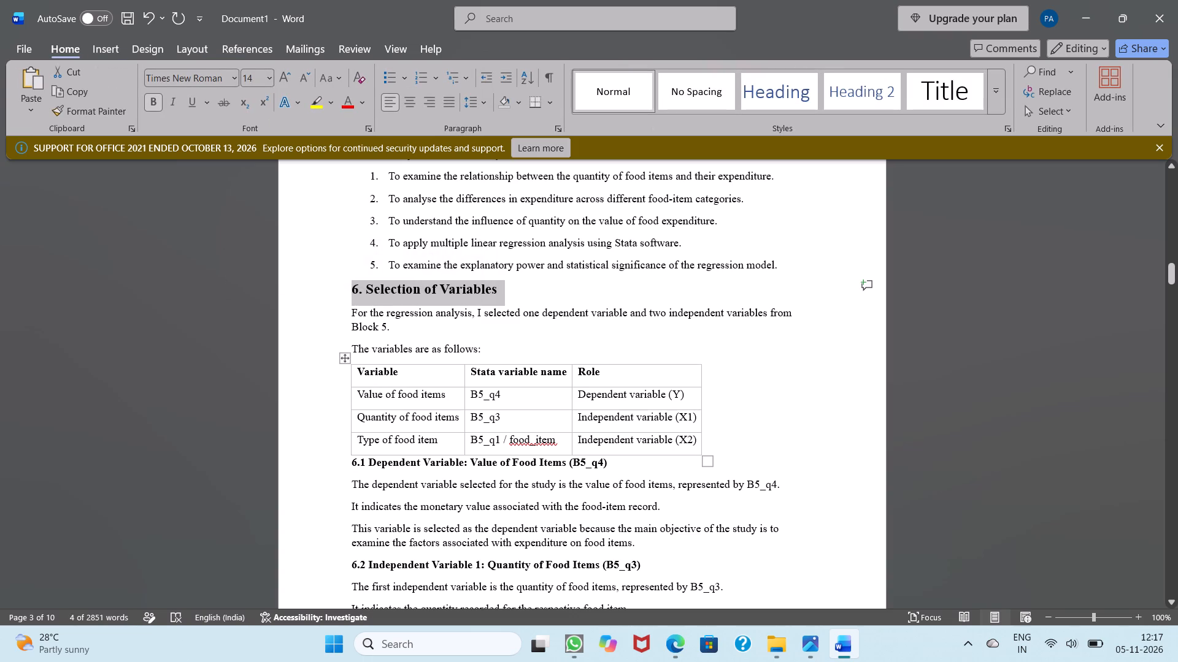
Apply the plain grid table style with thin black borders around every cell to the section 6 variables table.
left_click(430, 403)
double_click(342, 363)
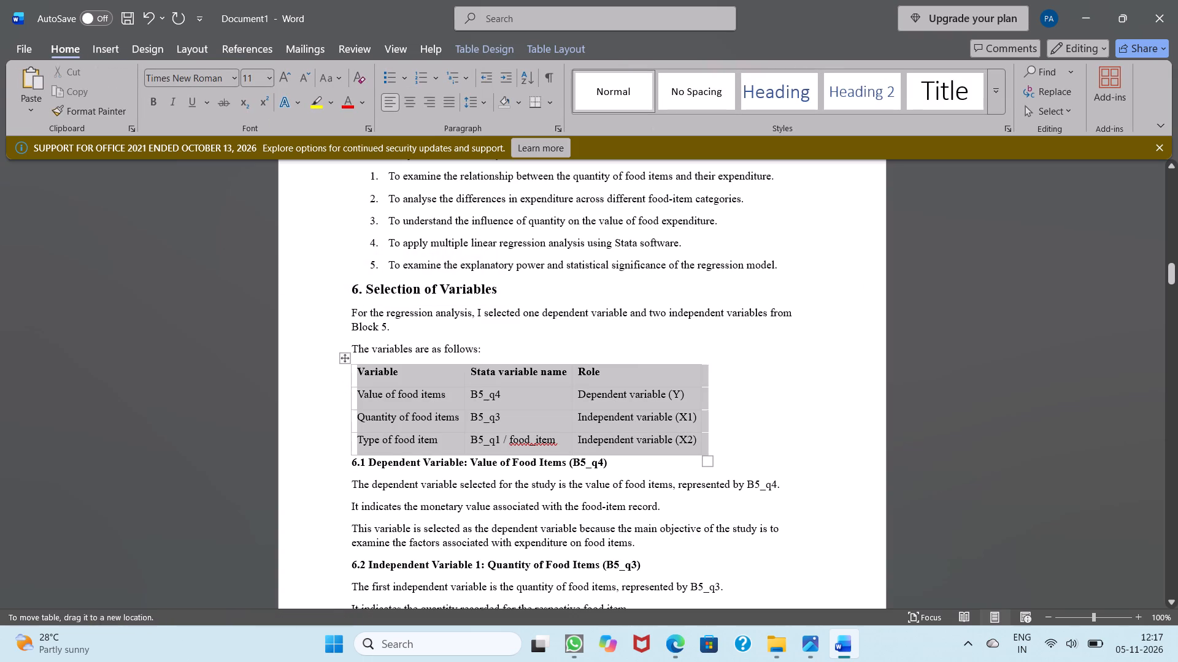
left_click(338, 89)
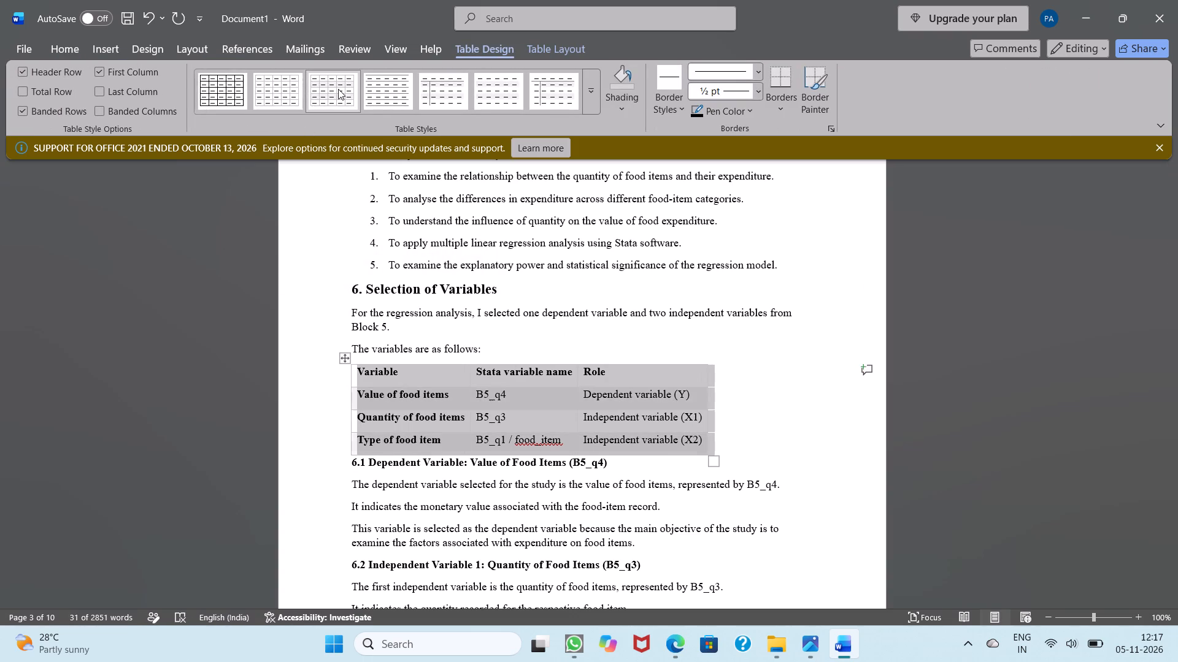
left_click(231, 89)
left_click(214, 309)
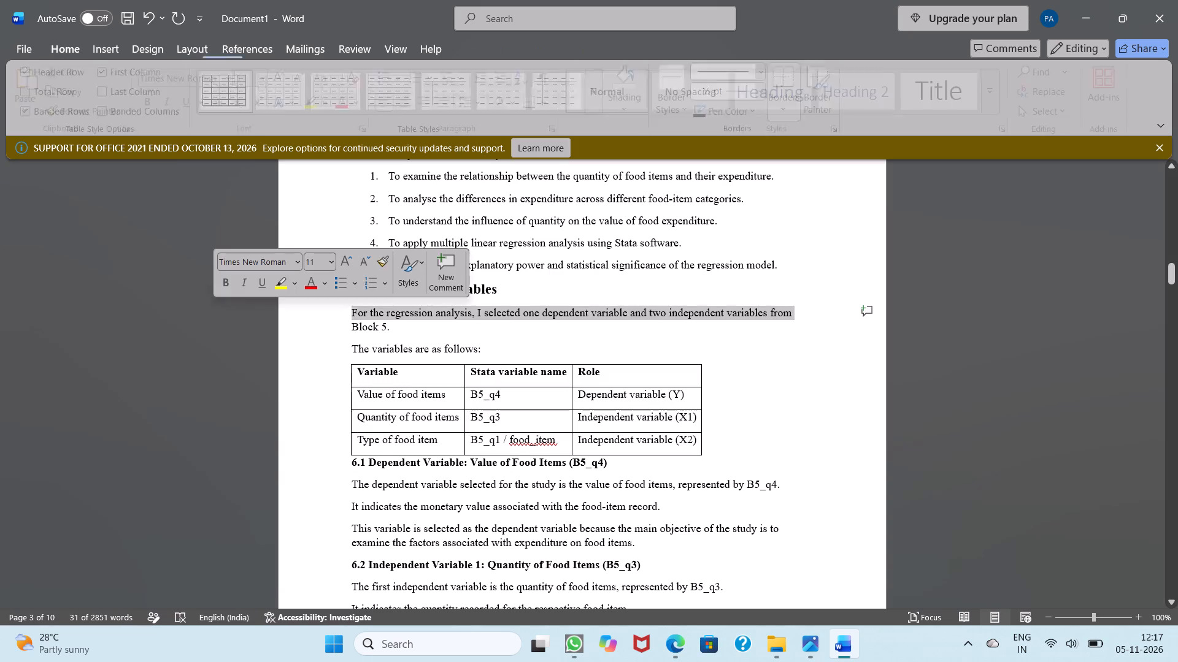
Set the font size of the "6.1 Dependent Variable: Value of Food Items (B5_q4)" heading to 12.
scroll(214, 309, "down", 1)
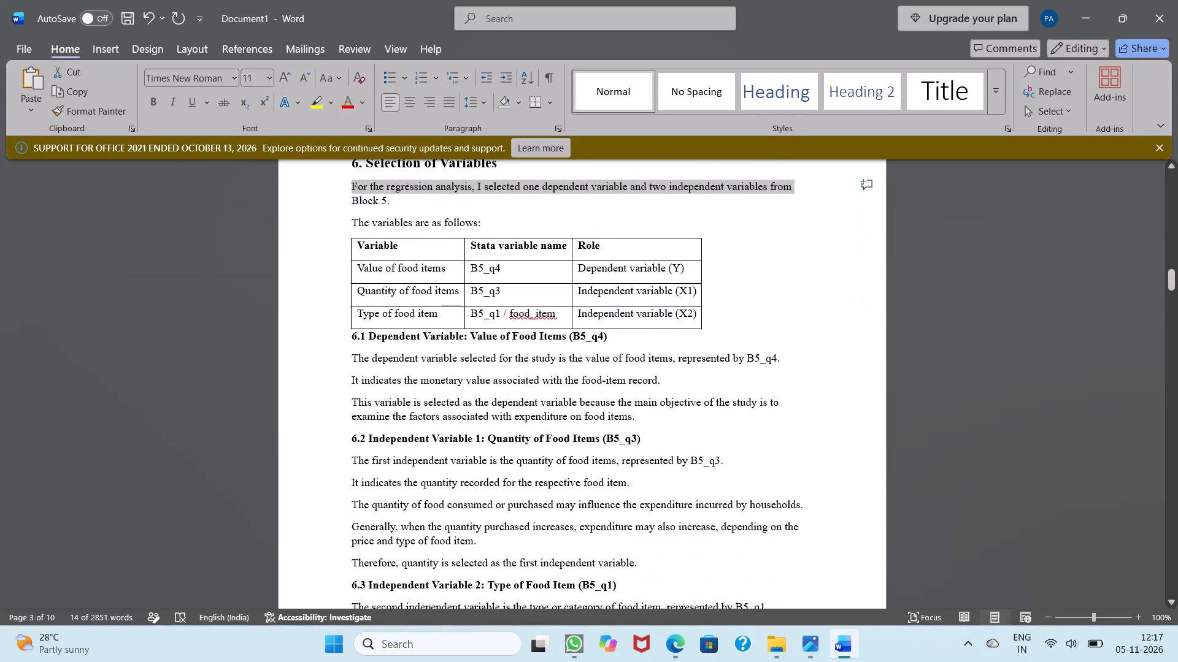
scroll(214, 309, "down", 1)
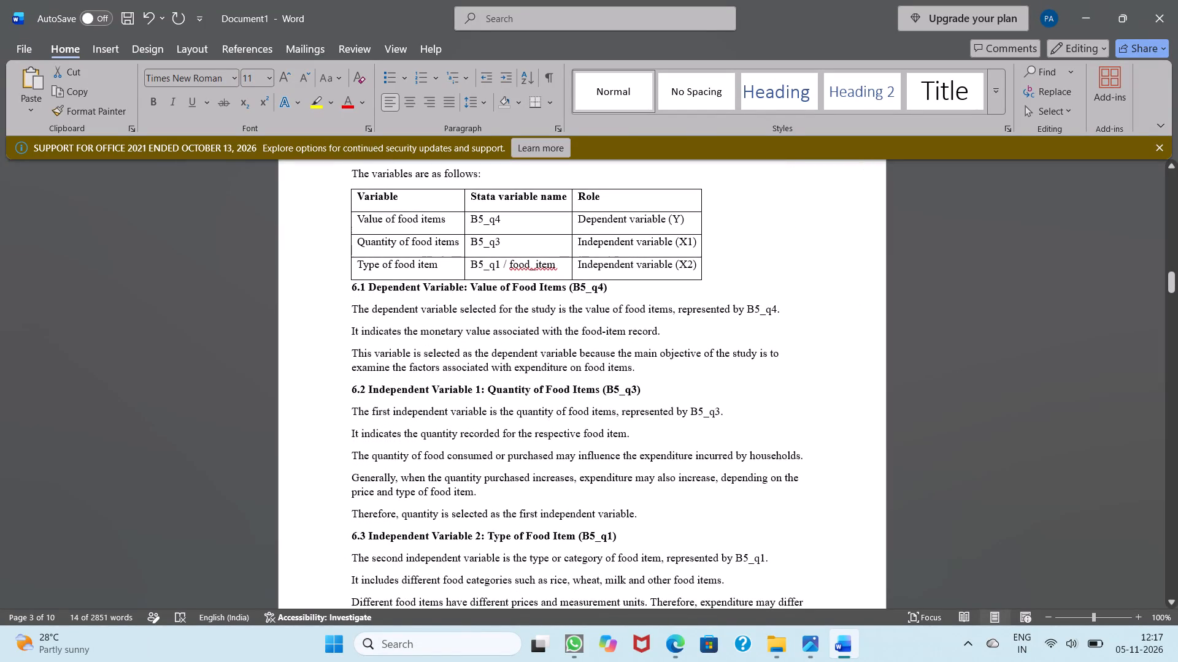
scroll(214, 309, "down", 1)
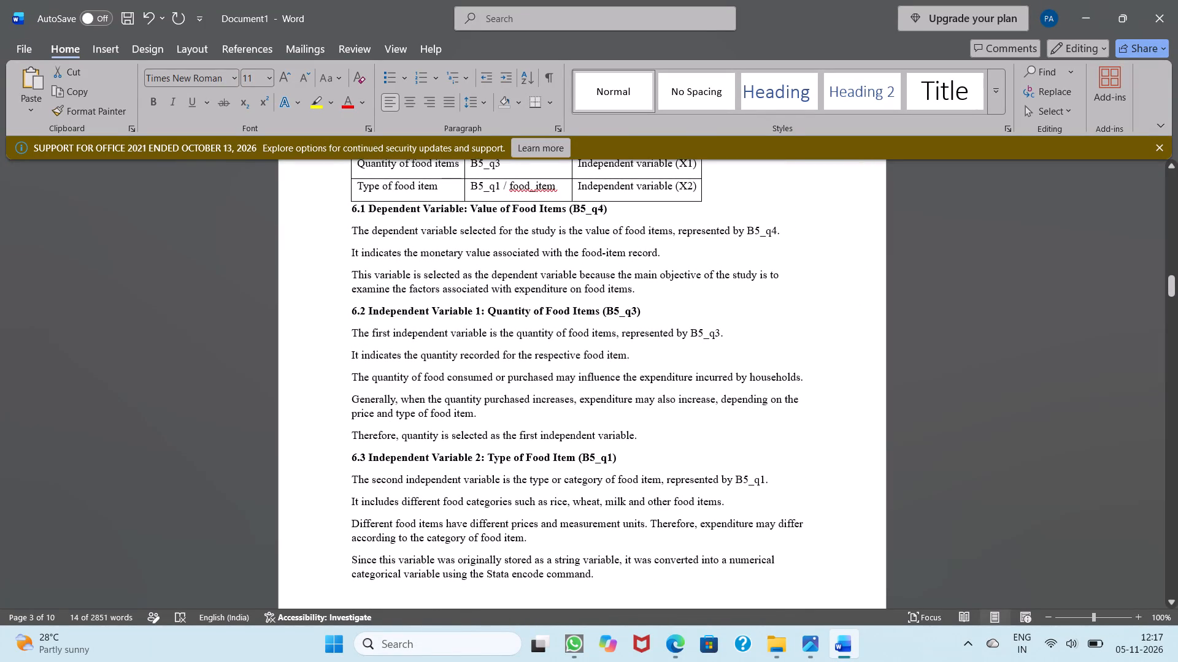
scroll(214, 309, "up", 3)
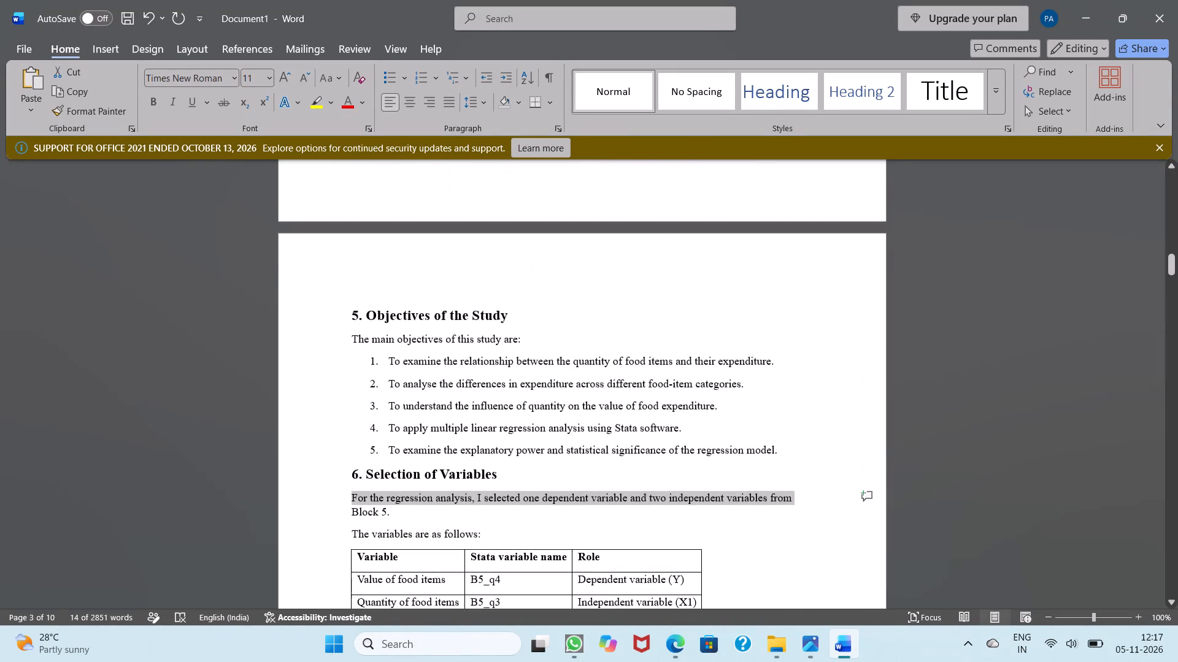
scroll(214, 309, "down", 3)
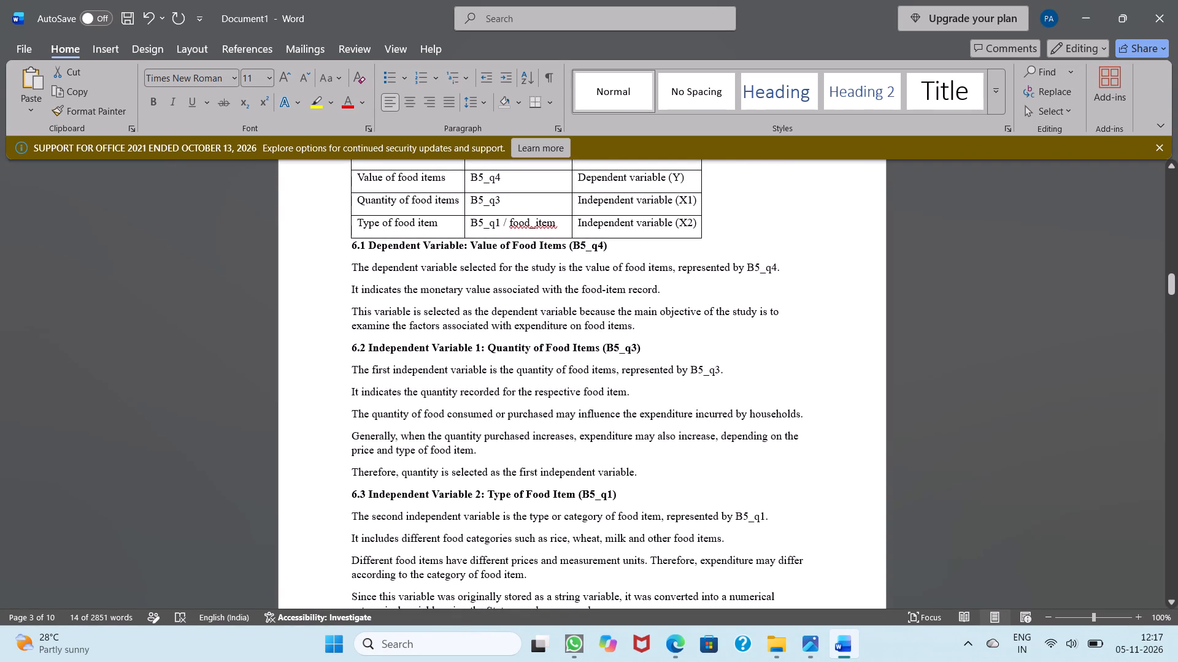
left_click_drag(350, 245, 602, 254)
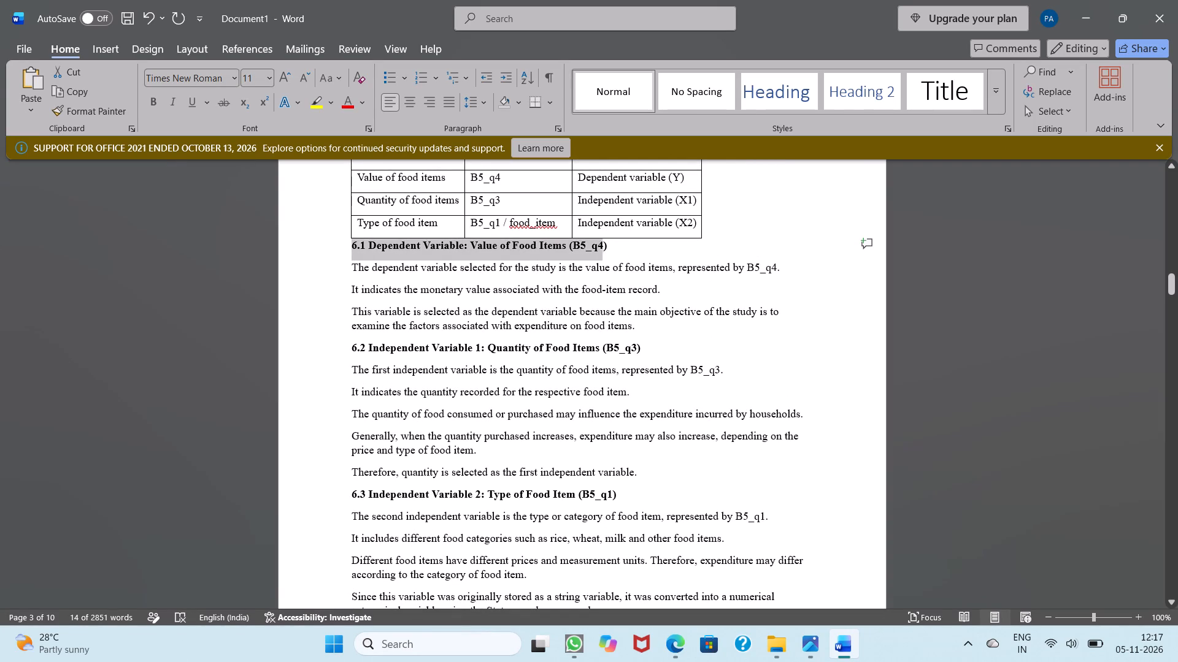
left_click_drag(602, 254, 612, 255)
left_click(732, 212)
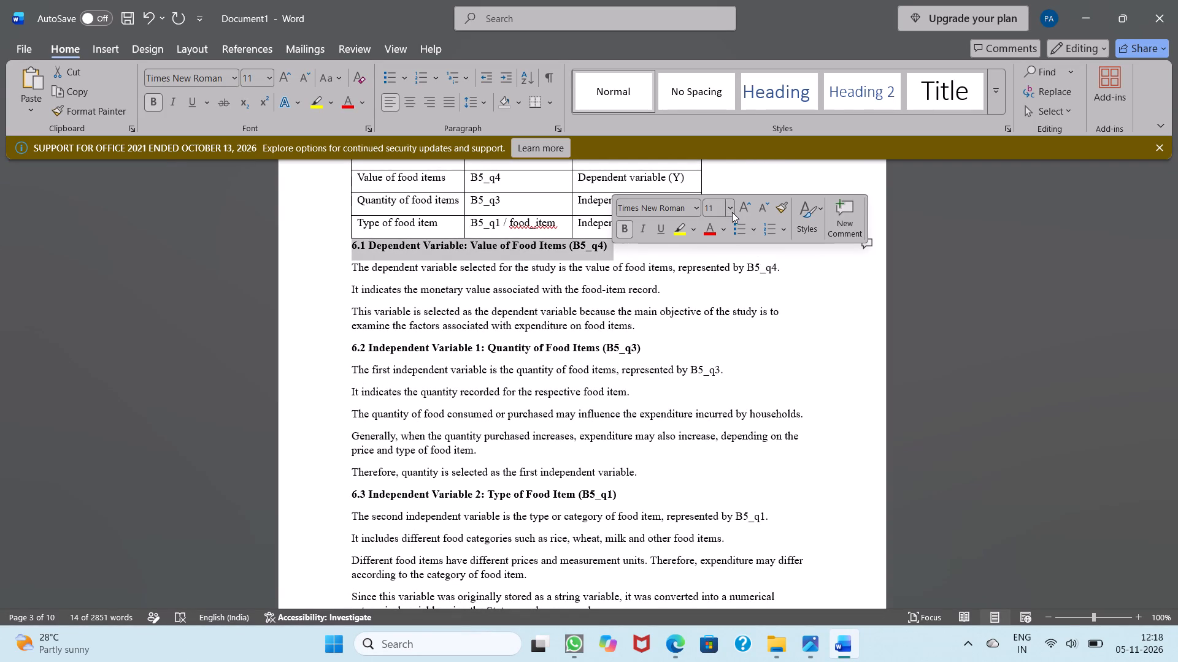
left_click(718, 294)
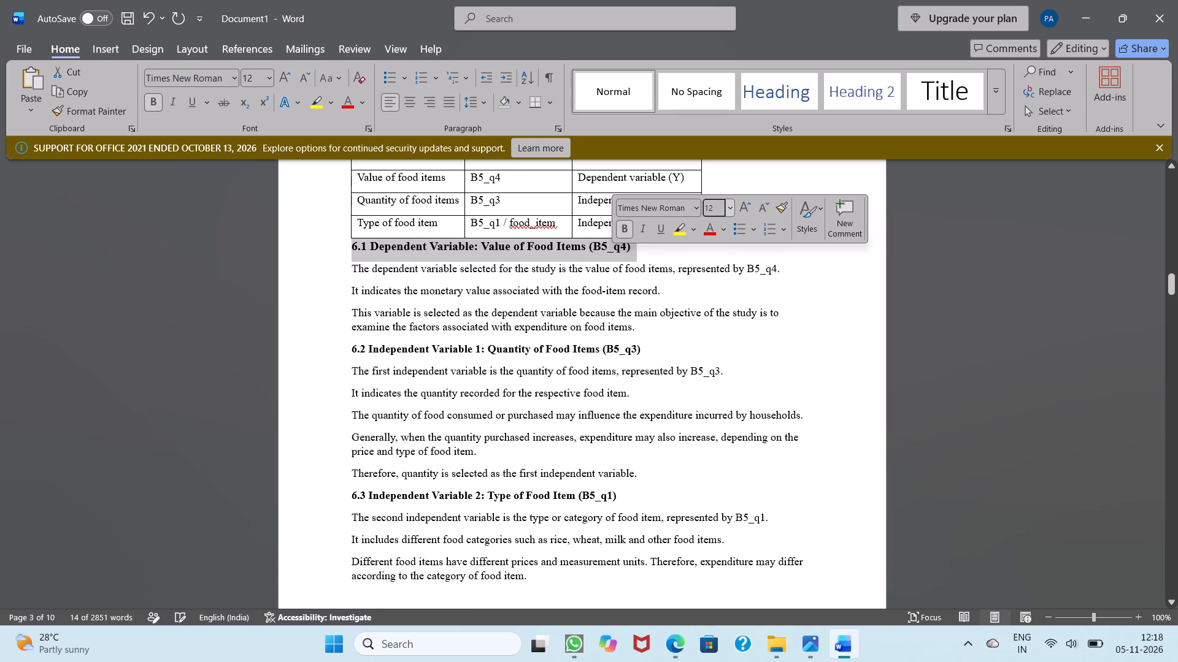
left_click(669, 252)
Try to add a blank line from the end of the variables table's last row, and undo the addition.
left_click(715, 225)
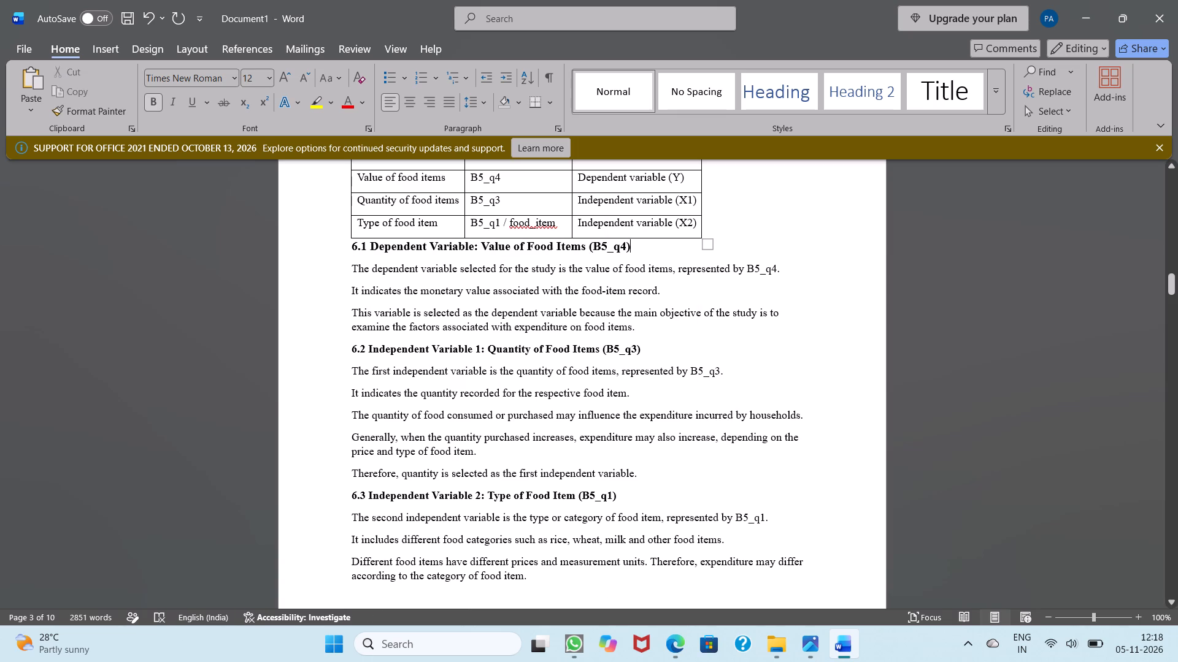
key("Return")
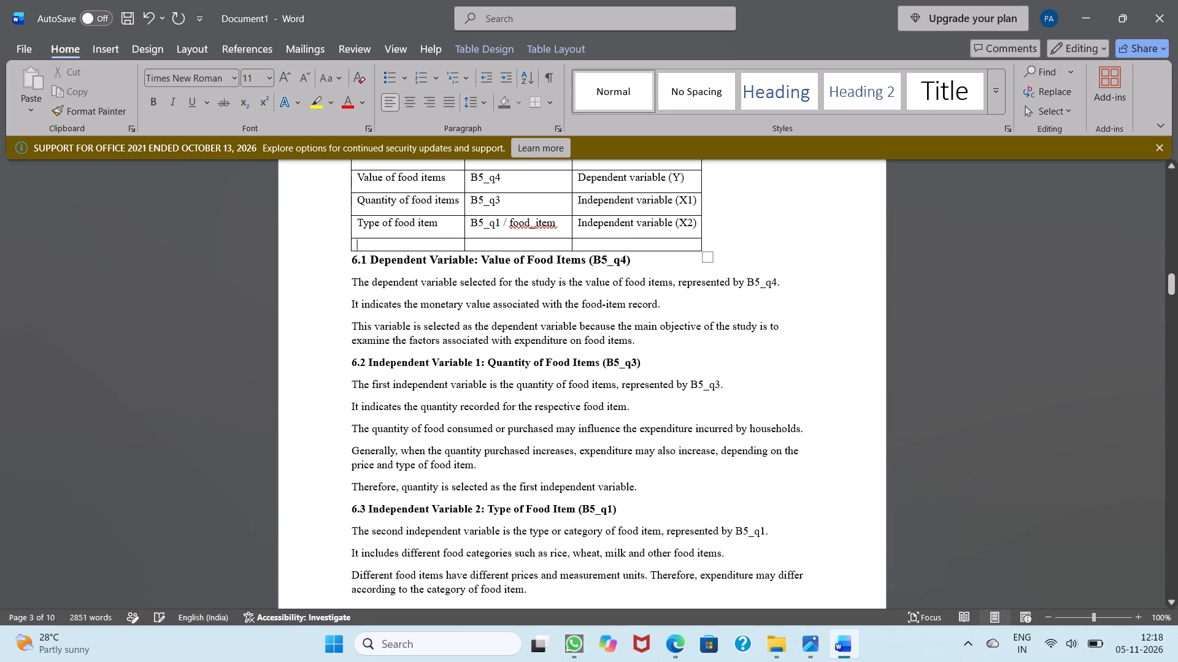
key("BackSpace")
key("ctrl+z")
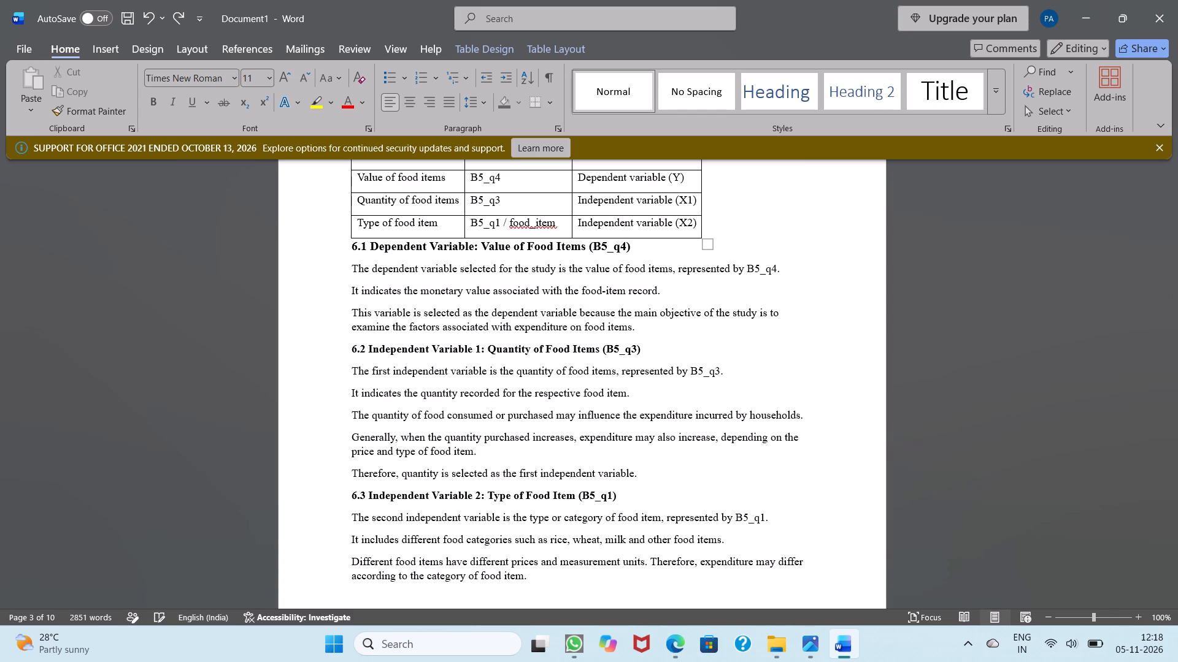
Insert a blank line between the variables table and the 6.1 heading.
left_click(353, 245)
key("Return")
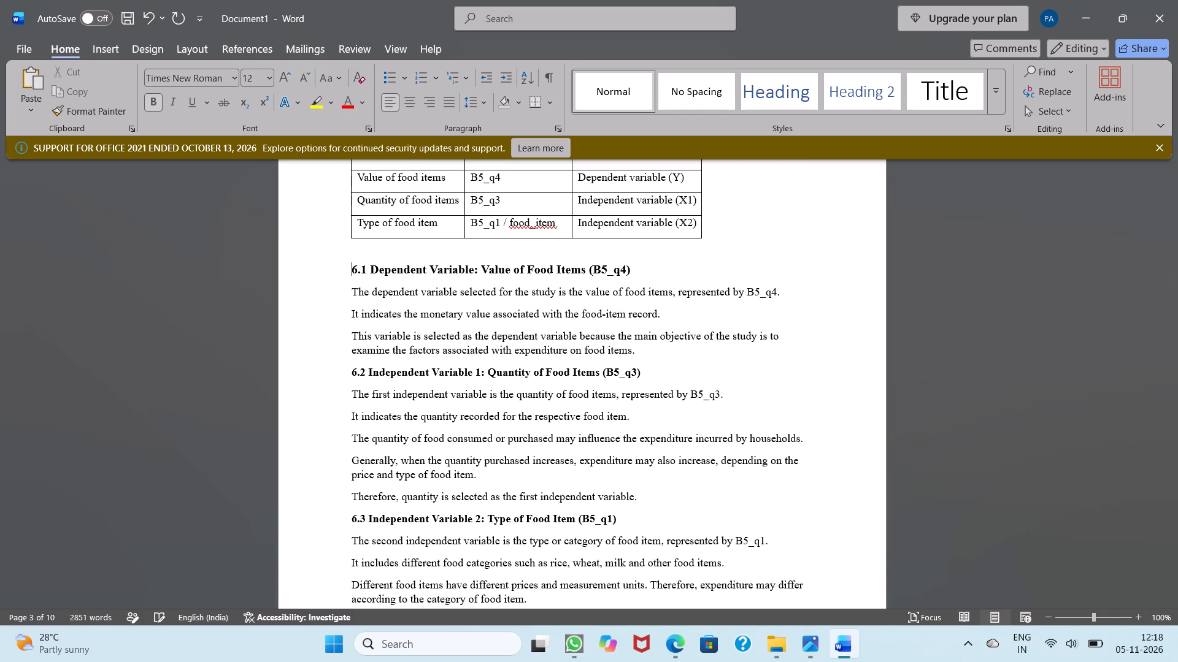
Set the font size of the "6.2 Independent Variable 1: Quantity of Food Items (B5_q3)" heading to 12.
scroll(353, 245, "down", 1)
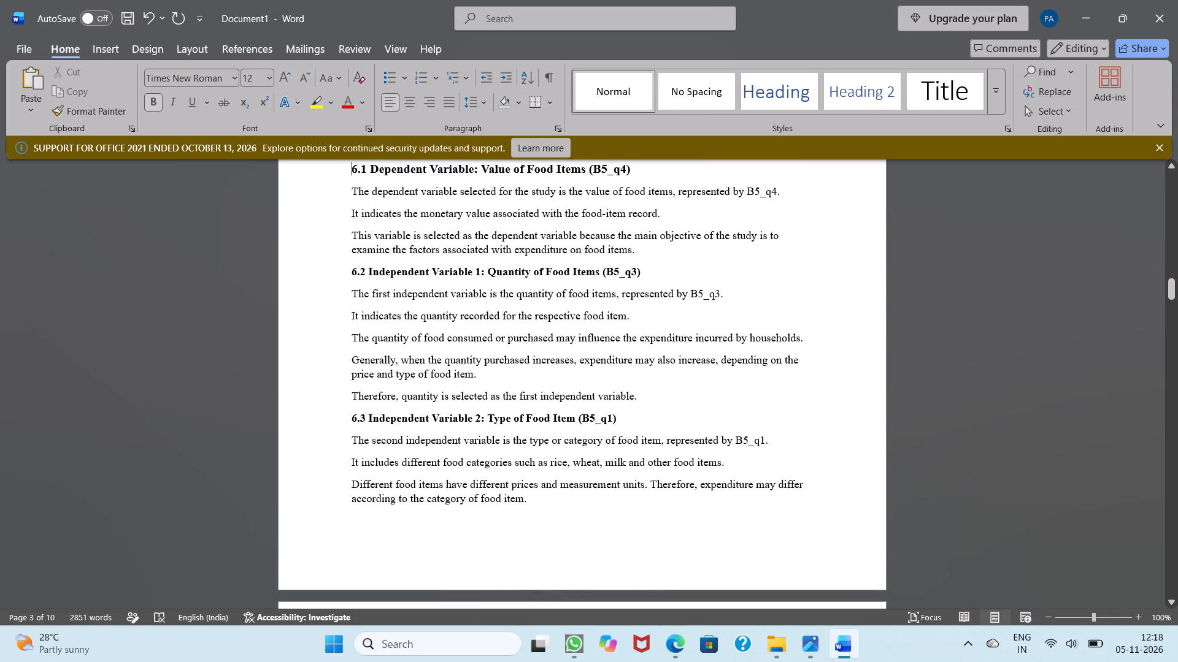
left_click_drag(353, 268, 650, 273)
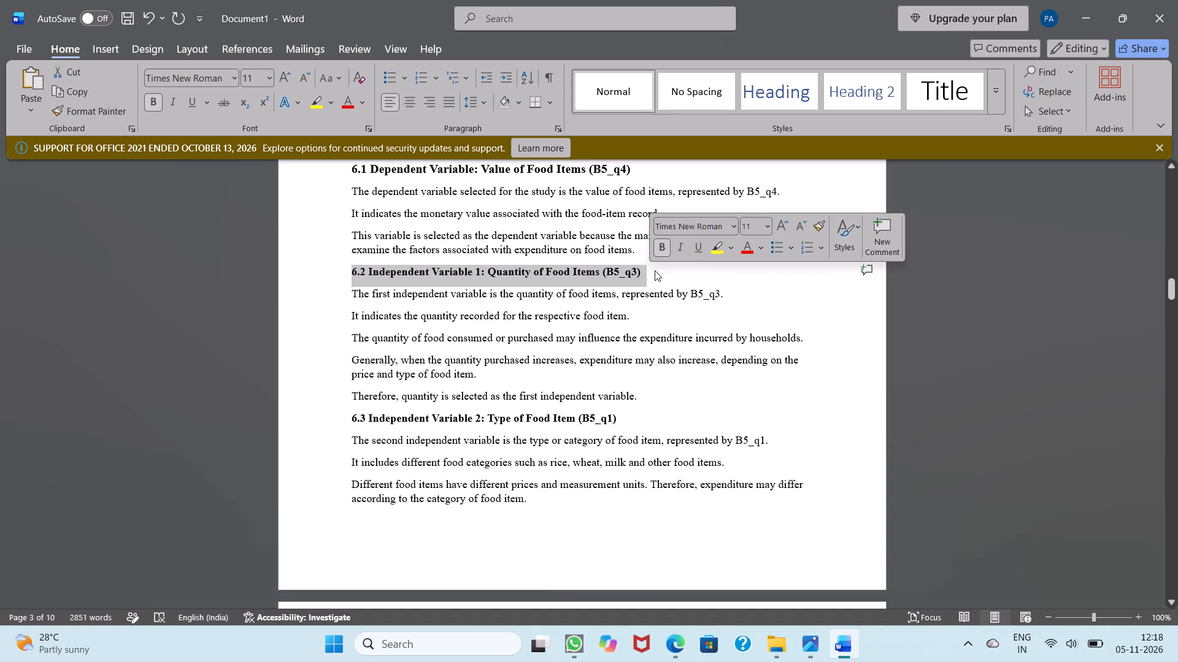
left_click(768, 228)
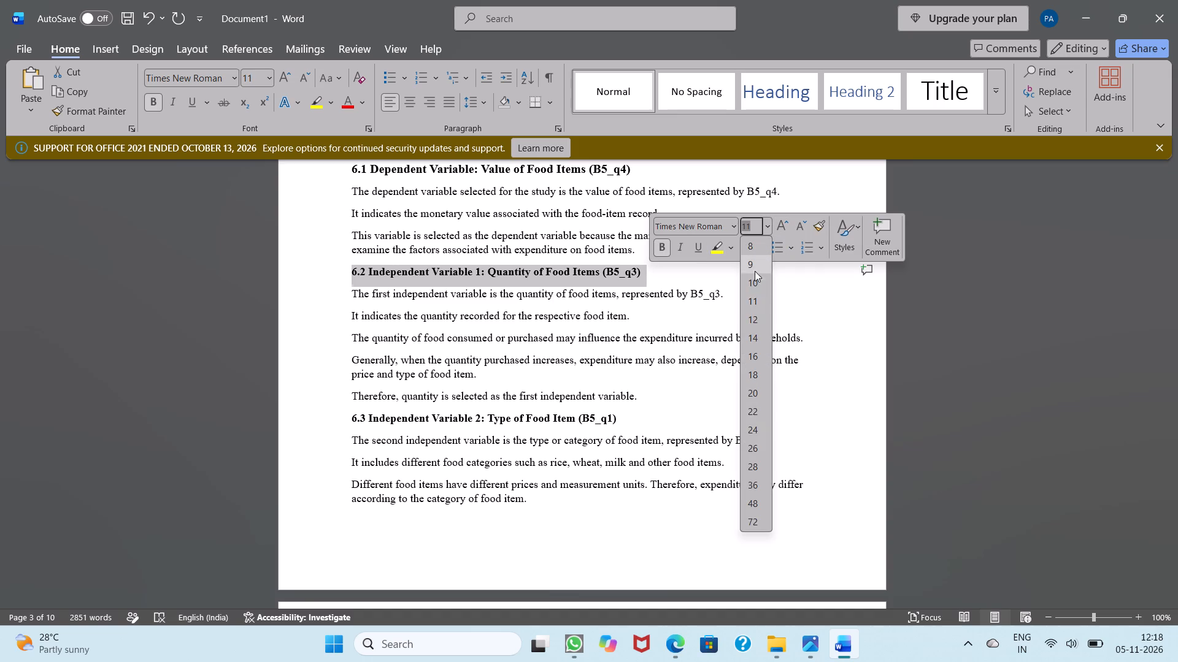
left_click(745, 318)
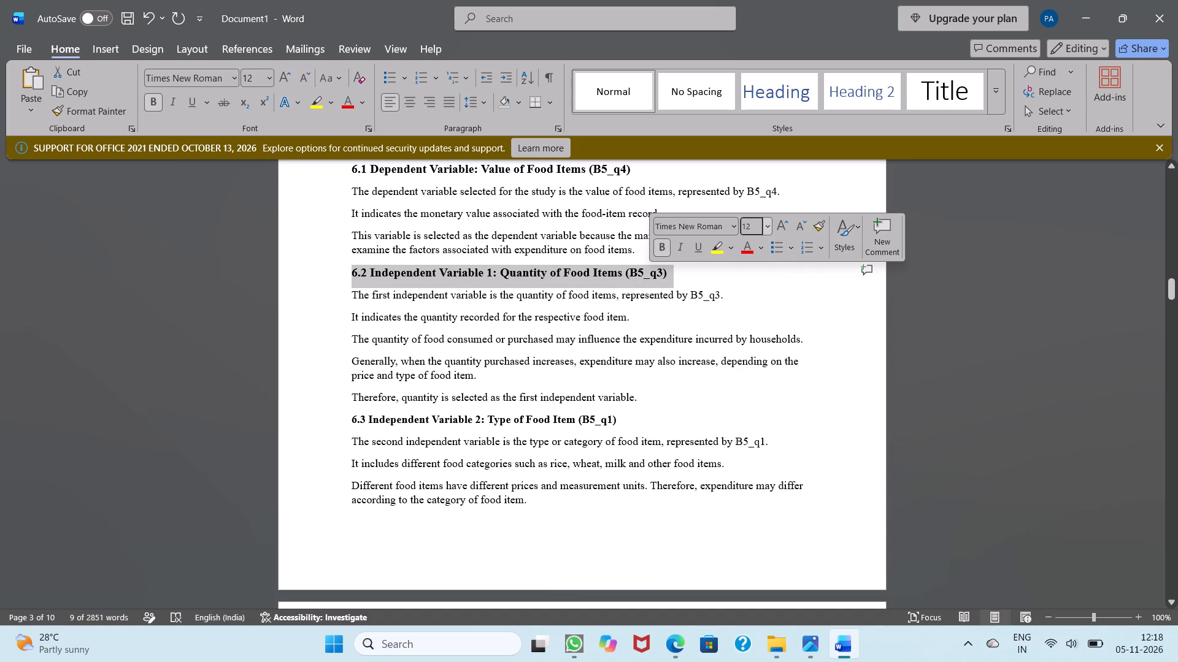
Set the font size of the "6.3 Independent Variable 2: Type of Food Item (B5_q1)" heading to 12.
left_click_drag(348, 417, 623, 420)
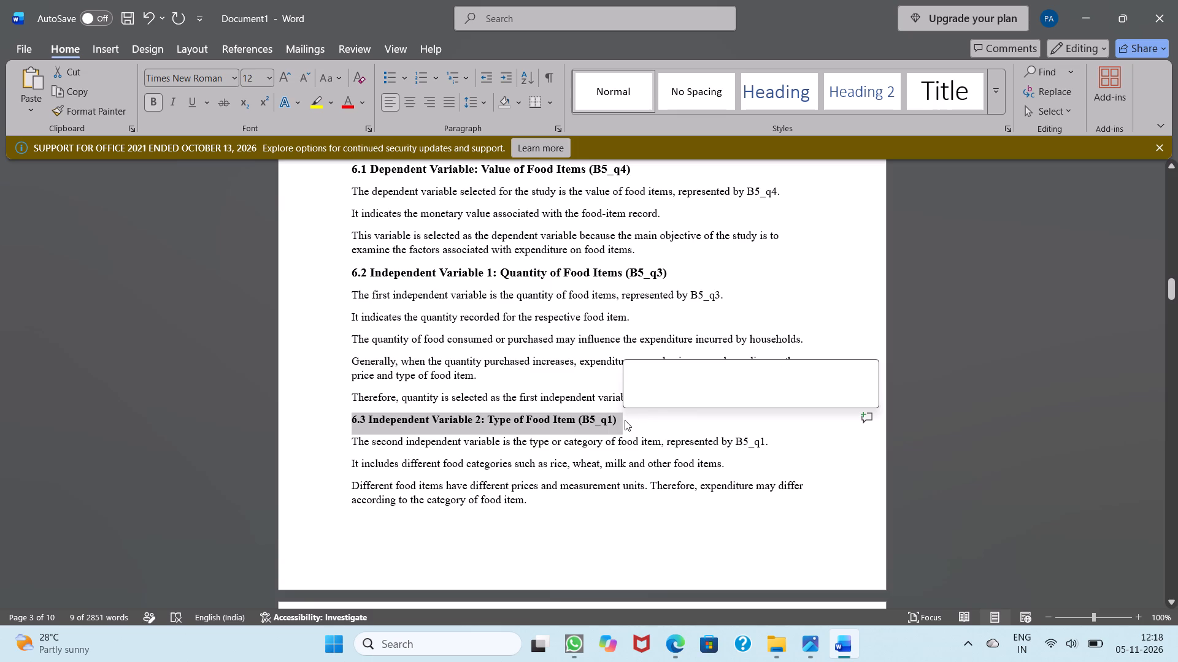
left_click(741, 379)
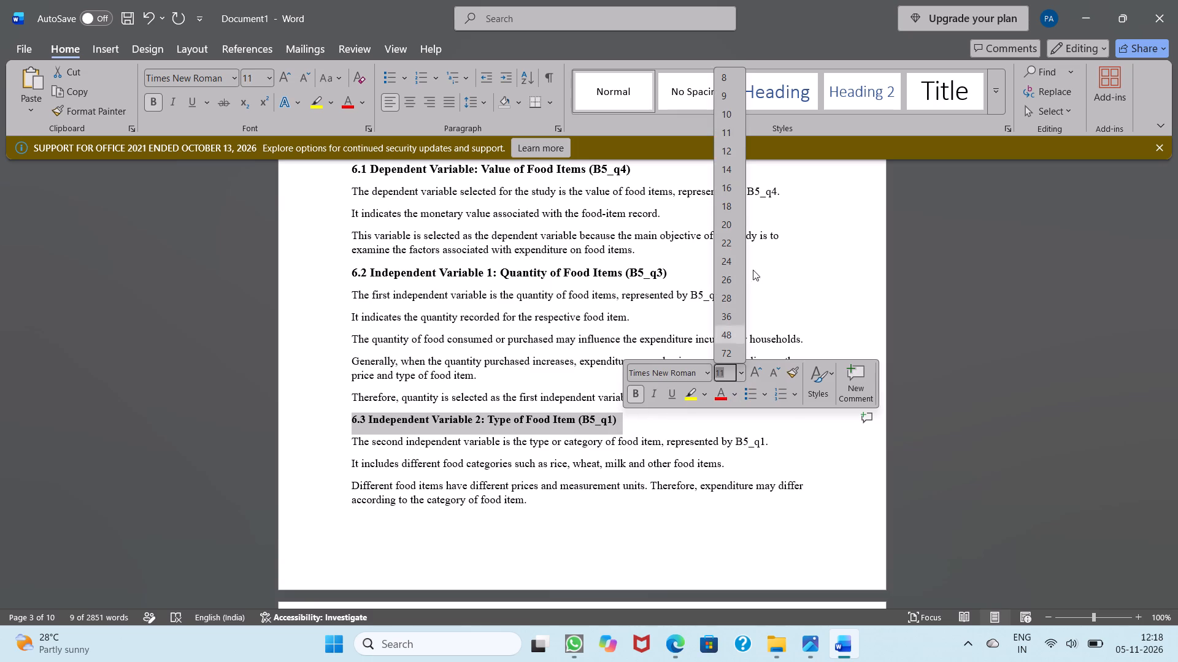
left_click(731, 150)
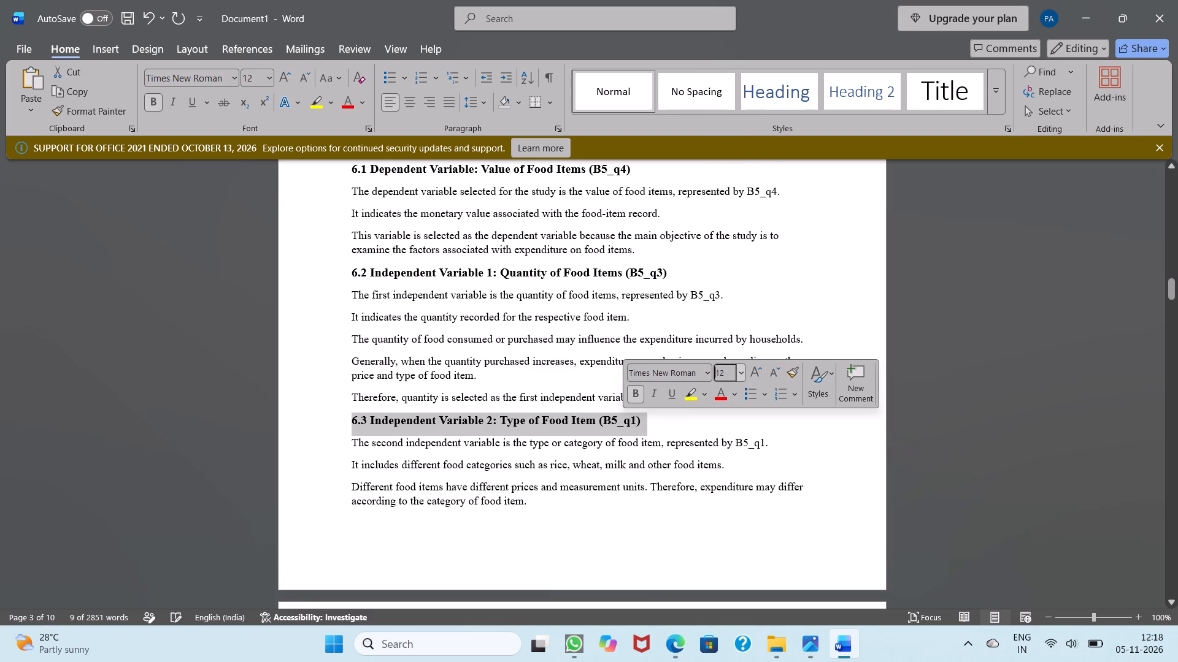
left_click(491, 533)
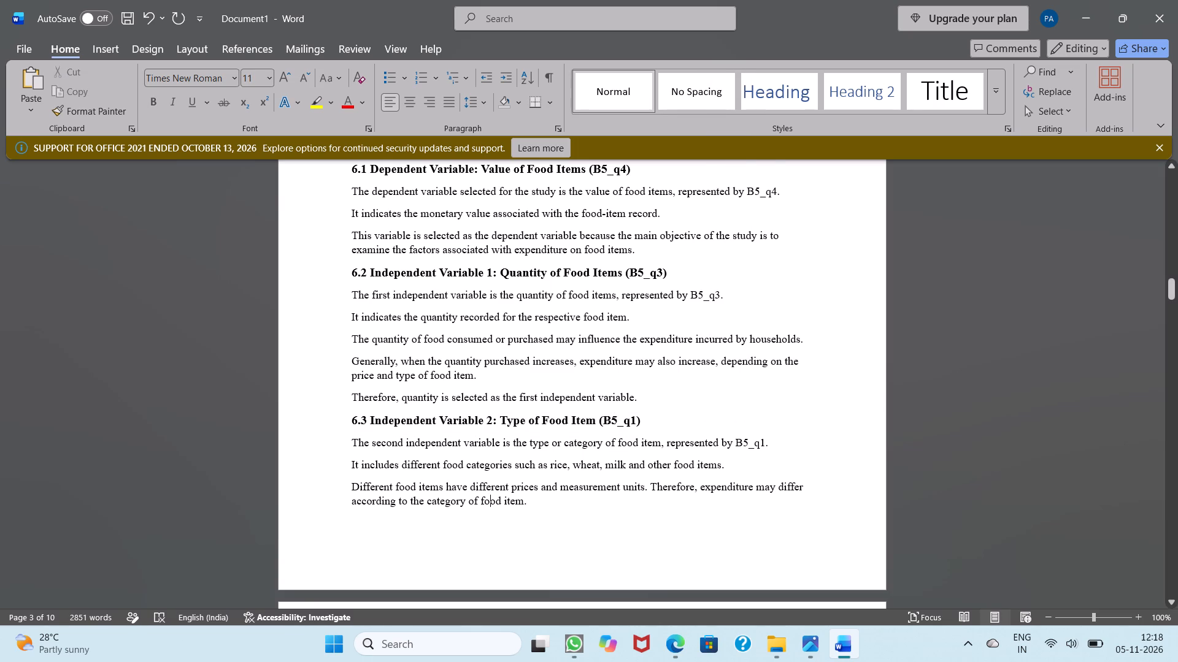
Set the font size of the "7. Research Hypotheses" heading to 14.
scroll(379, 452, "down", 4)
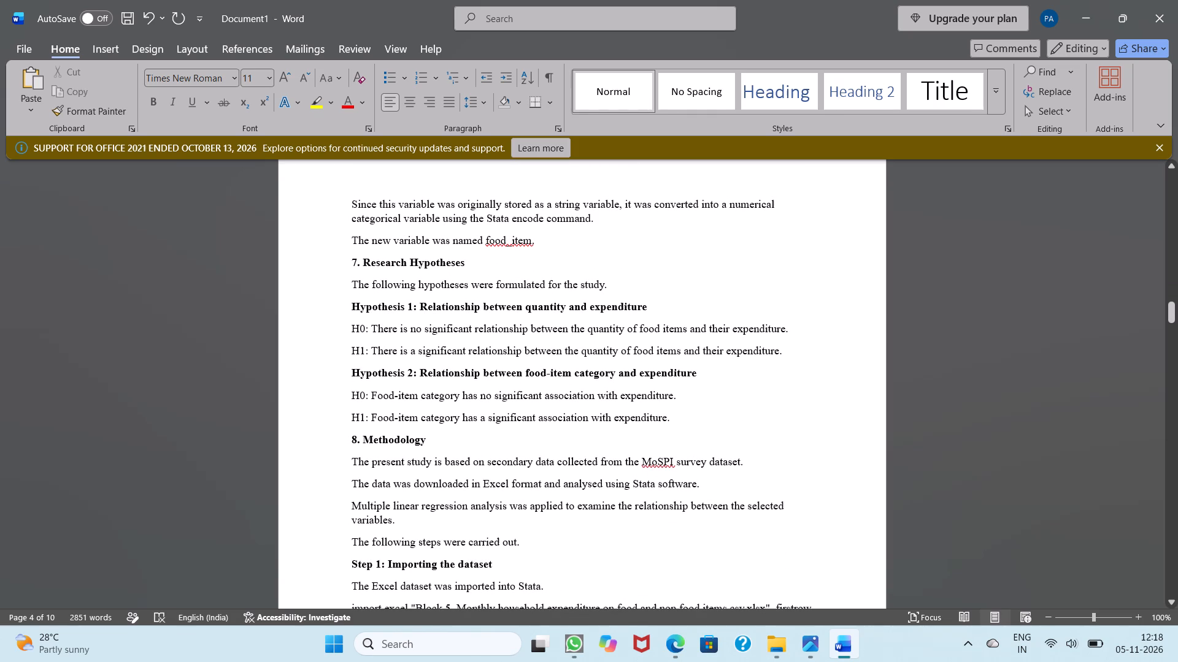
left_click_drag(351, 265, 435, 265)
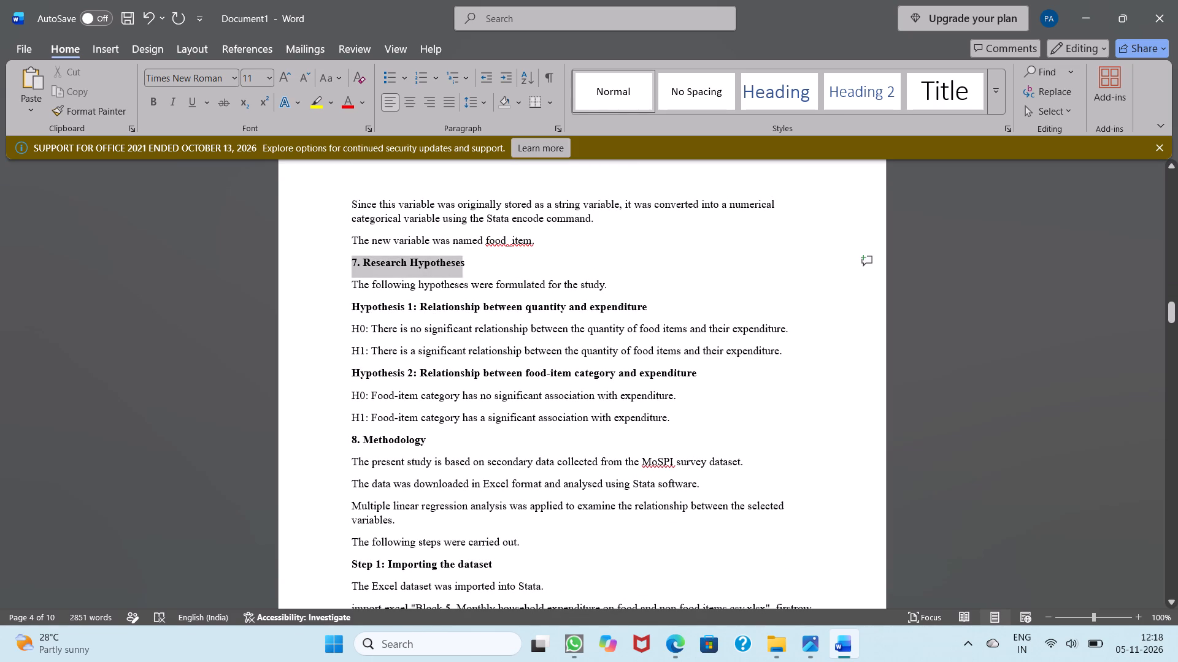
left_click_drag(435, 265, 461, 267)
left_click(577, 221)
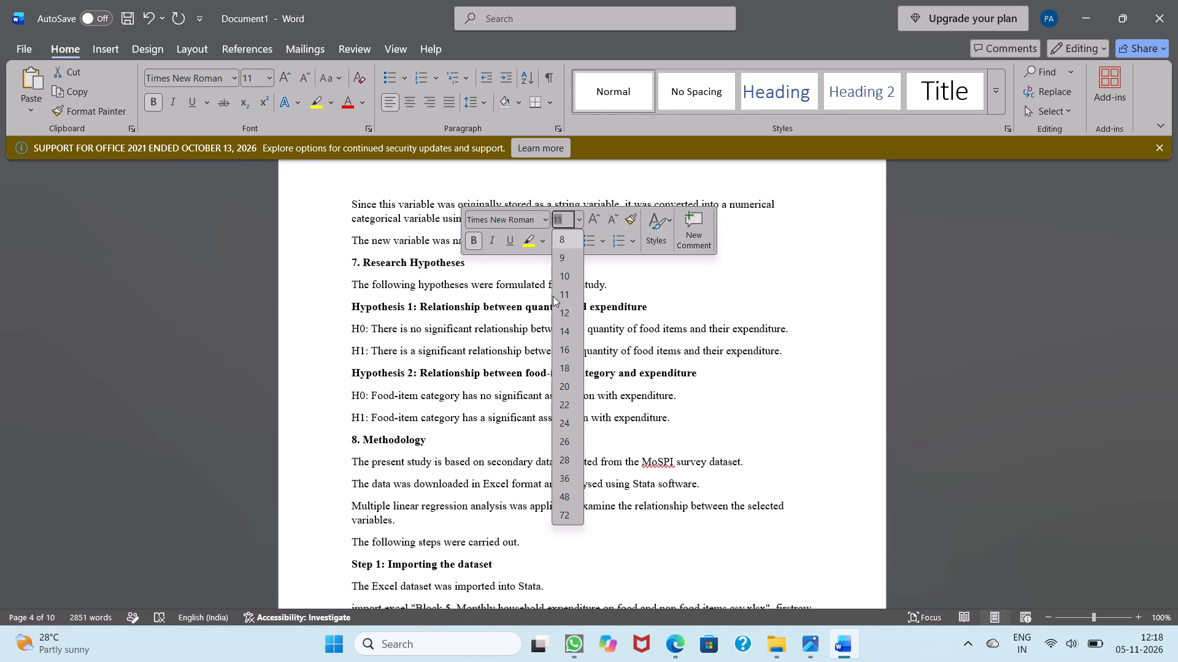
left_click(569, 330)
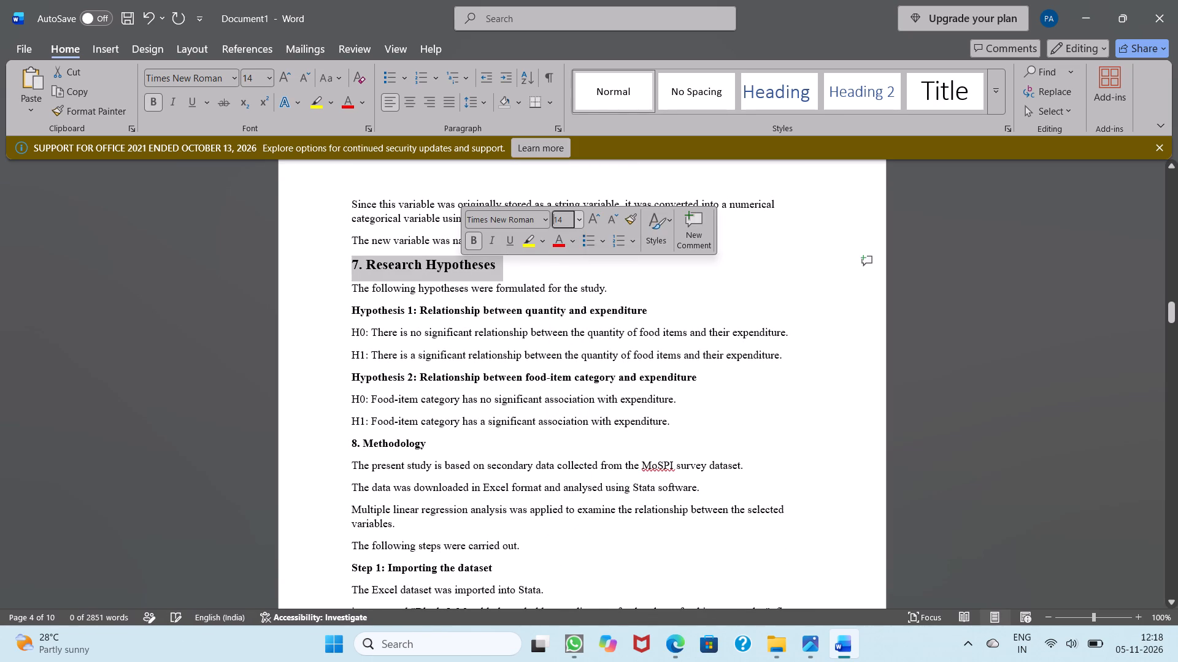
Set the font size of the "8. Methodology" heading to 14.
scroll(569, 330, "down", 2)
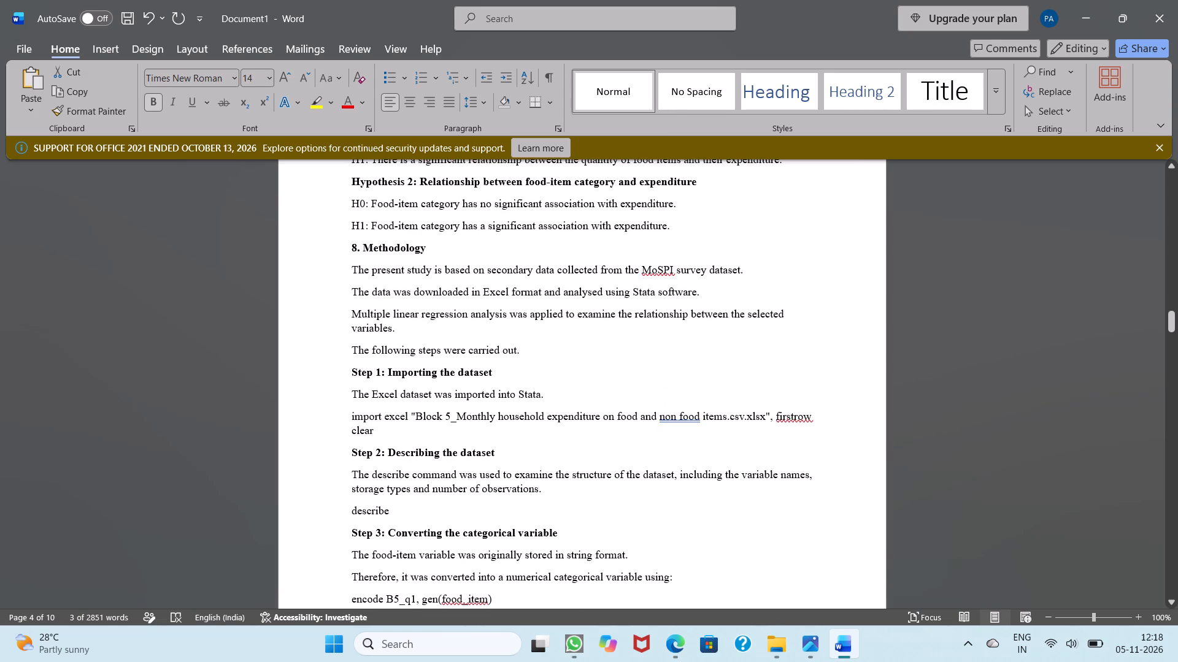
left_click_drag(345, 245, 426, 247)
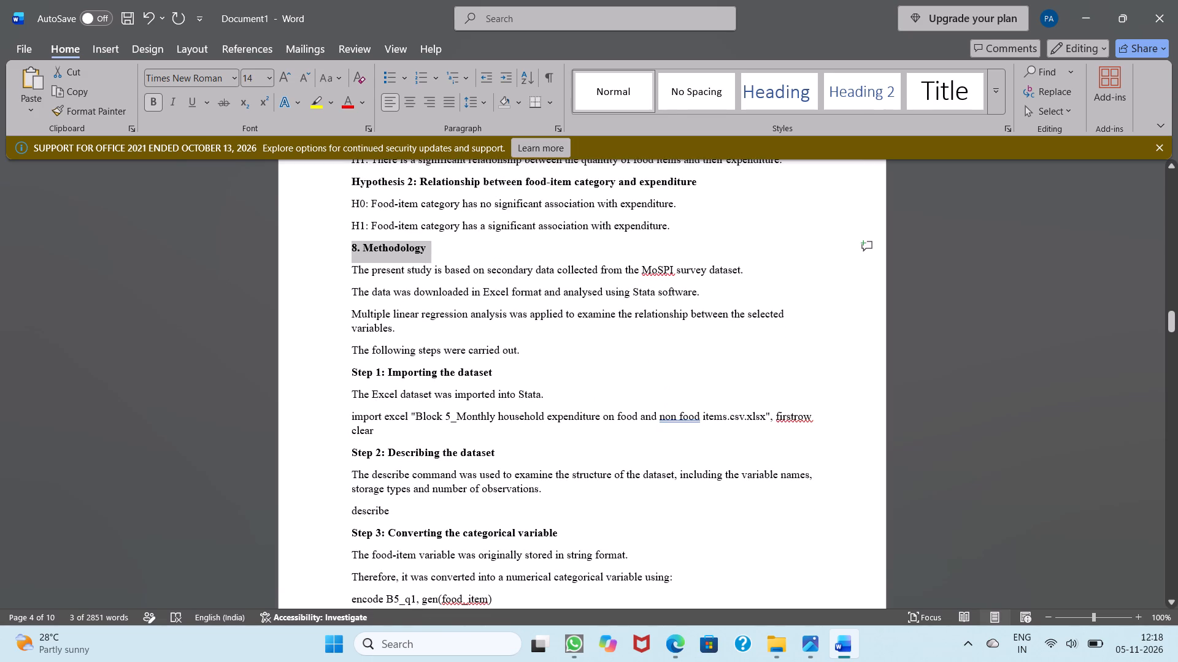
left_click_drag(426, 247, 427, 246)
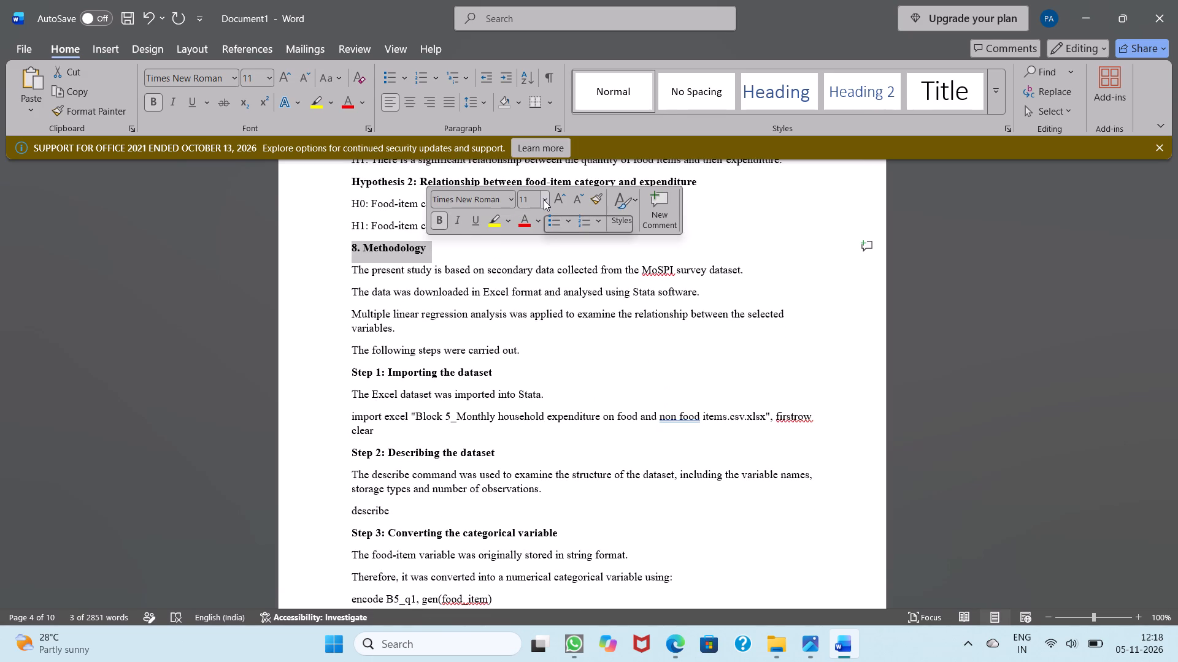
left_click(544, 200)
left_click(531, 309)
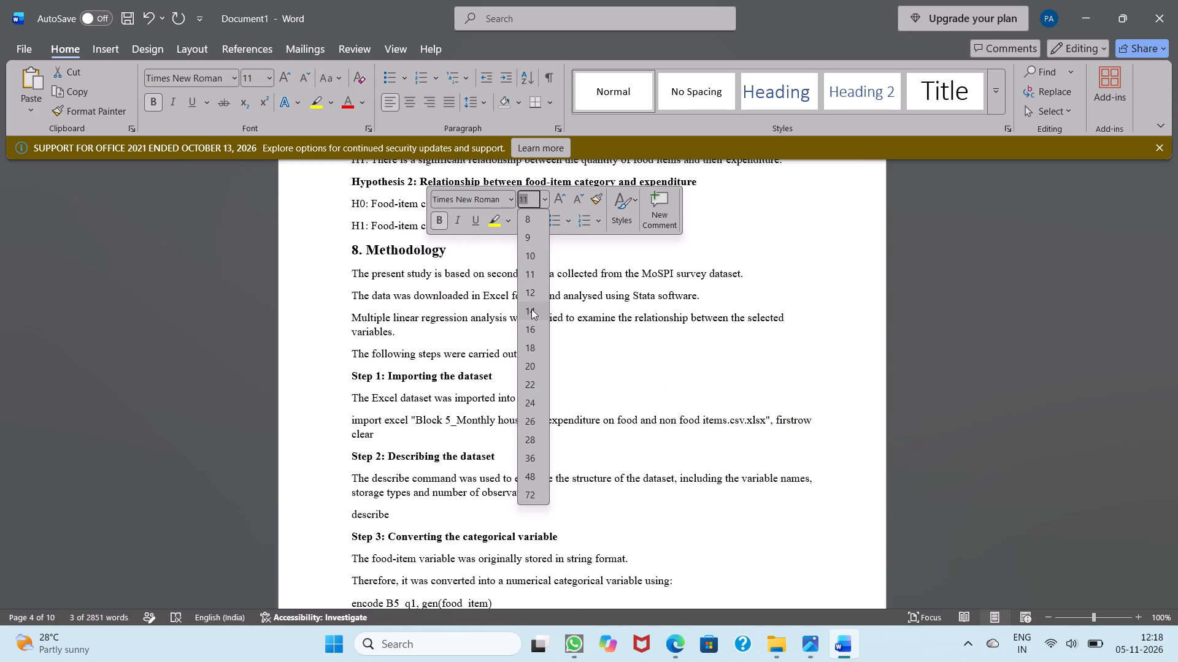
Replace the 0 in the H0 label under Hypothesis 1 with a subscript 0.
scroll(531, 309, "up", 1)
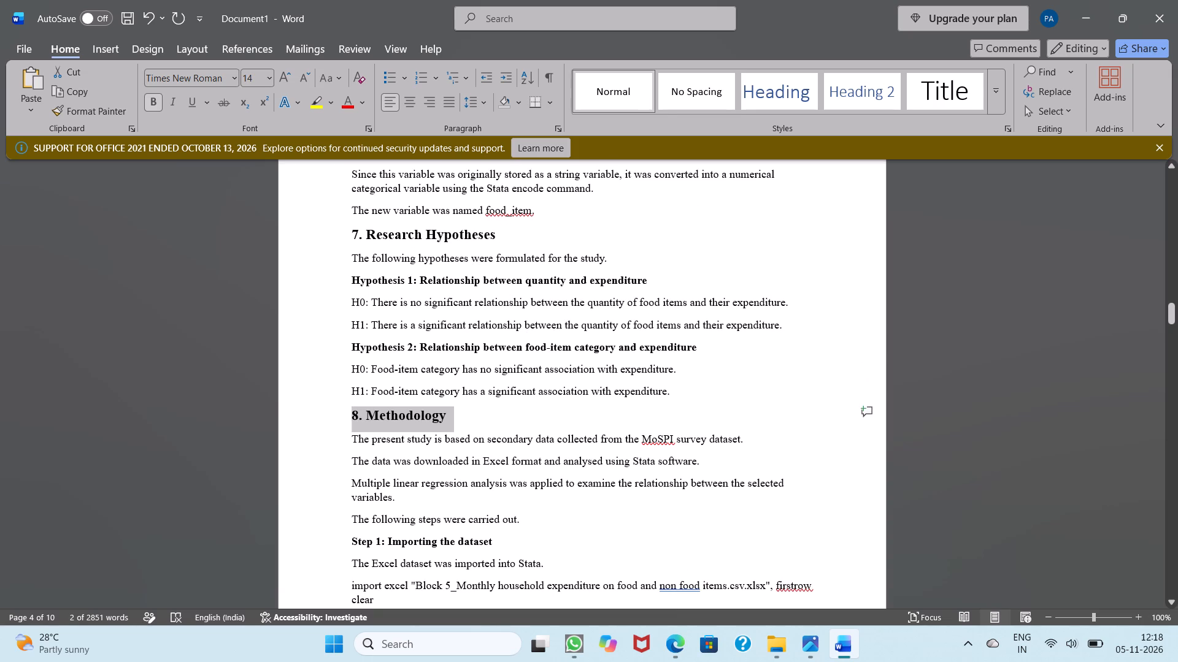
left_click(364, 302)
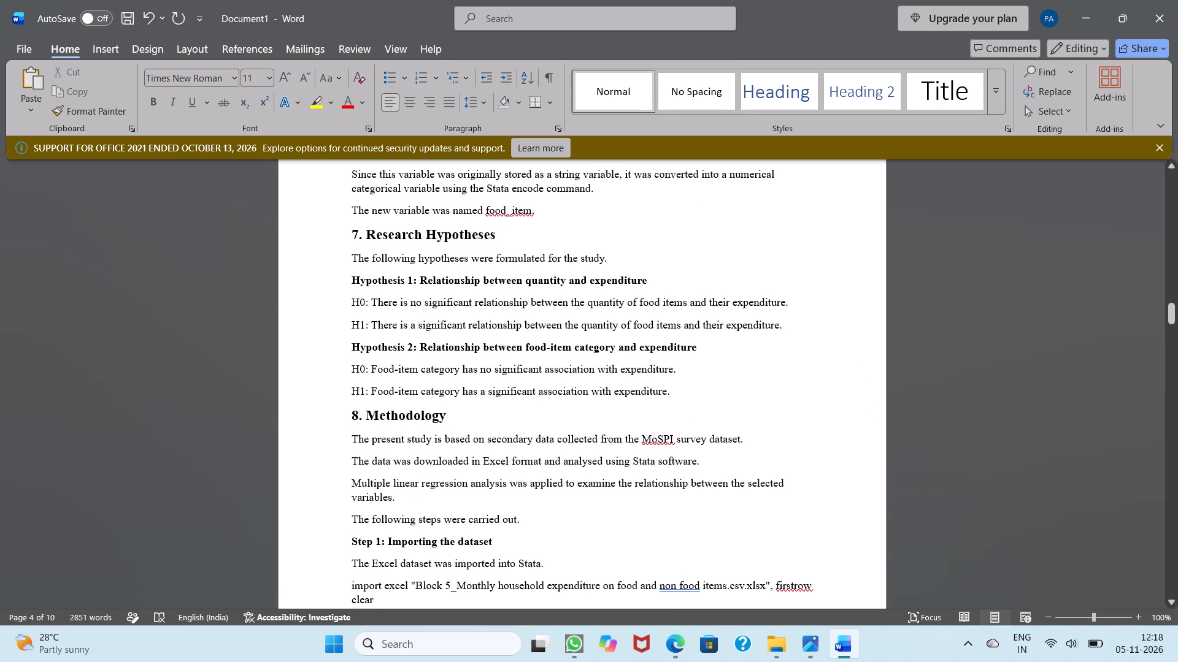
key("BackSpace")
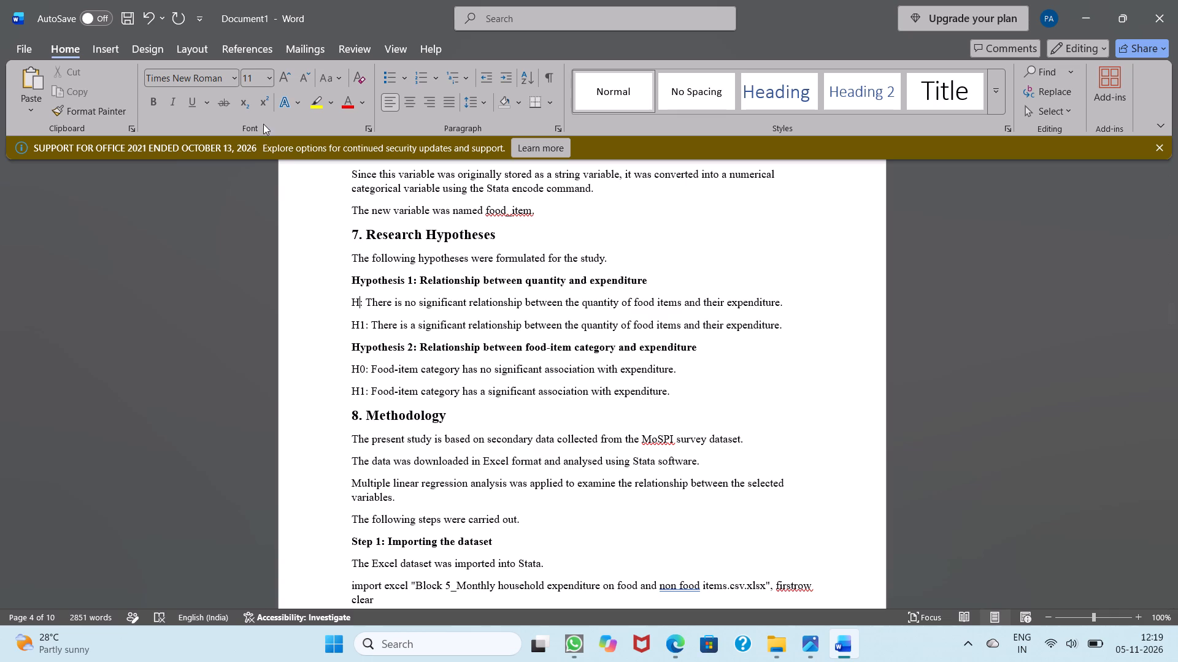
left_click(250, 104)
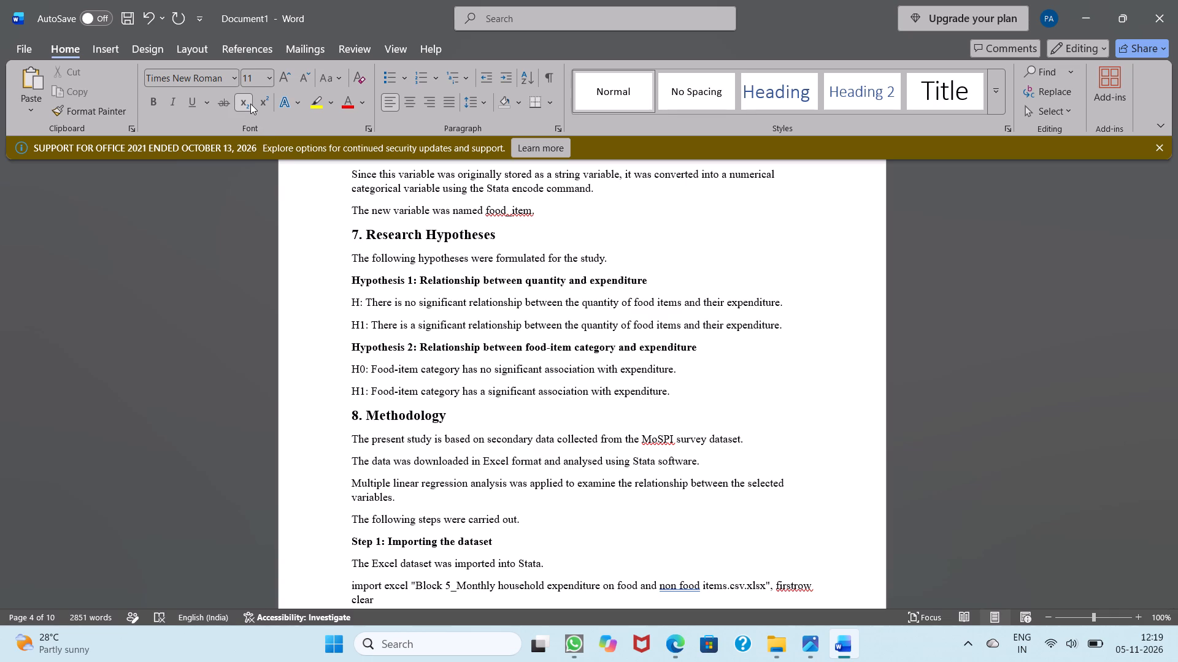
left_click(244, 104)
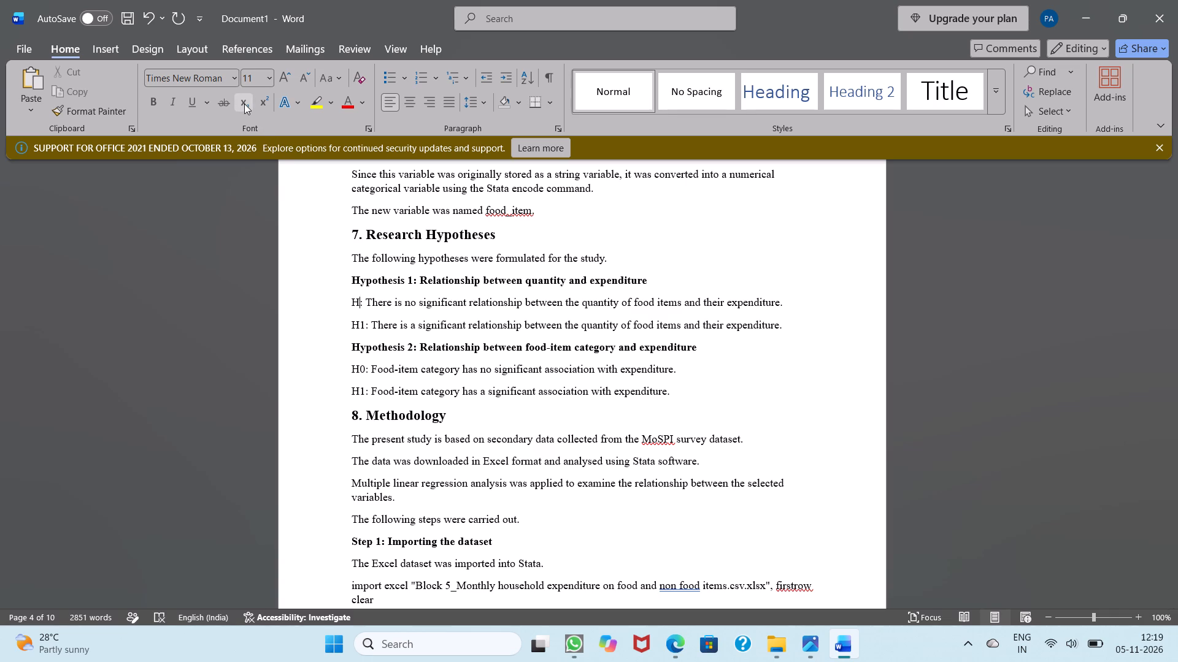
left_click(244, 104)
key("0")
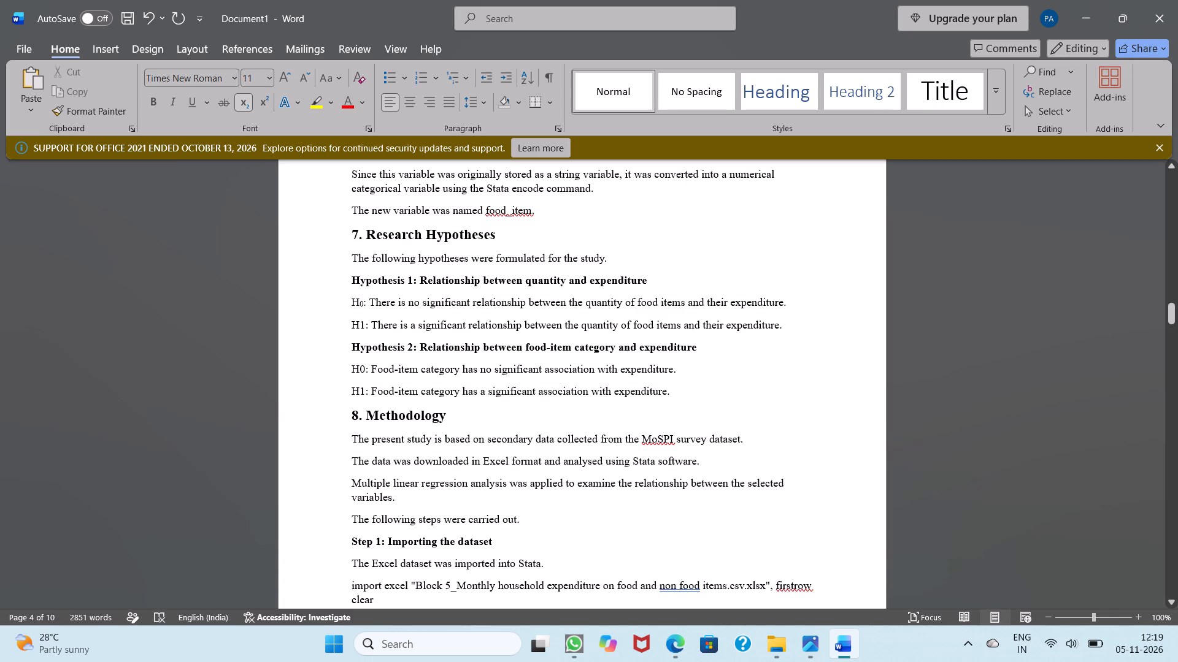
Replace the 0 in the H0 label under Hypothesis 2 with a subscript 0, and turn subscript off.
left_click(364, 371)
left_click(246, 109)
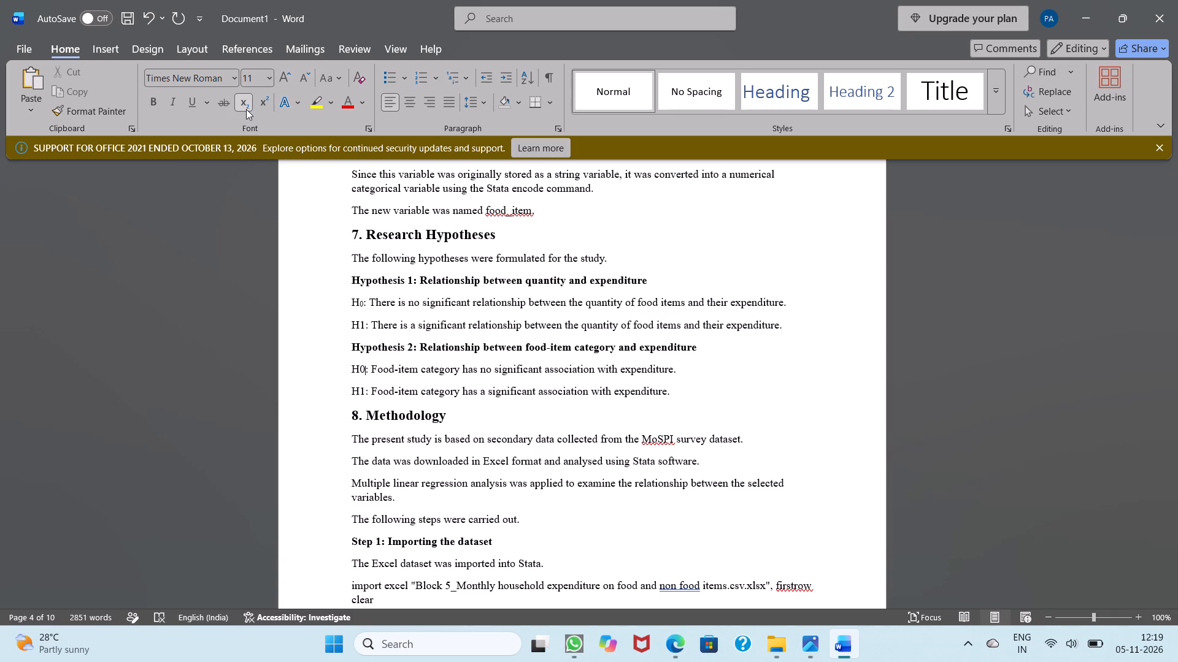
key("BackSpace")
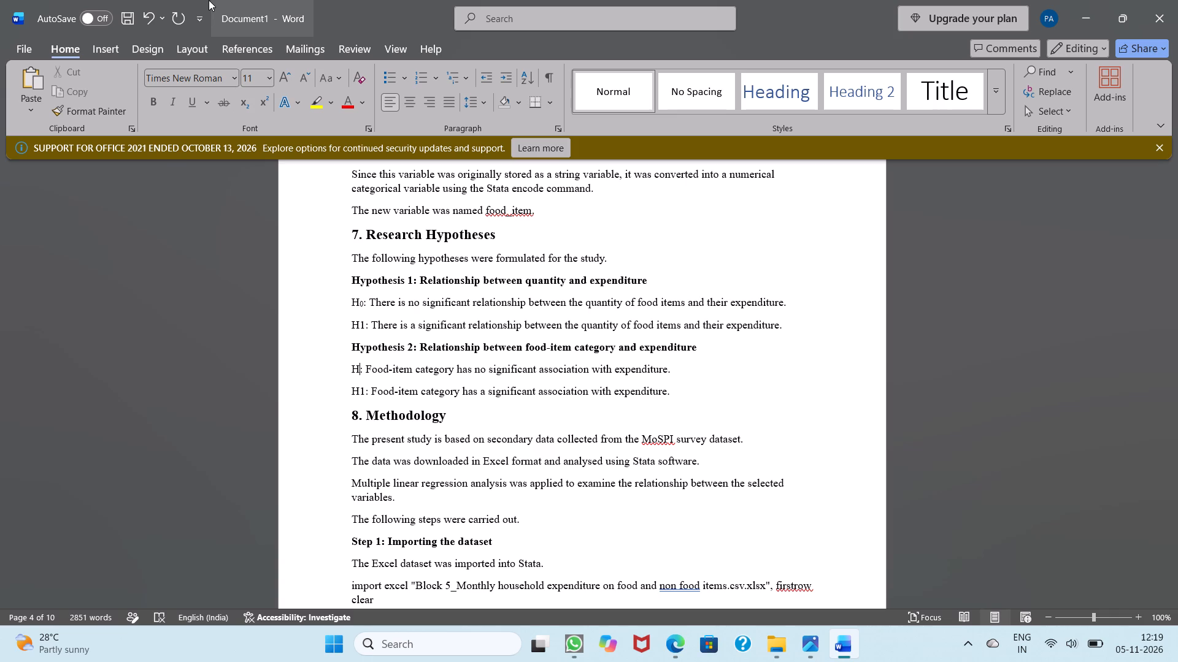
left_click(247, 102)
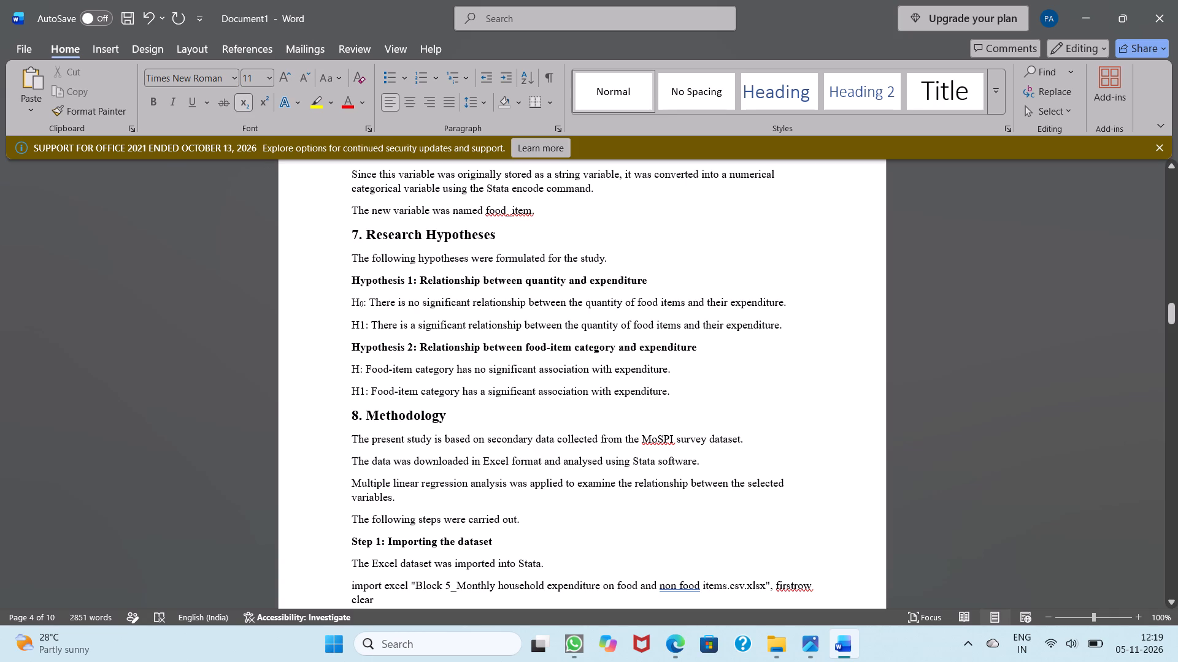
key("0")
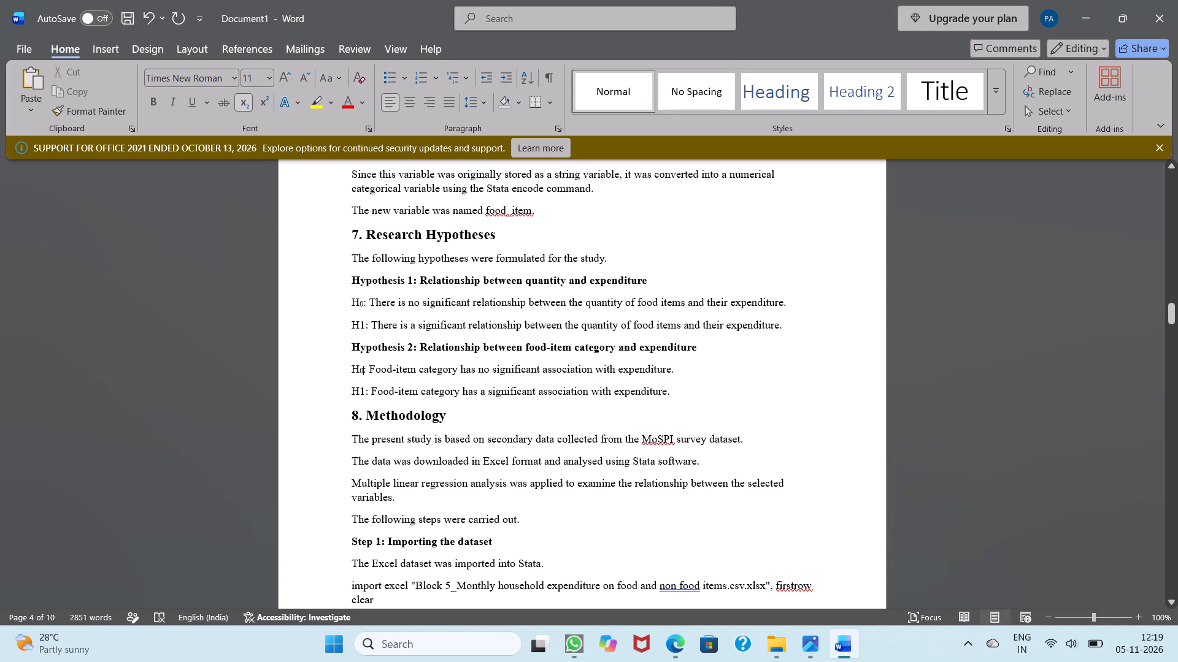
left_click(247, 106)
Set the font size of the "9. Regression Model" heading to 14.
scroll(286, 227, "down", 2)
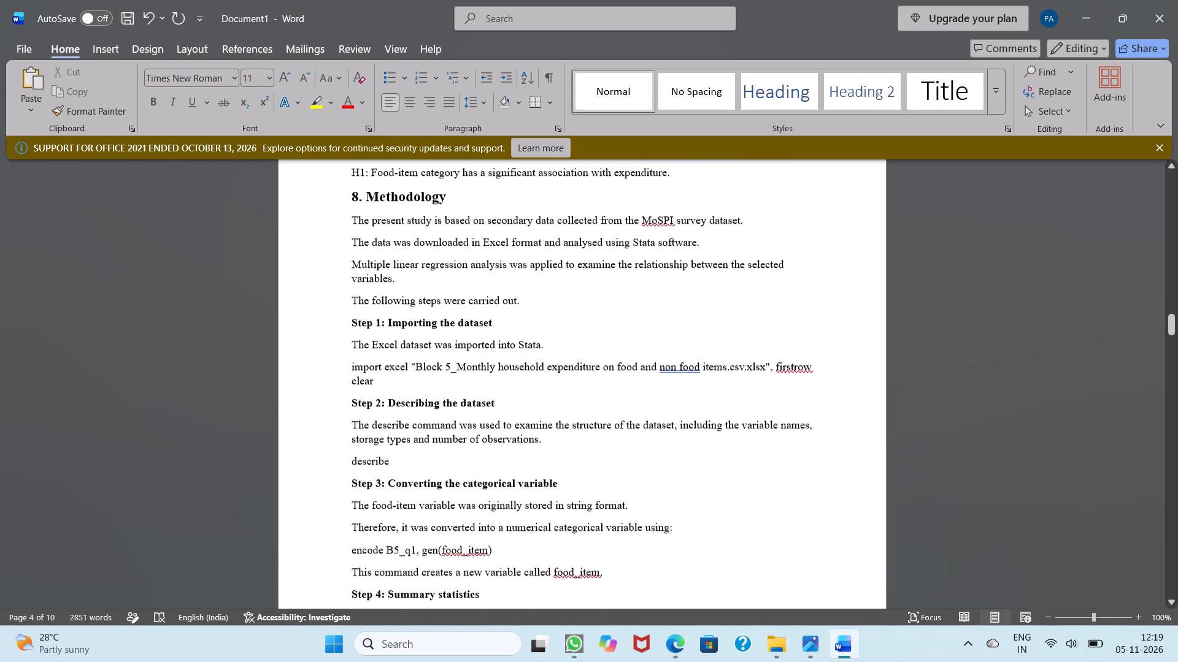
scroll(286, 227, "down", 1)
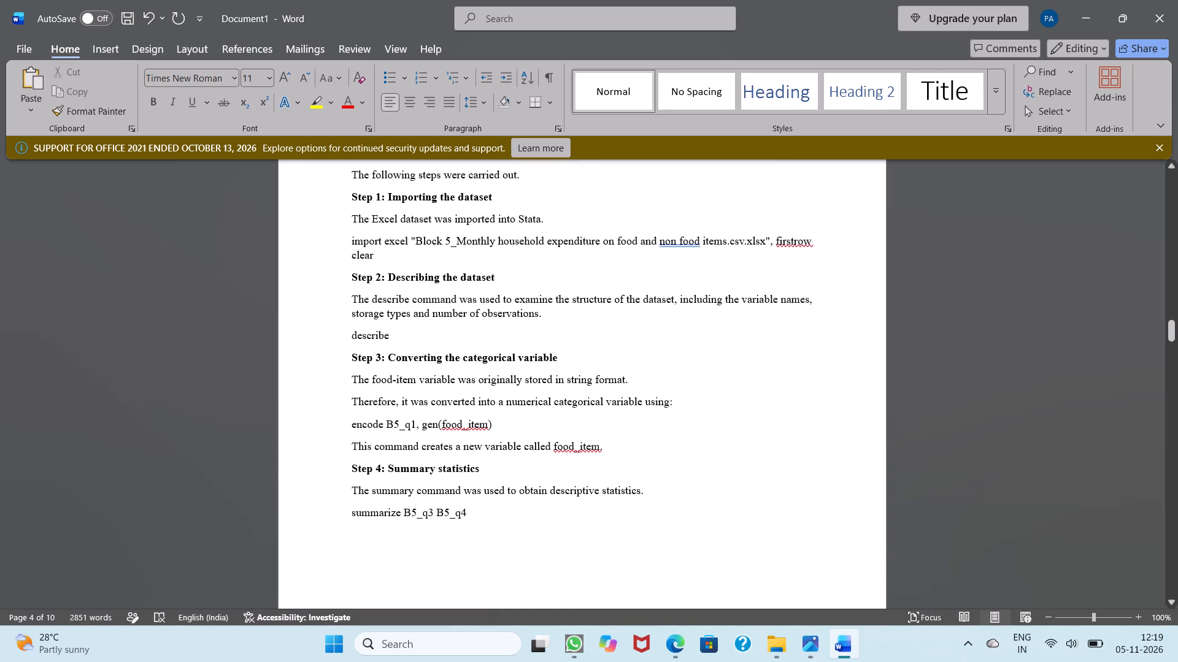
scroll(287, 243, "down", 4)
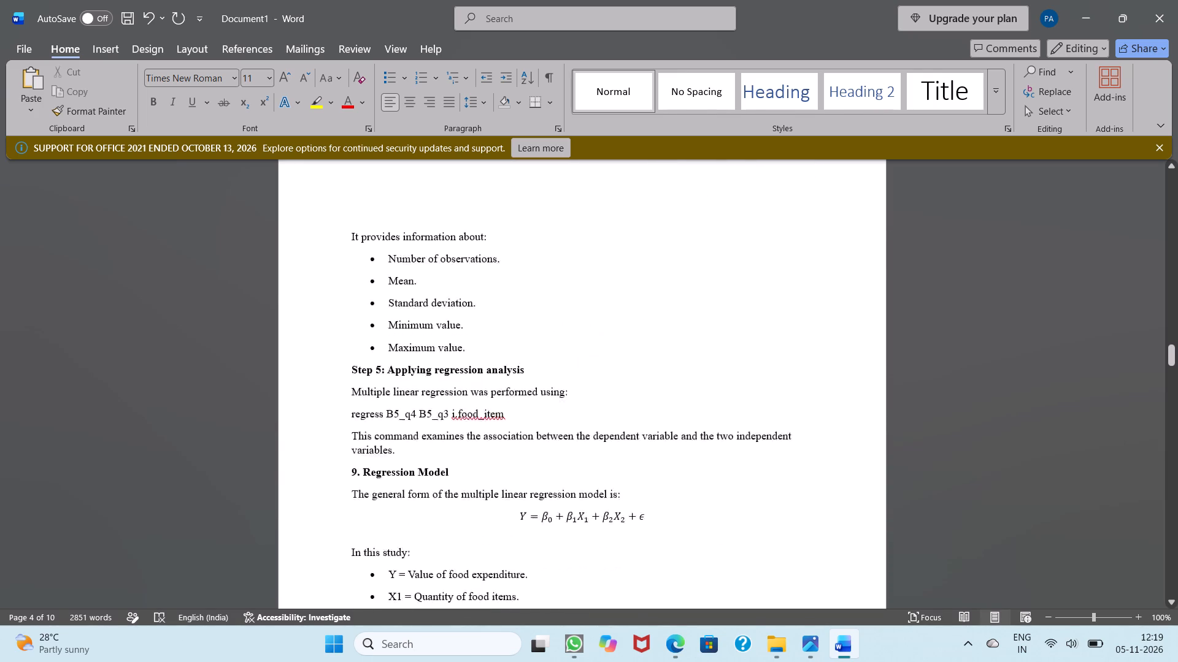
scroll(287, 243, "down", 2)
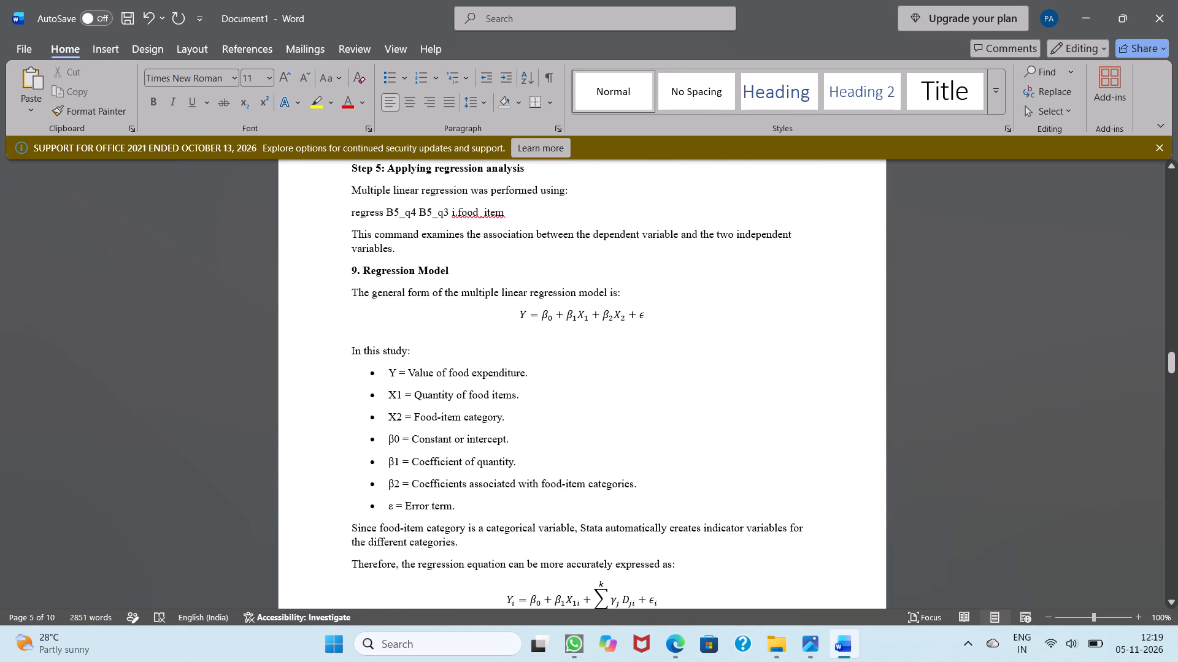
scroll(287, 243, "down", 3)
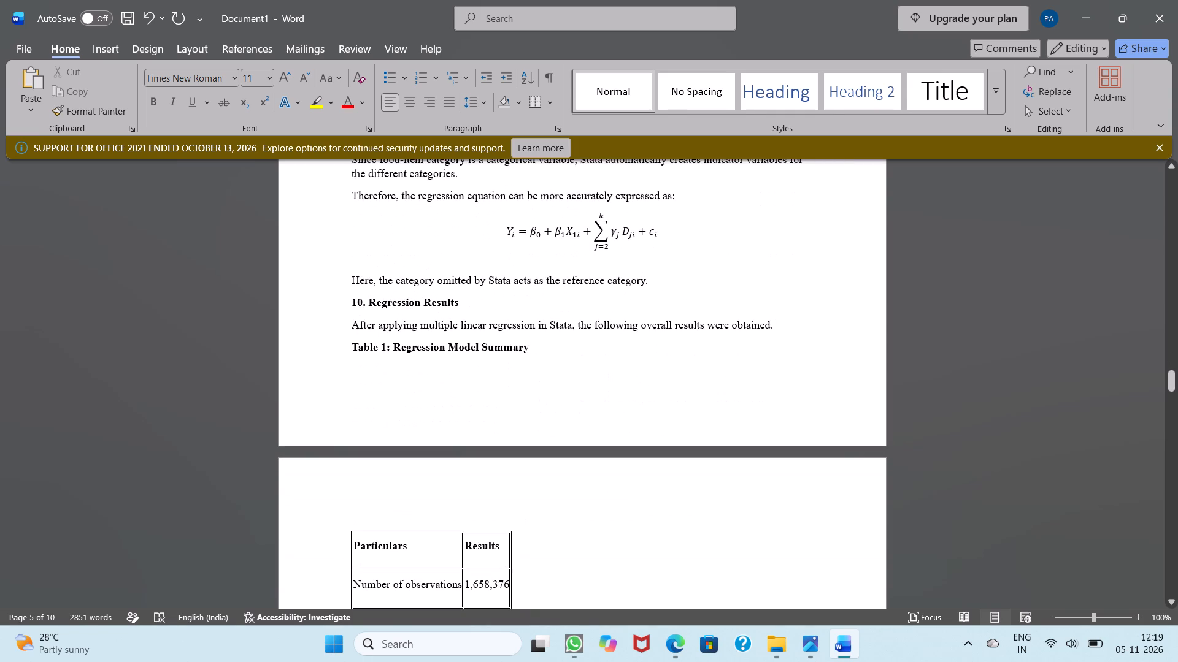
scroll(287, 243, "up", 3)
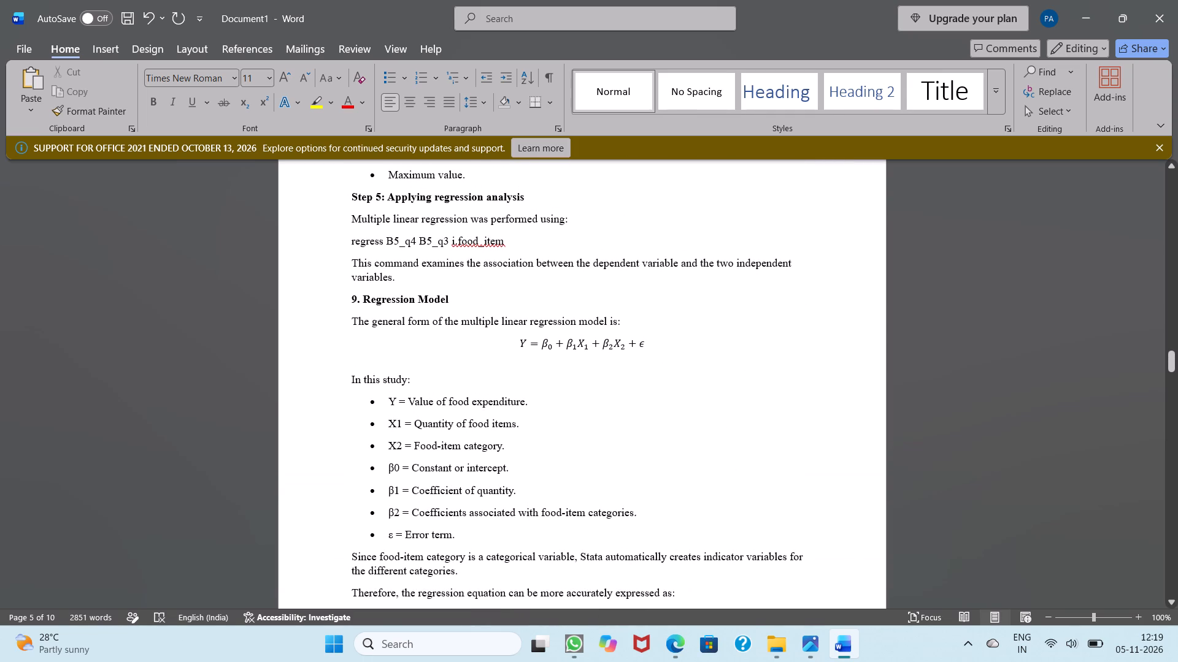
left_click_drag(350, 299, 483, 298)
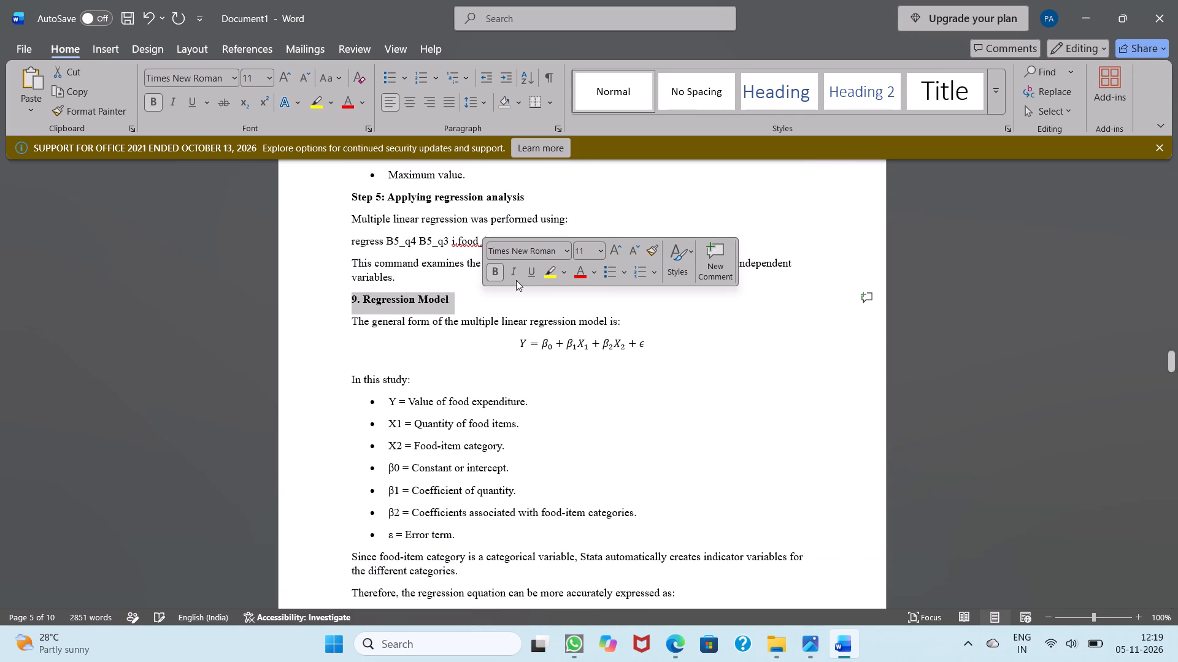
left_click(606, 255)
left_click(598, 254)
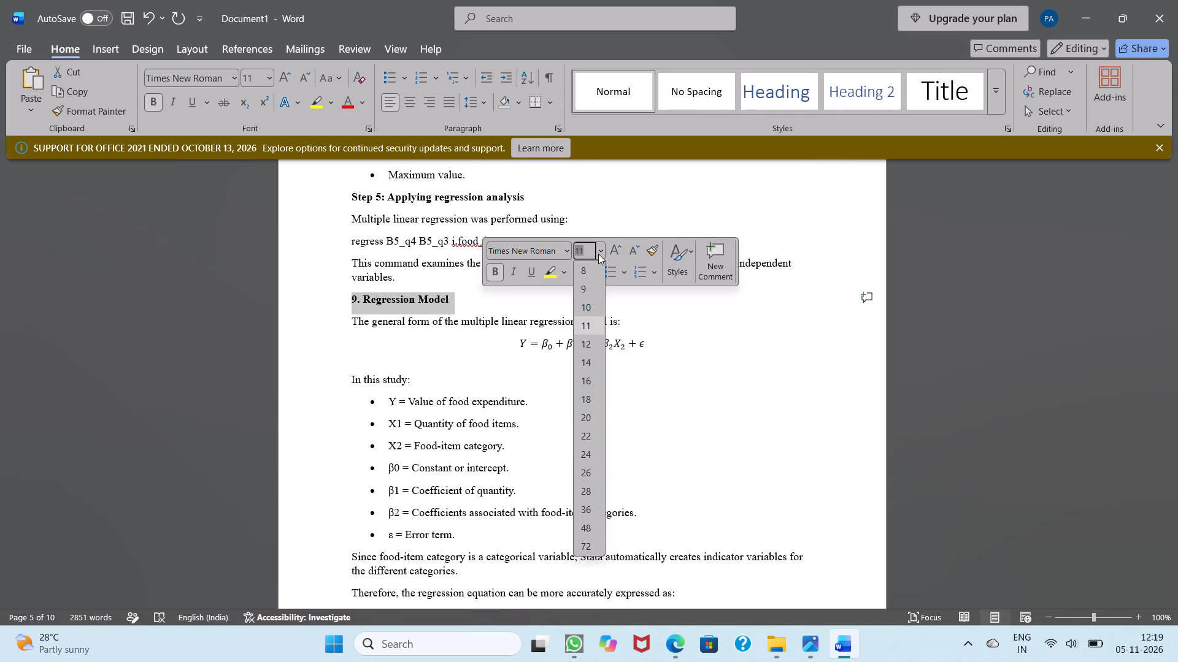
left_click(583, 365)
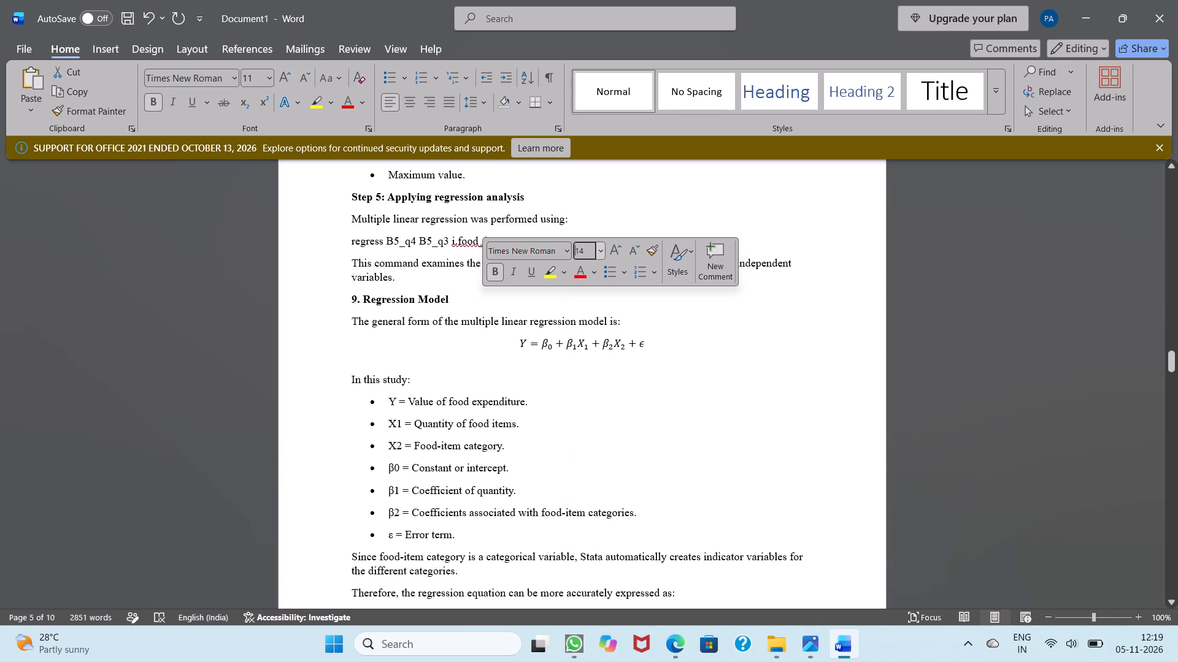
Insert a blank line above the "10. Regression Results" heading.
scroll(583, 365, "down", 3)
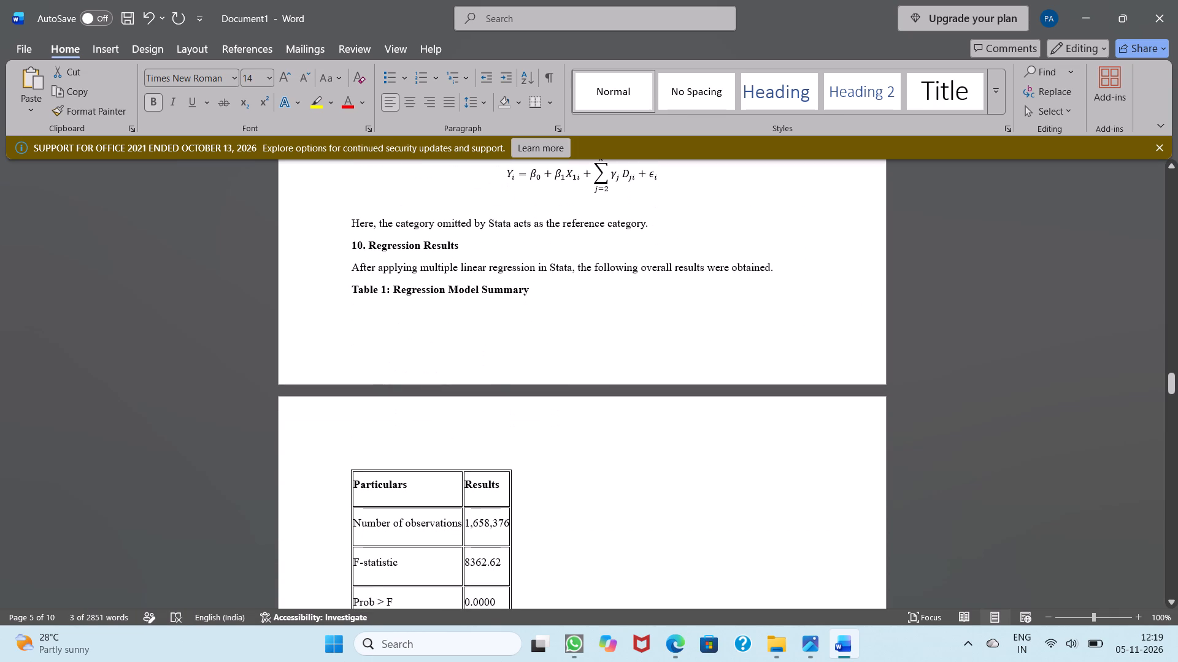
left_click(350, 243)
key("Return")
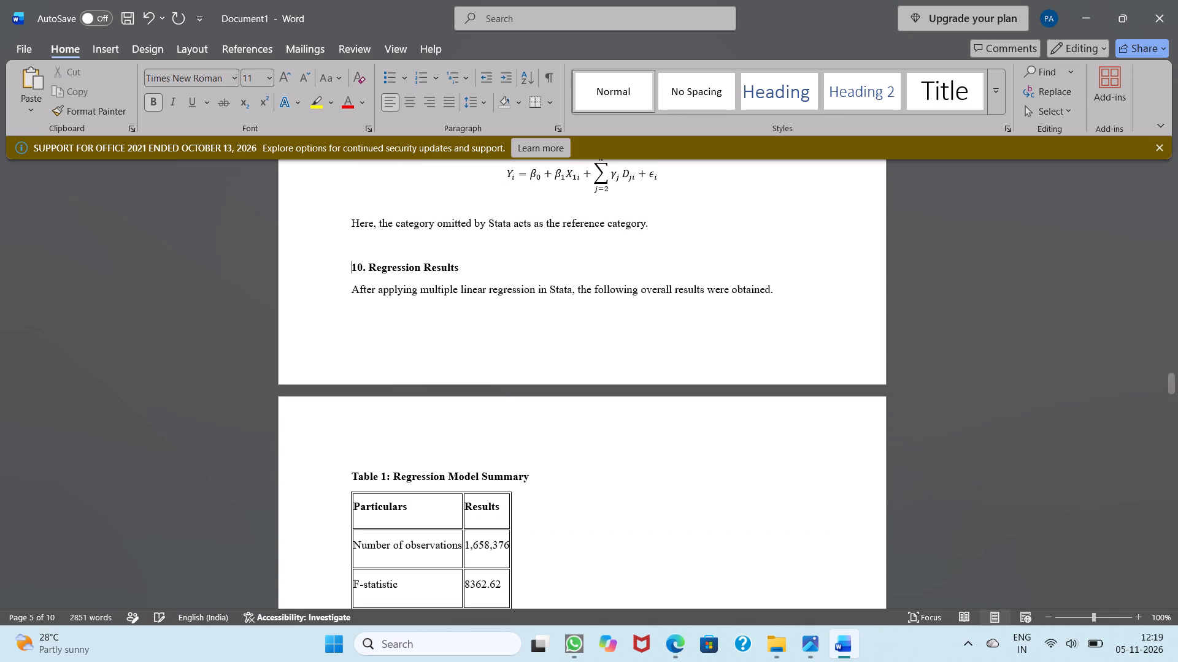
Set the font size of the "10. Regression Results" heading to 14.
left_click_drag(352, 264, 454, 280)
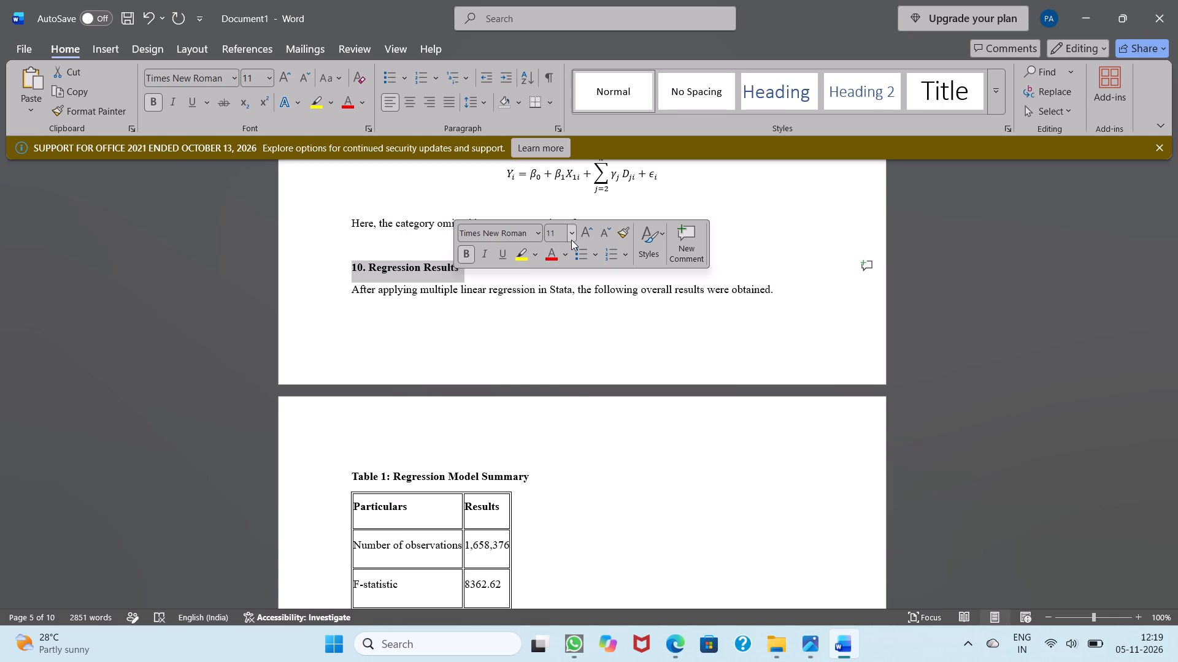
left_click(571, 240)
left_click(557, 347)
Apply font size 14 to the selected "10. Regression Results" heading.
scroll(557, 347, "up", 4)
left_click(557, 347)
Insert a blank line above the "9. Regression Model" heading.
scroll(557, 347, "down", 4)
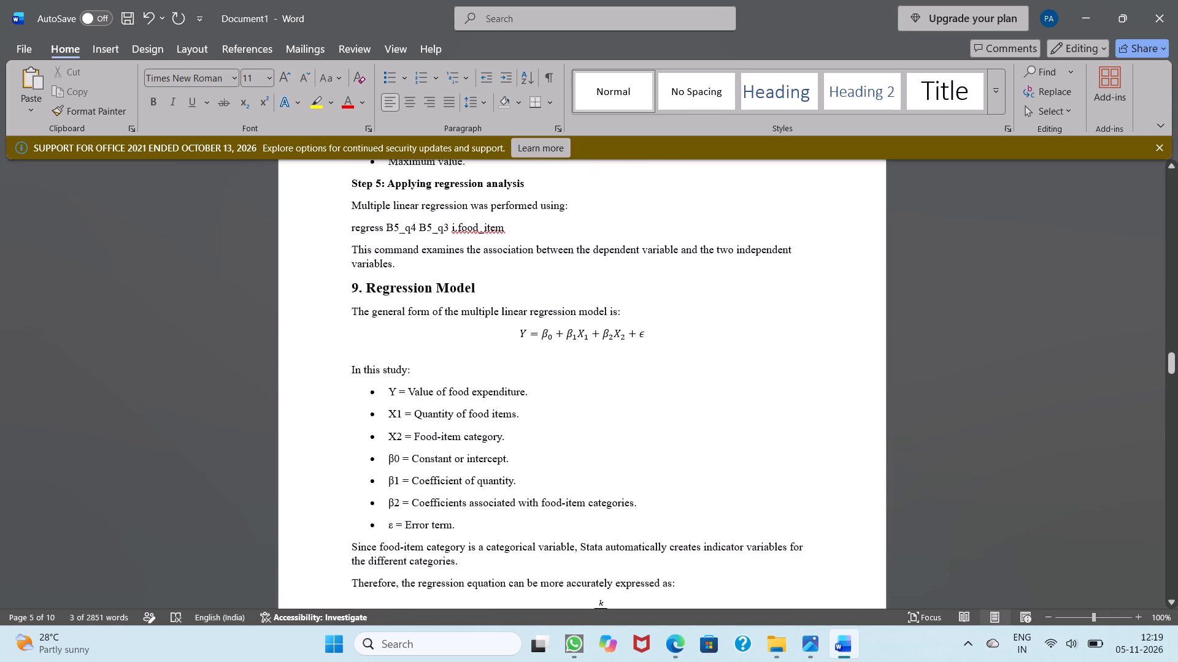
left_click(410, 249)
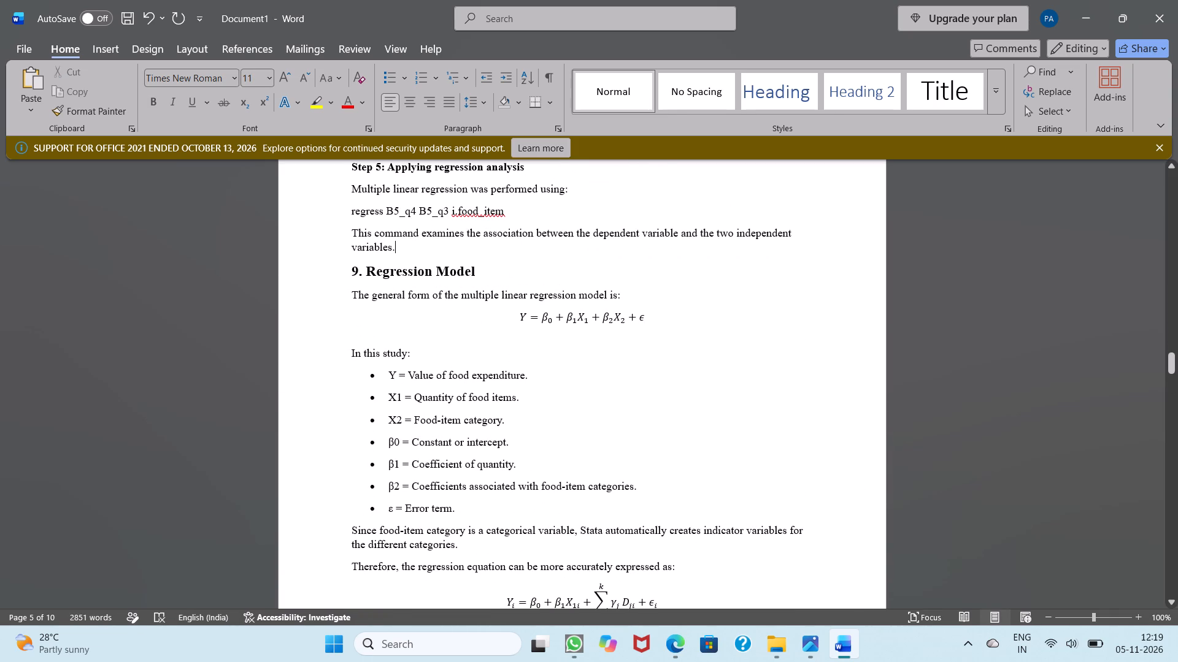
key("Return")
Insert another blank line before the "10. Regression Results" heading to move it onto the next page with its table.
scroll(410, 249, "down", 3)
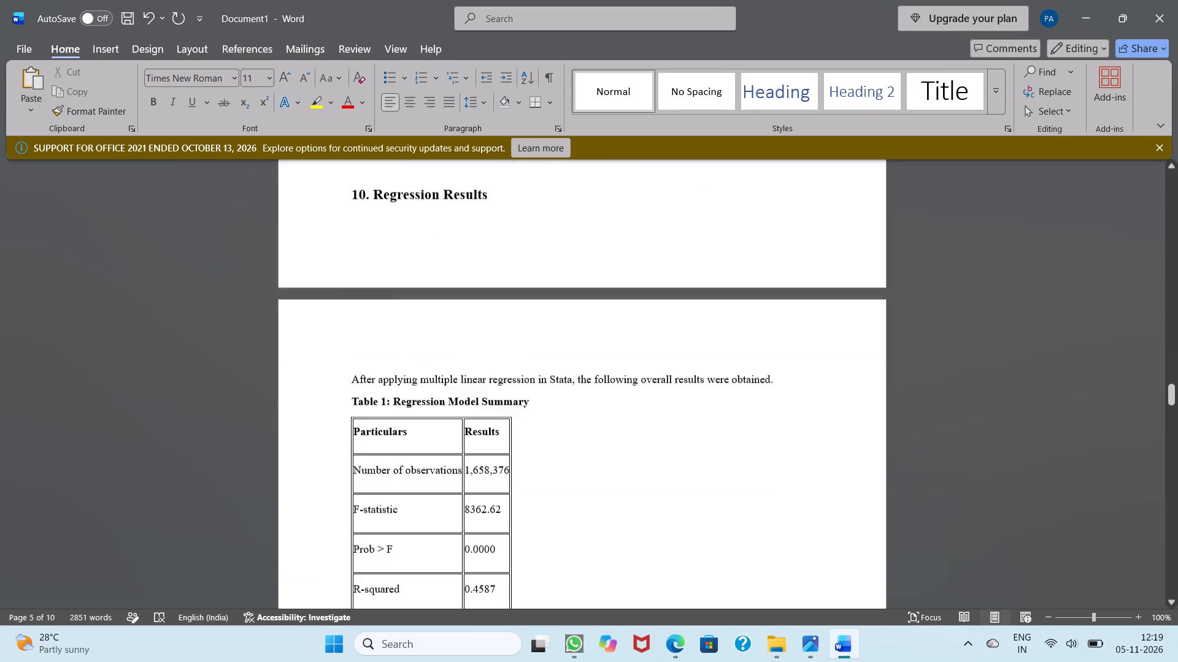
scroll(410, 249, "down", 1)
scroll(410, 249, "up", 1)
left_click(353, 249)
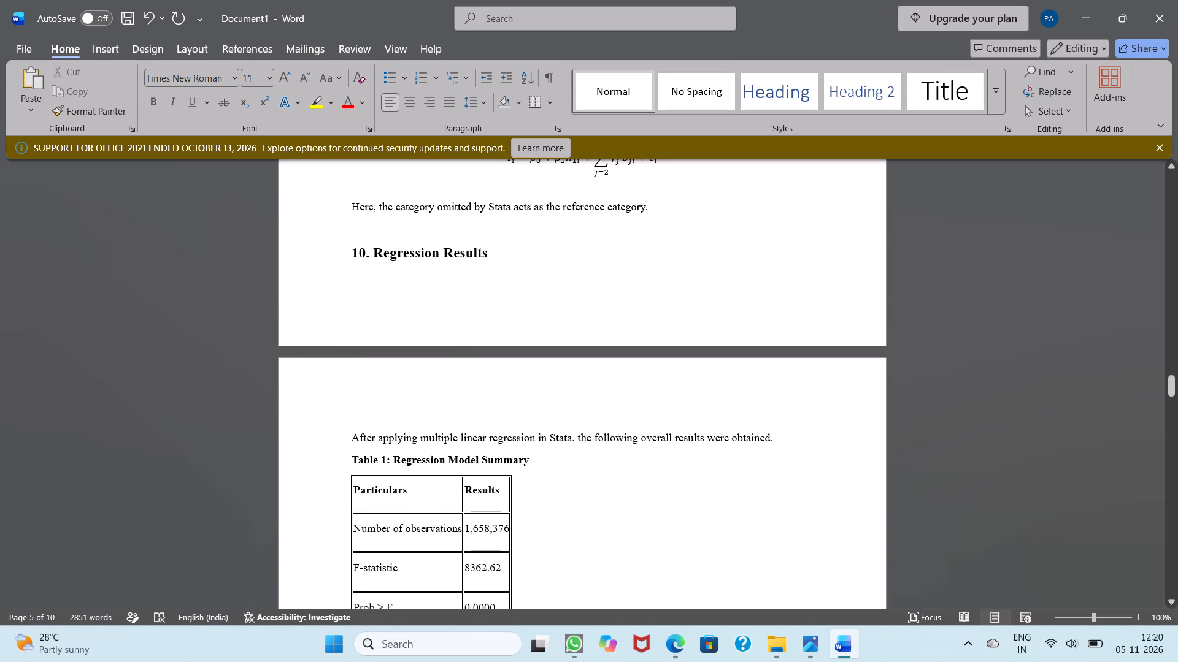
left_click(353, 249)
key("Return")
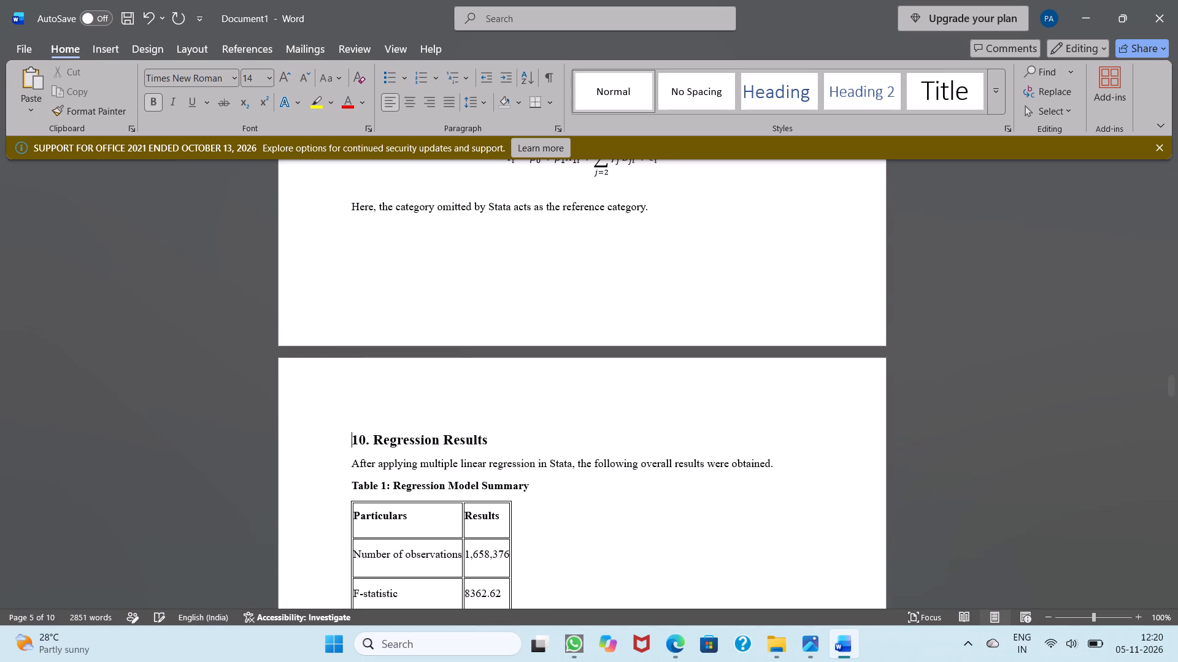
Check the spacing of the earlier section headings and insert a blank line above the "8. Methodology" heading.
scroll(353, 249, "down", 2)
scroll(353, 249, "up", 2)
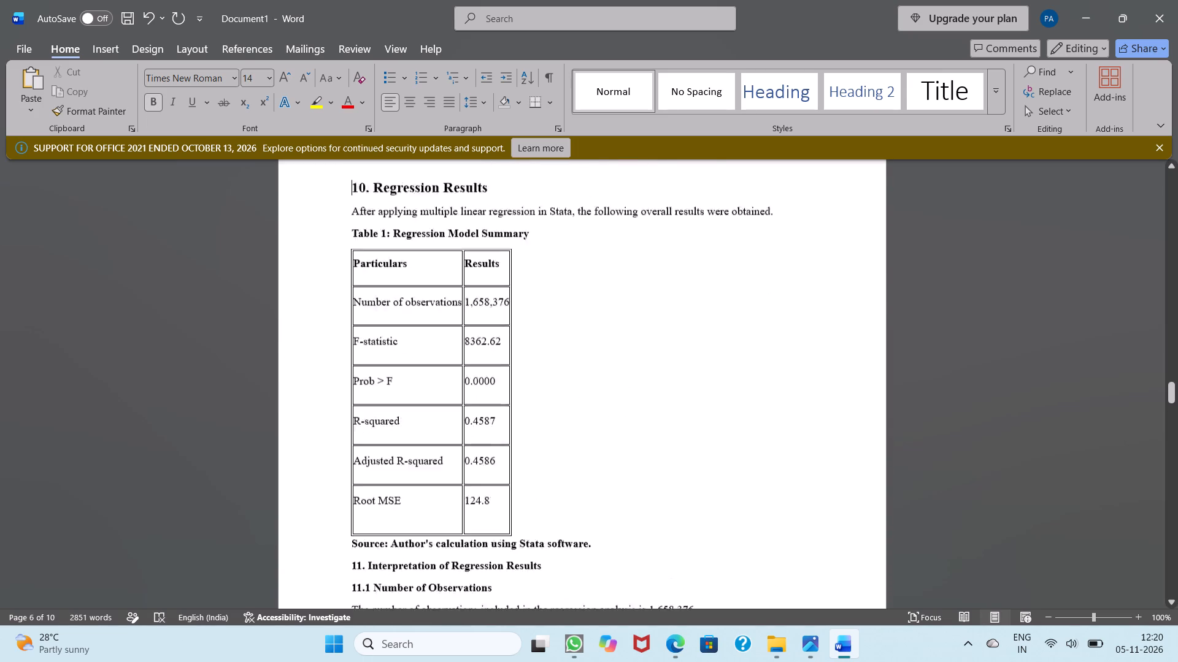
scroll(353, 249, "up", 11)
scroll(353, 249, "down", 1)
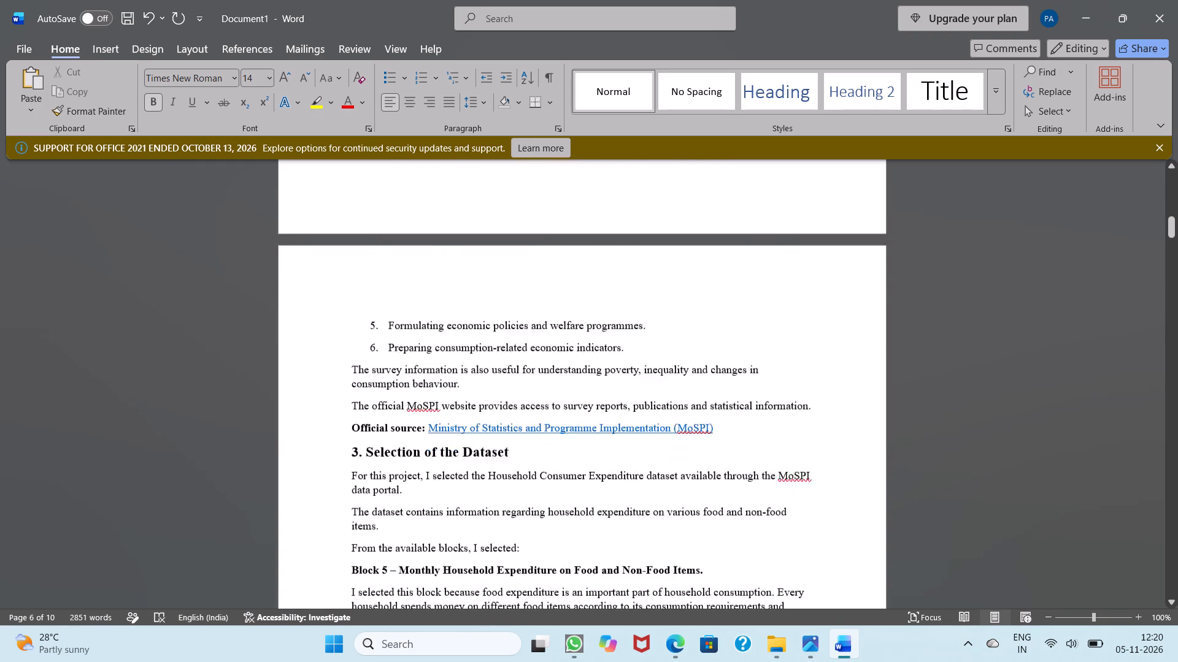
scroll(353, 249, "down", 1)
scroll(353, 249, "up", 5)
scroll(353, 249, "down", 8)
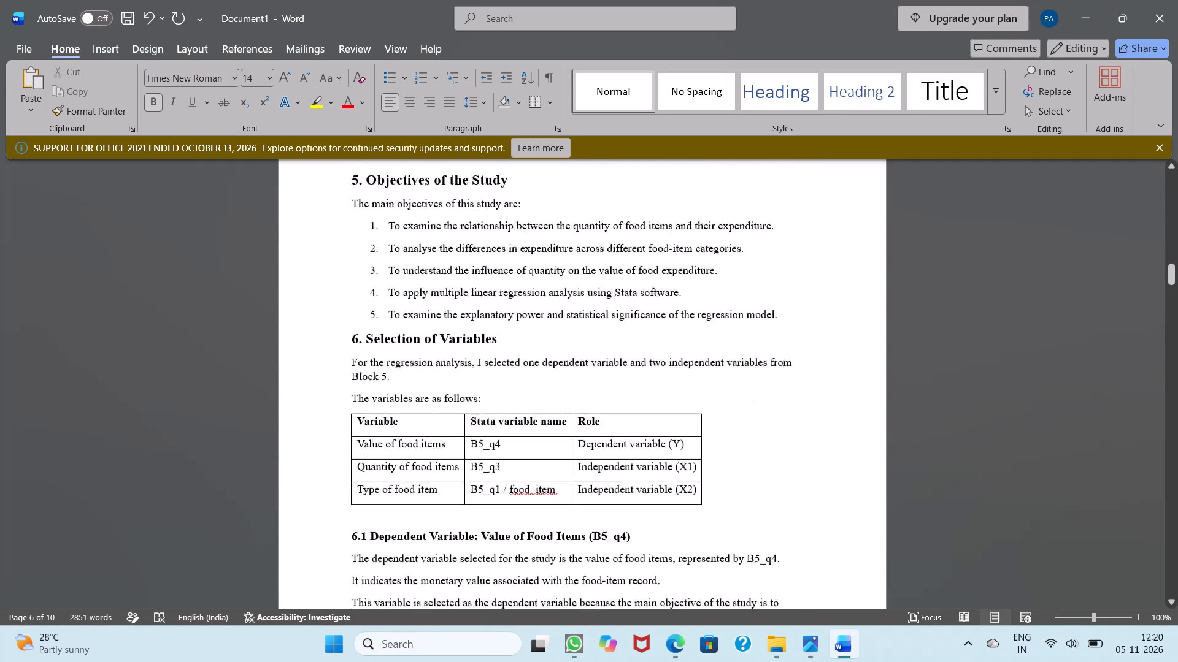
scroll(353, 249, "down", 8)
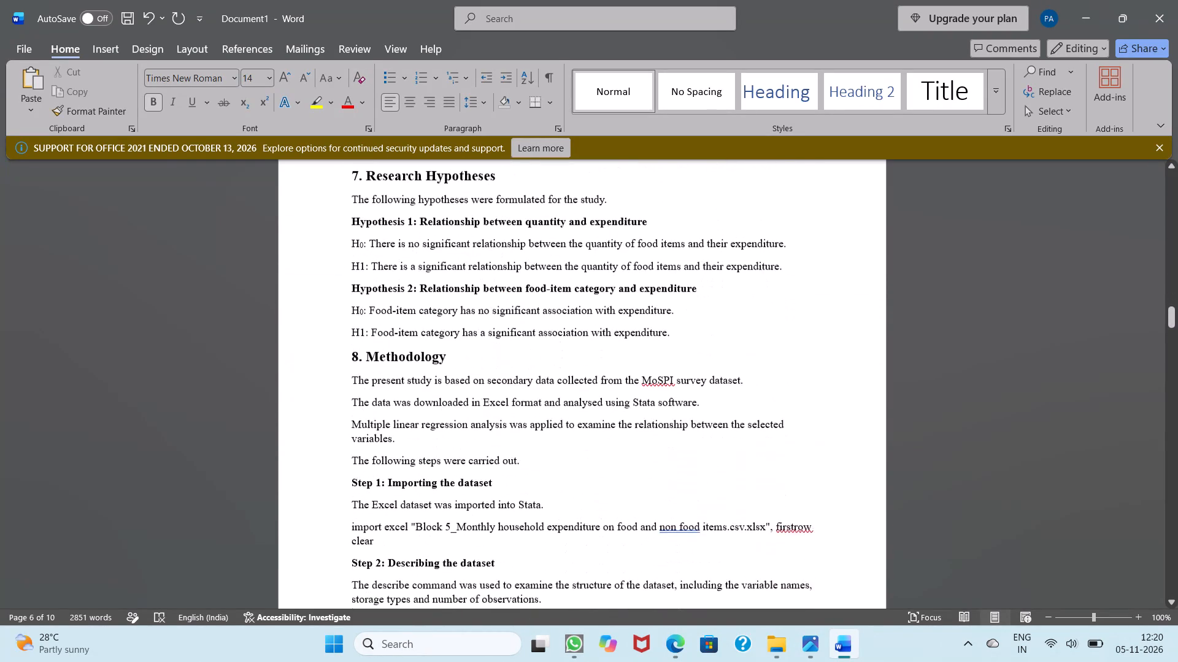
scroll(353, 249, "down", 2)
scroll(353, 249, "up", 1)
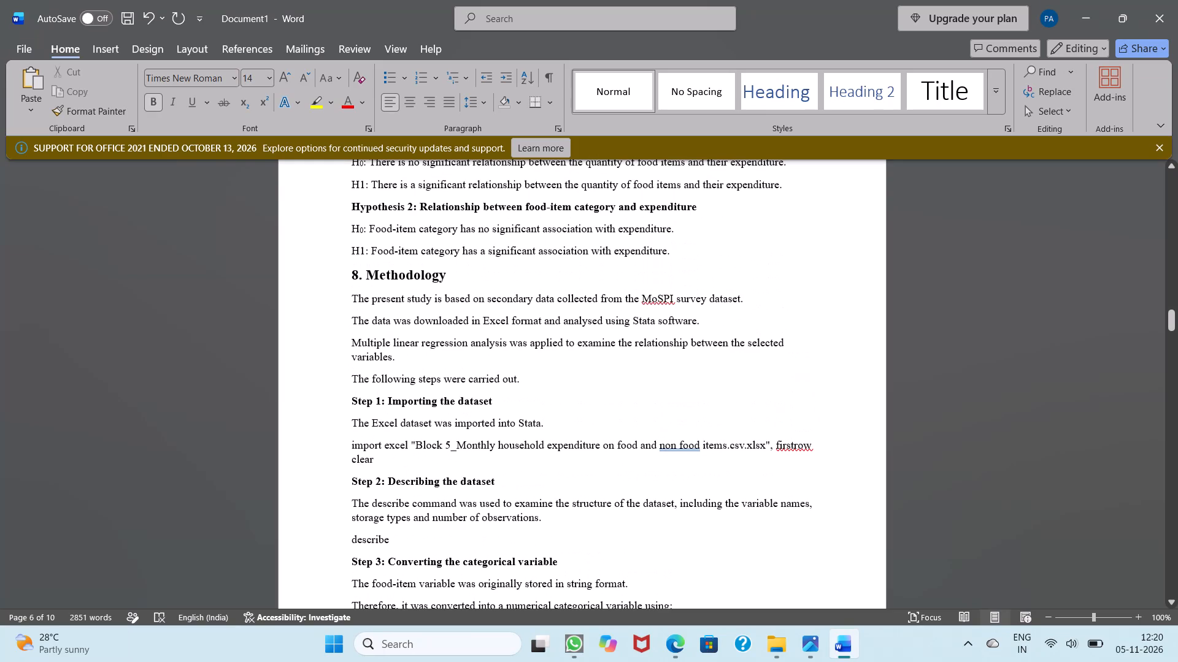
left_click(351, 275)
key("Return")
Restyle the whole "Table 1: Regression Model Summary" table with the plain grid table style with single black borders.
scroll(351, 275, "down", 3)
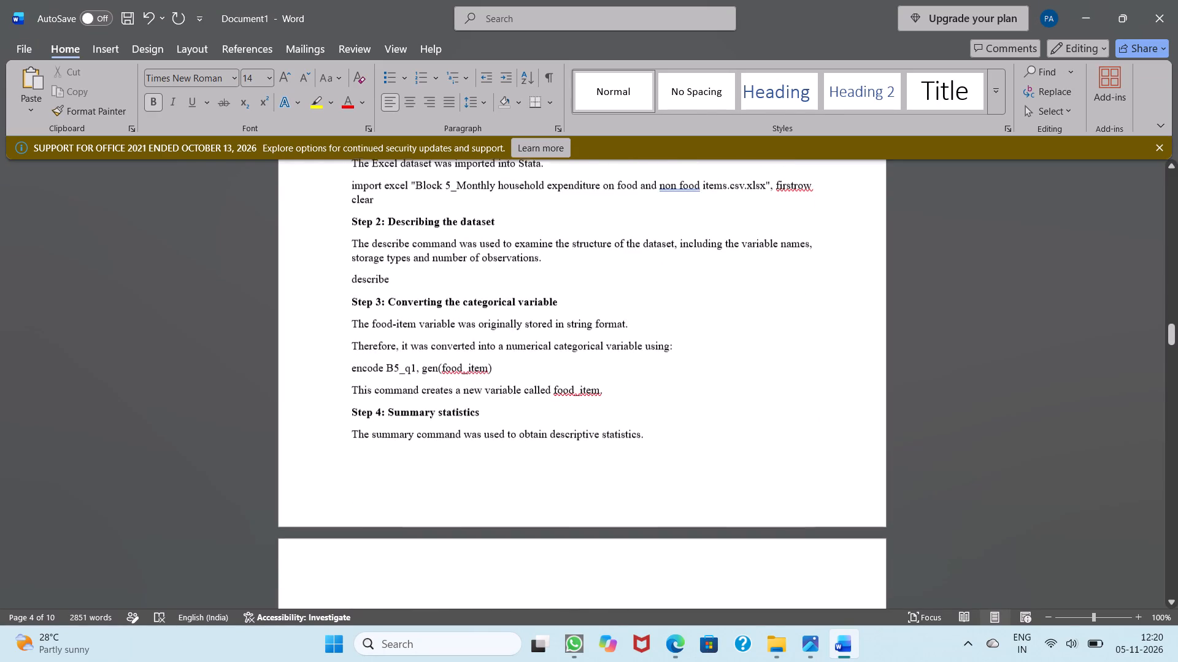
scroll(351, 275, "down", 5)
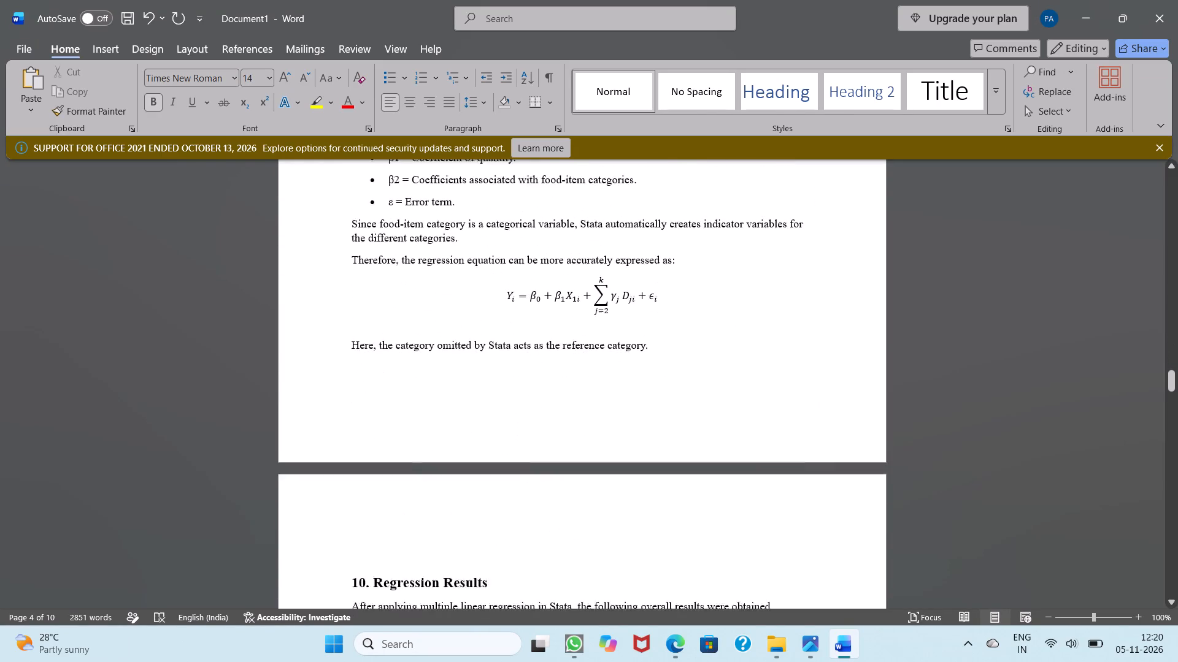
scroll(351, 275, "down", 2)
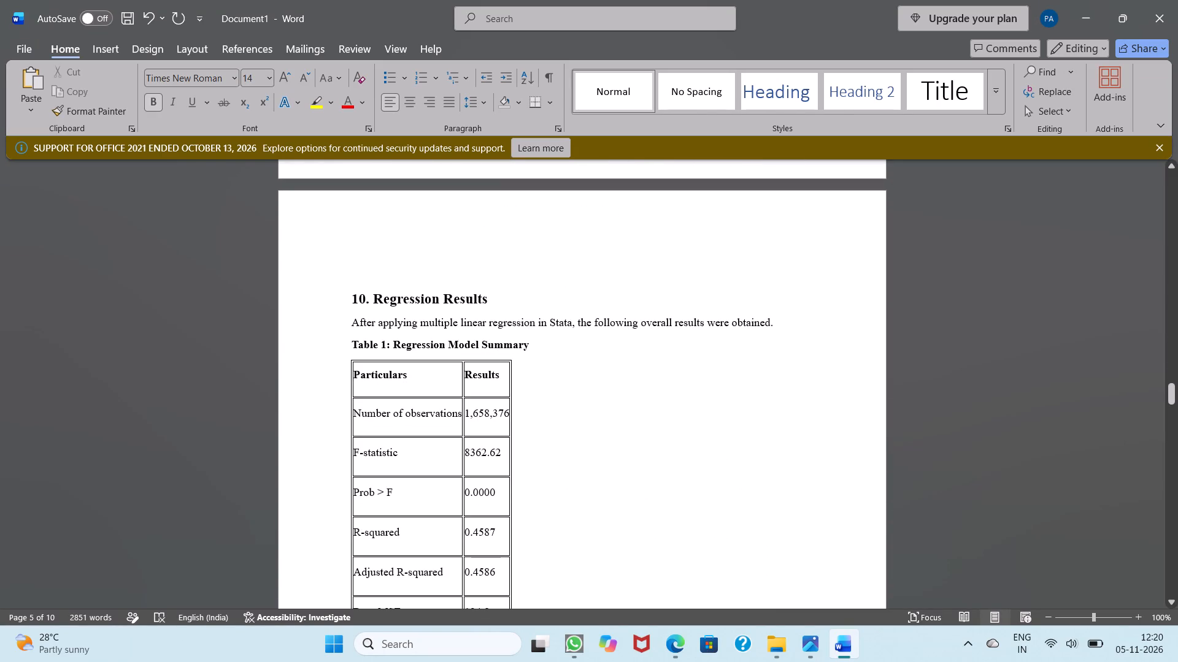
scroll(352, 370, "down", 1)
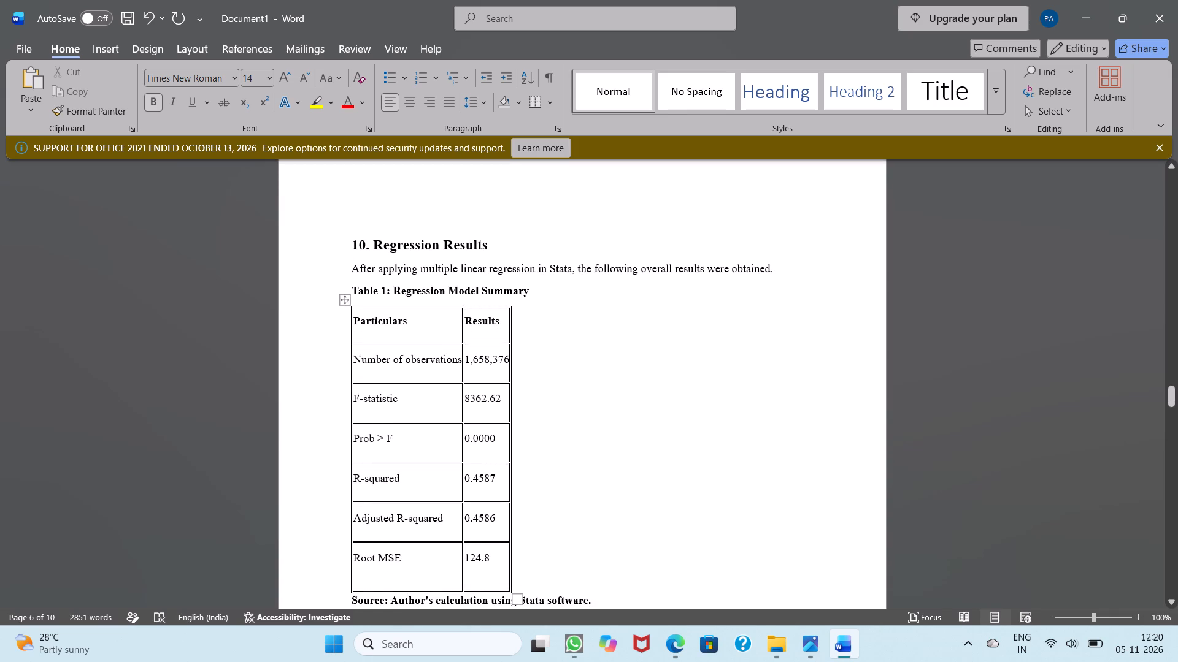
left_click(350, 302)
left_click(351, 312)
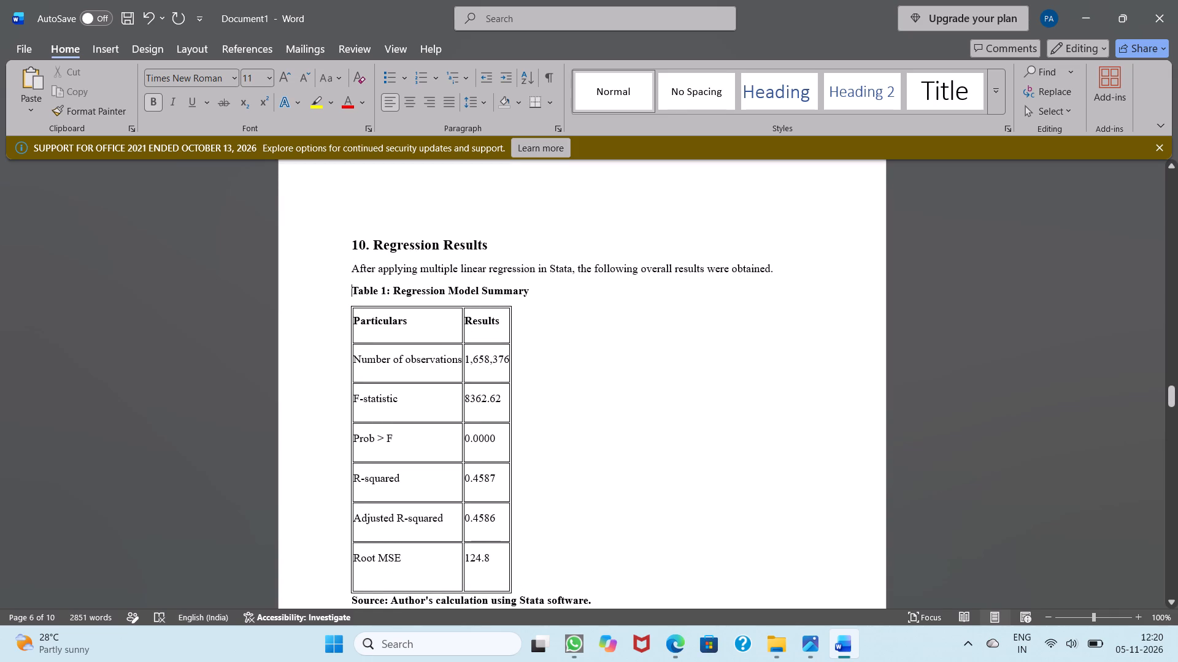
left_click(345, 305)
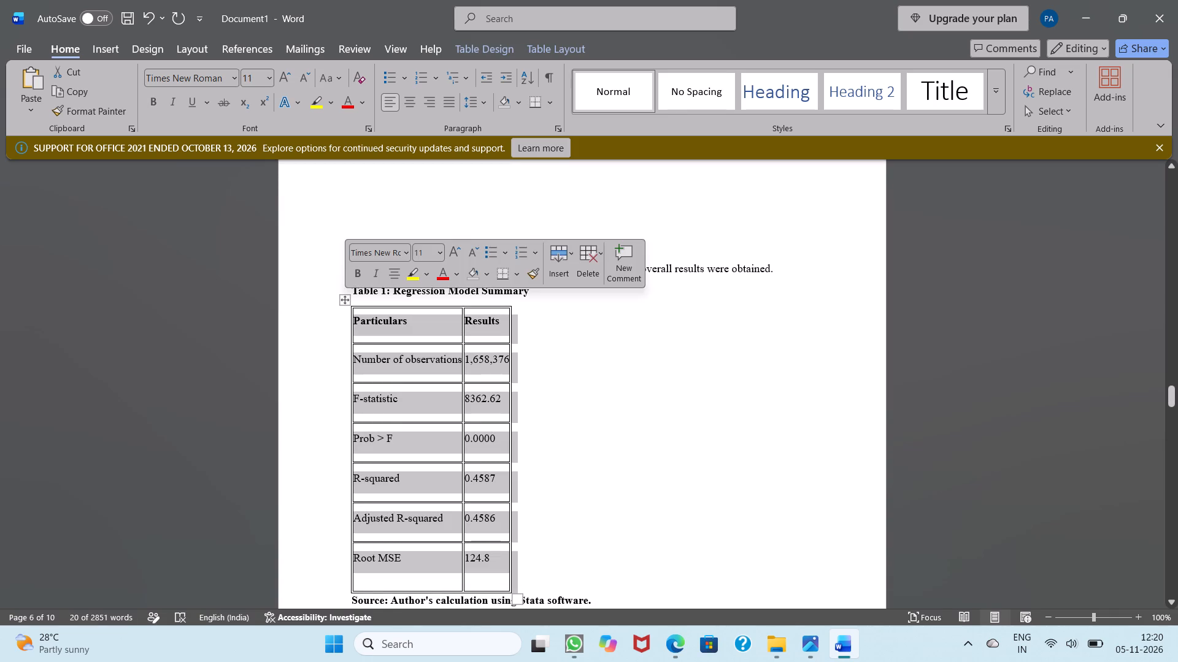
left_click(344, 296)
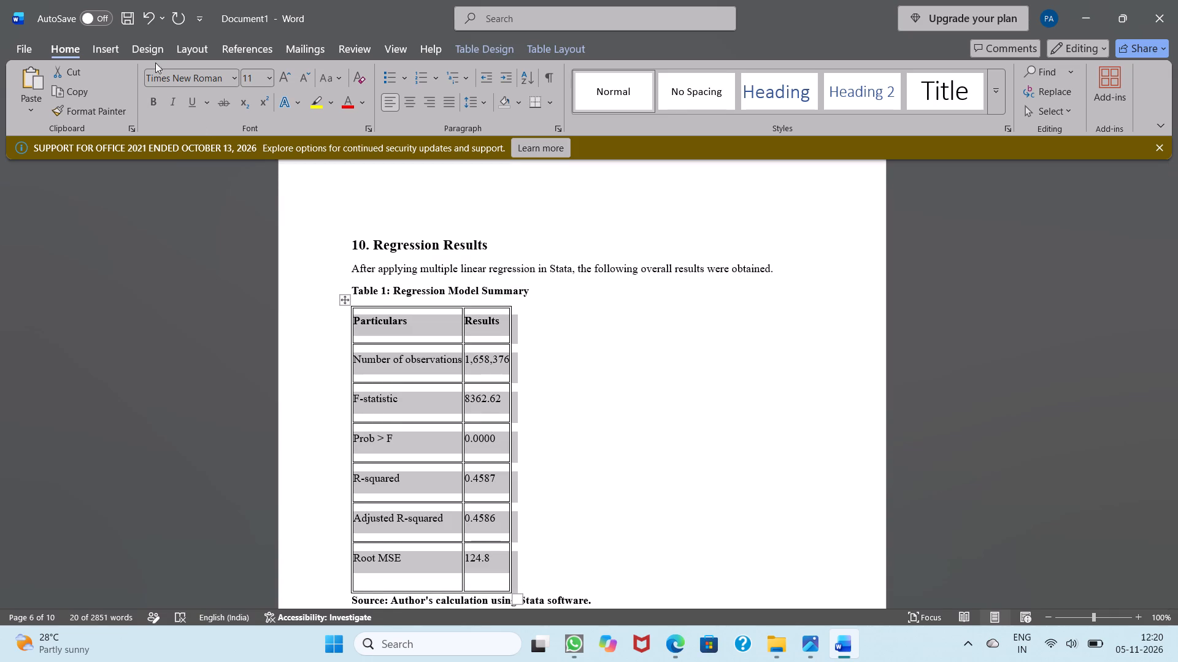
left_click(152, 49)
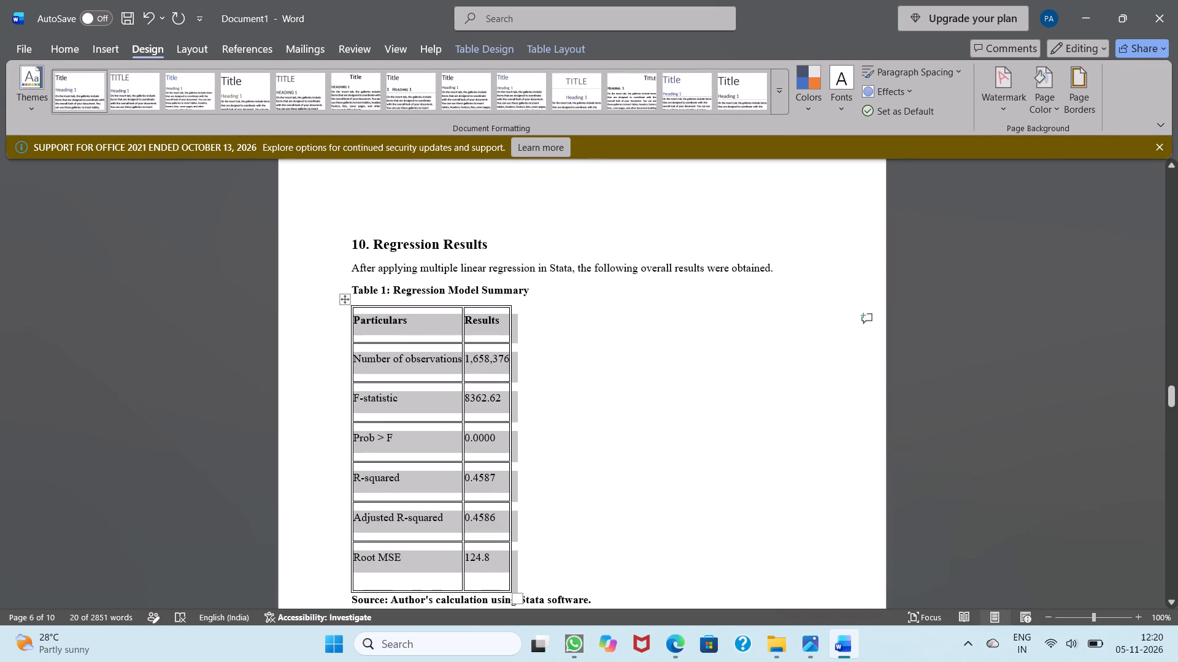
left_click(352, 313)
double_click(343, 299)
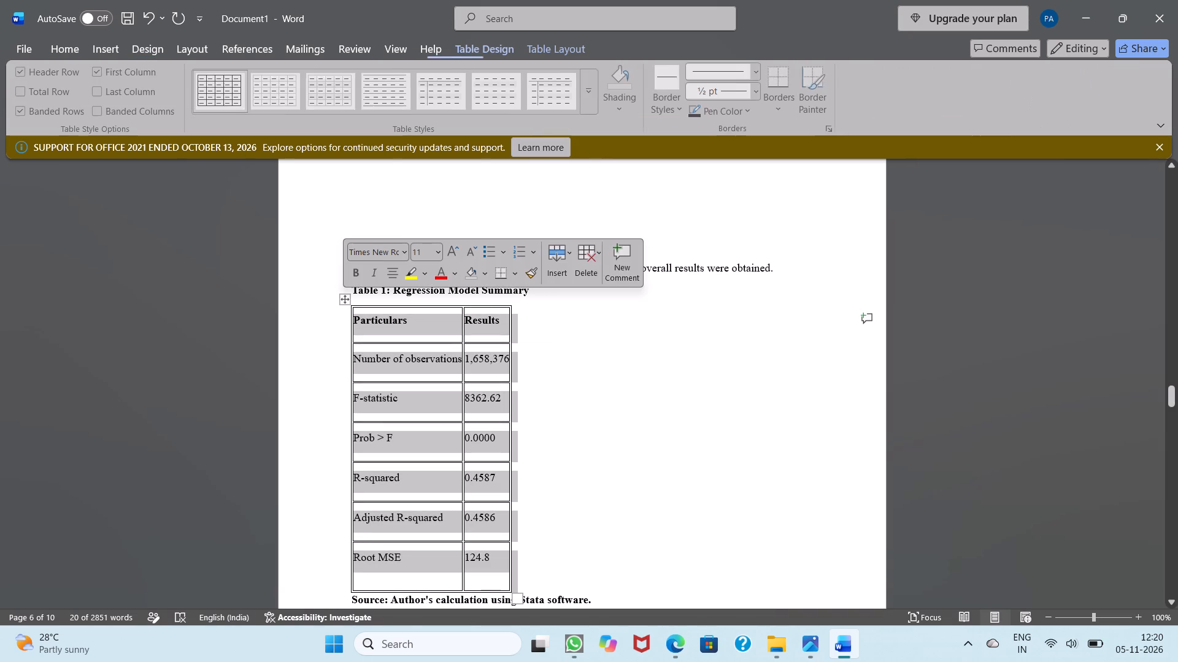
left_click(275, 95)
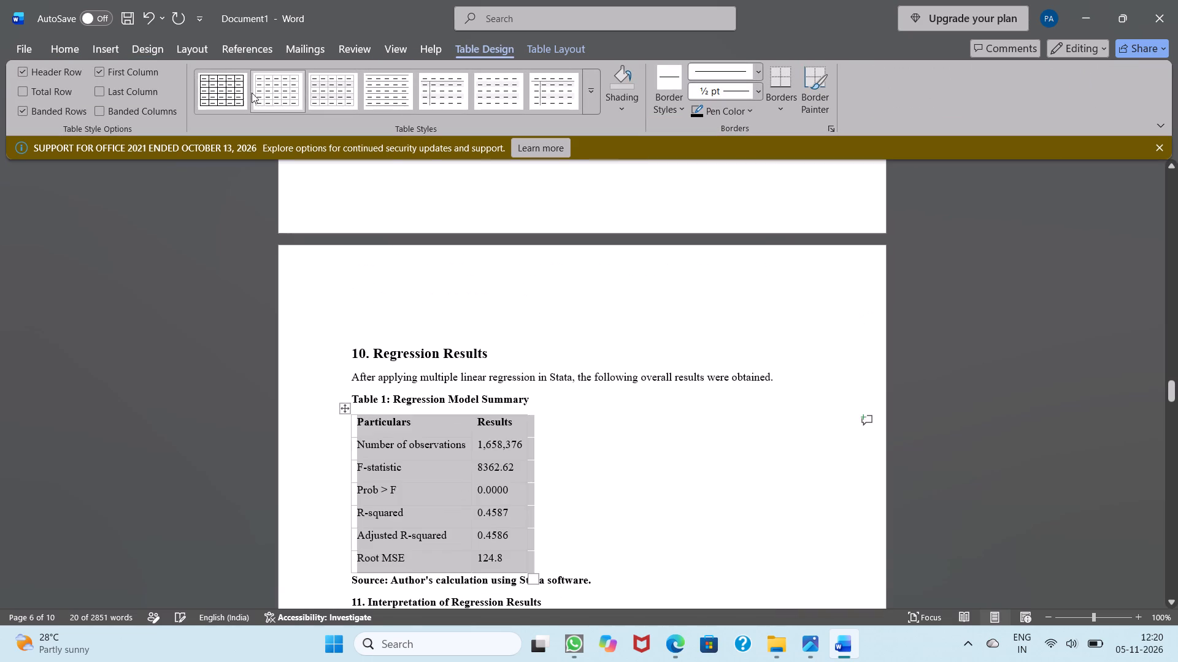
left_click(235, 88)
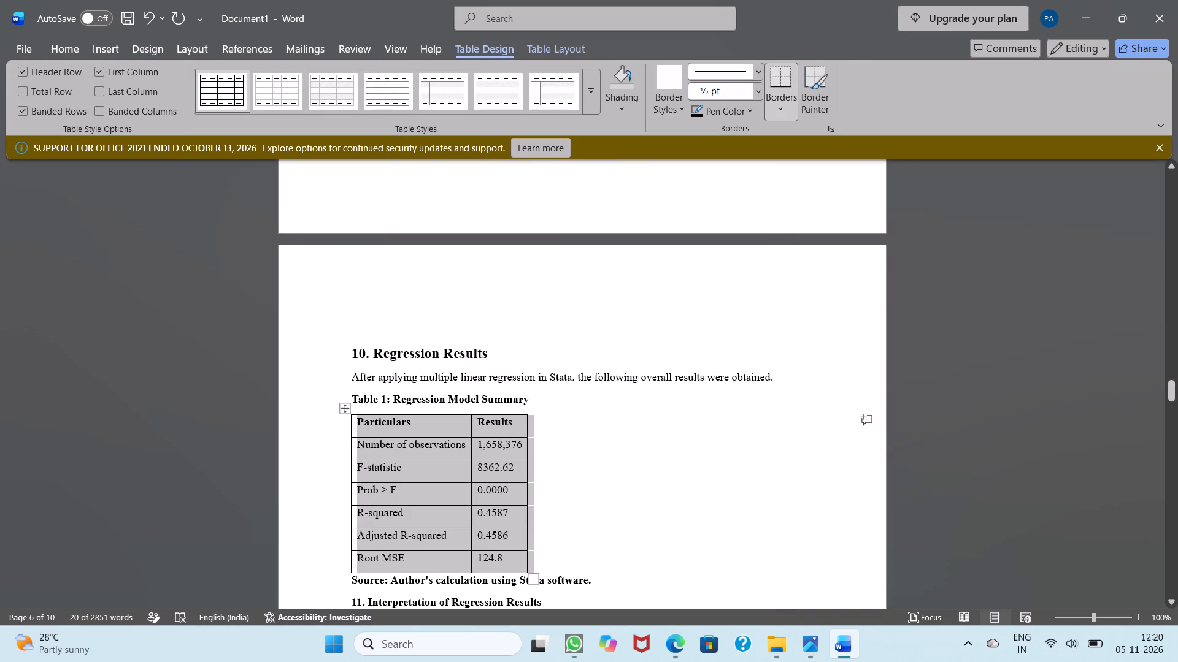
left_click(605, 410)
Set the font size of the "11. Interpretation of Regression Results" heading to 14.
scroll(605, 410, "down", 2)
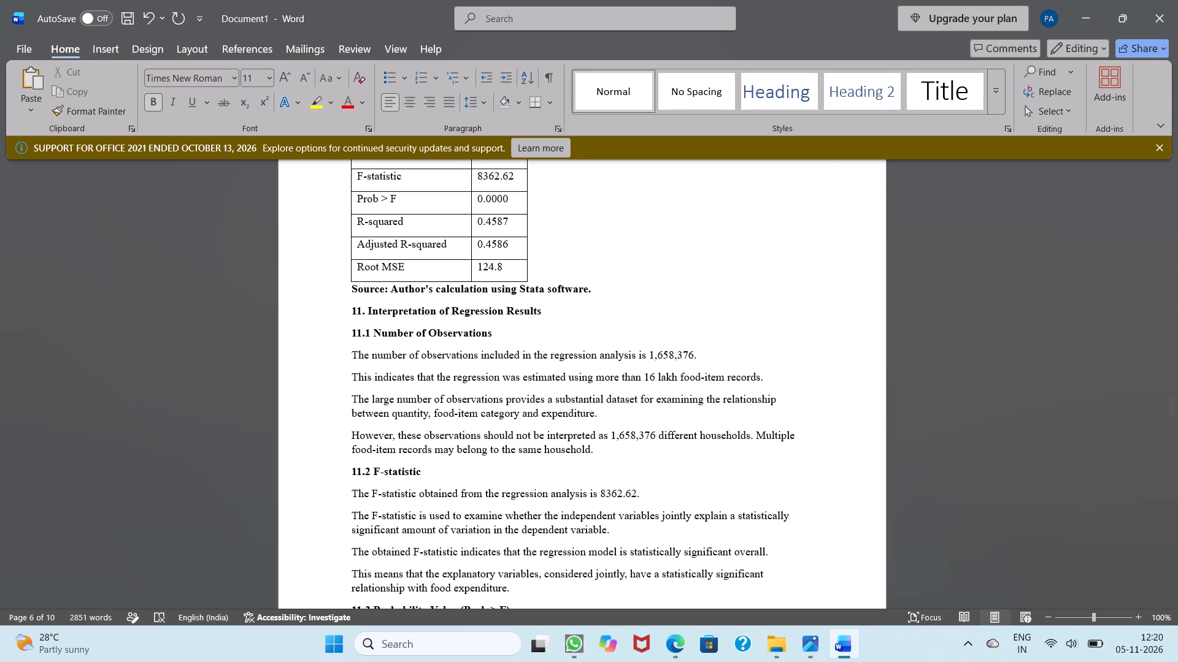
left_click_drag(352, 307, 539, 319)
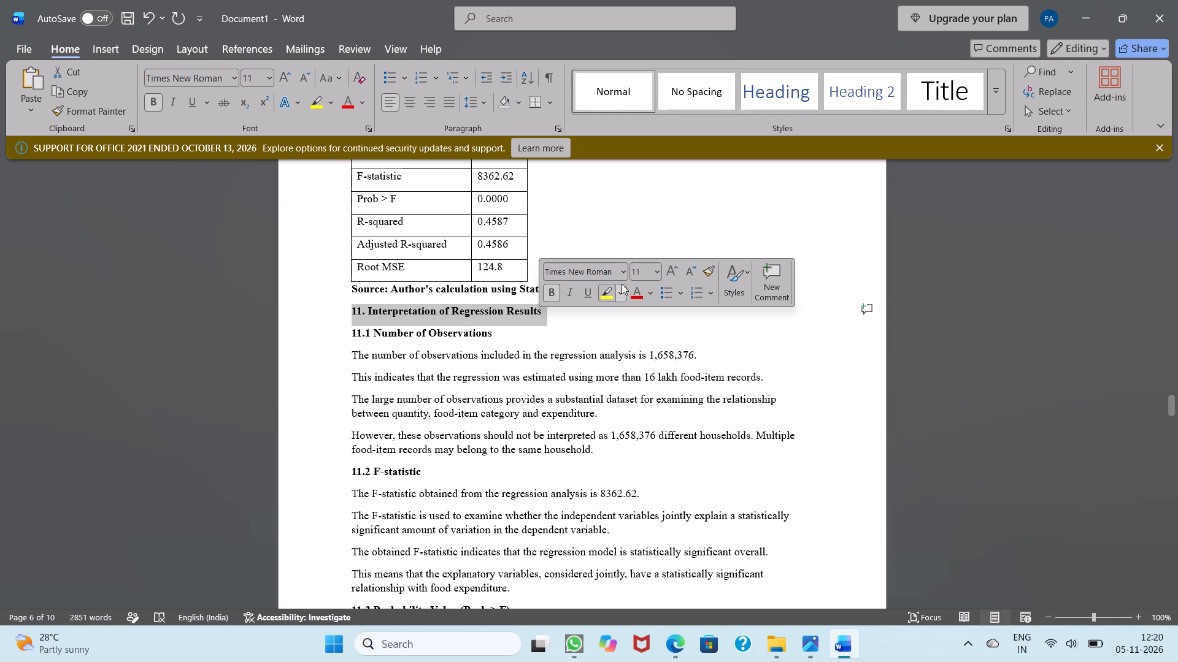
left_click(655, 275)
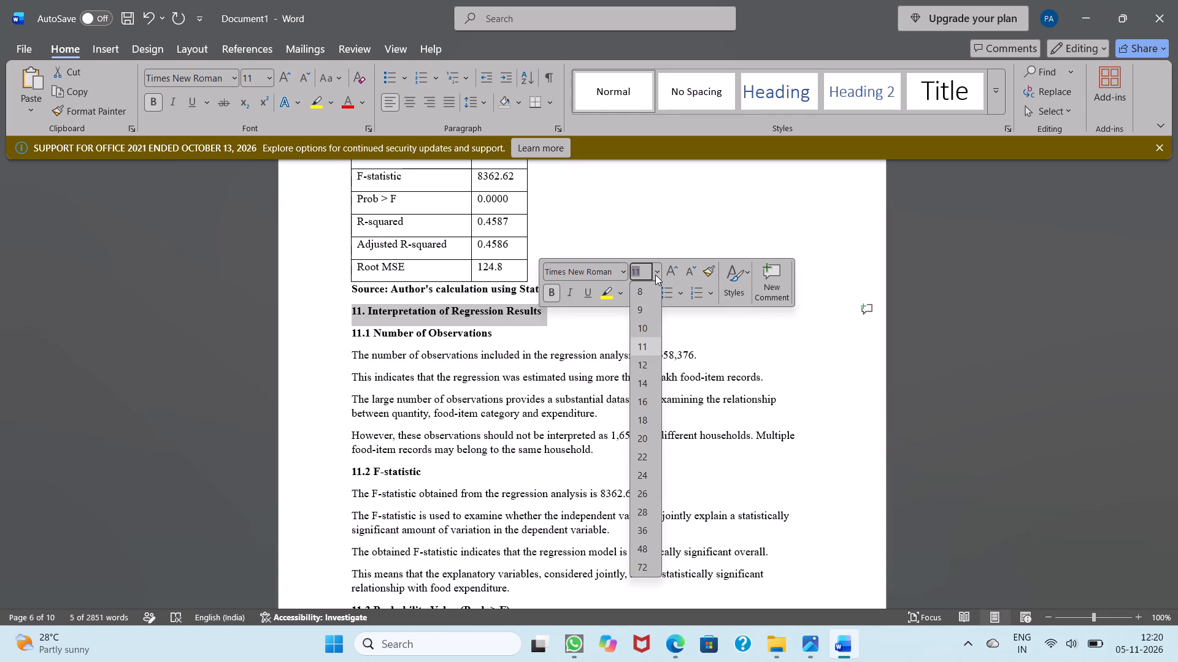
left_click(647, 387)
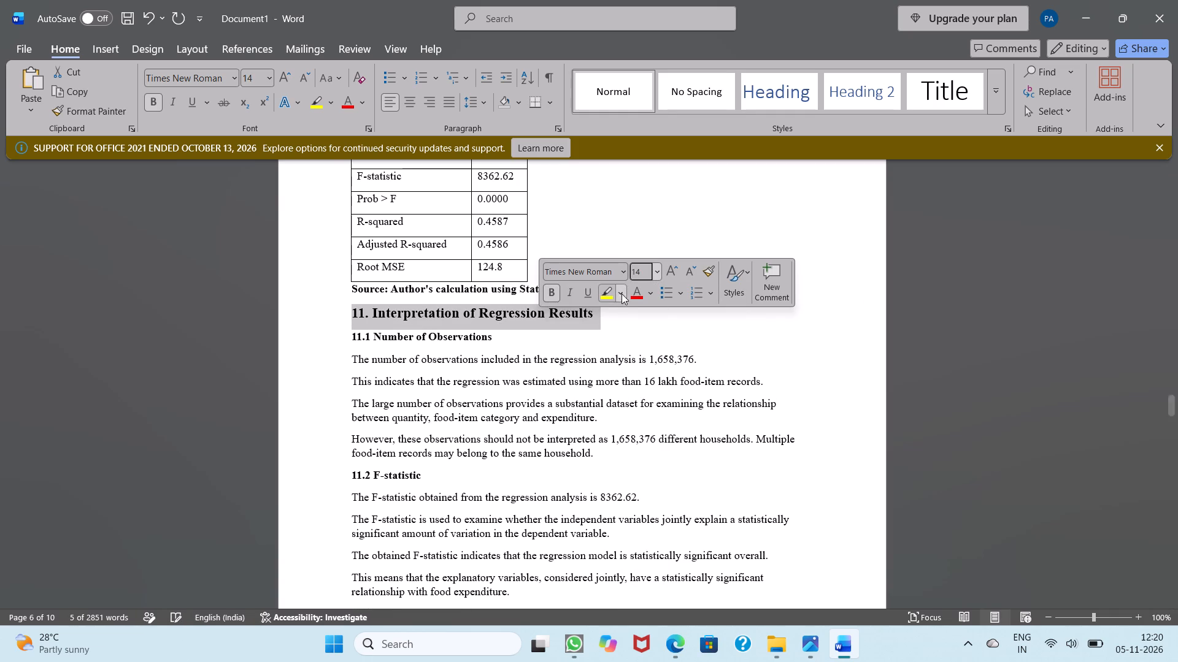
left_click(610, 328)
Insert a blank line between the Table 1 source note and the "11. Interpretation of Regression Results" heading.
left_click(603, 296)
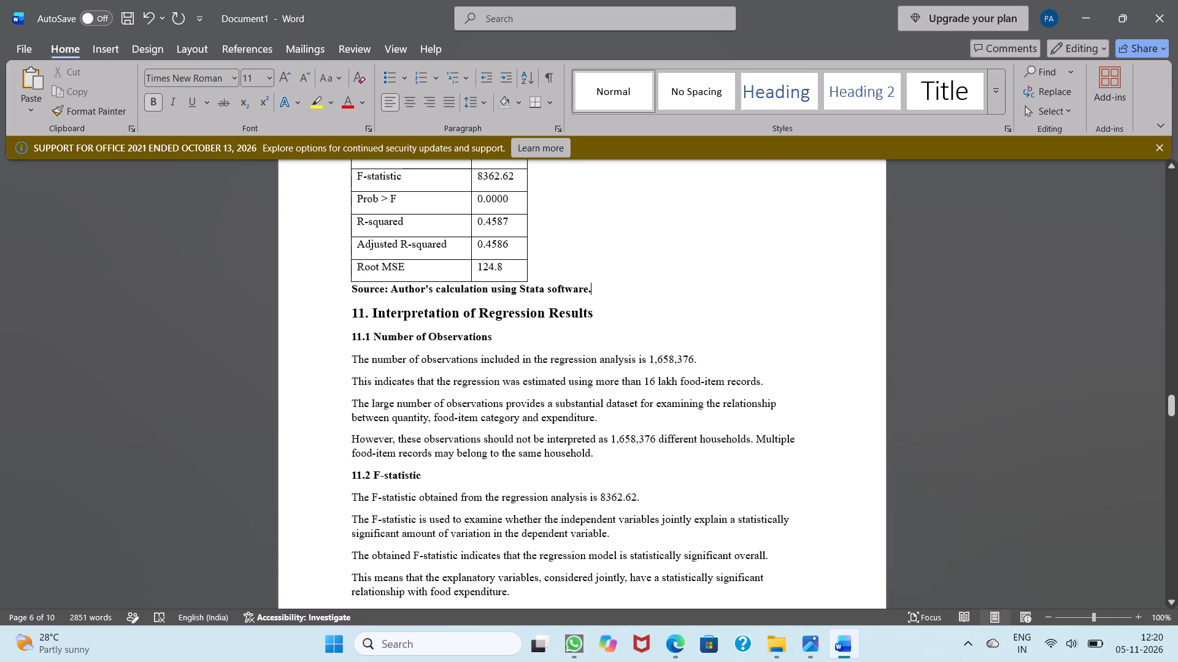
key("Return")
Set the font size of the "12. Interpretation of Regression Coefficients" heading to 14.
scroll(603, 296, "down", 1)
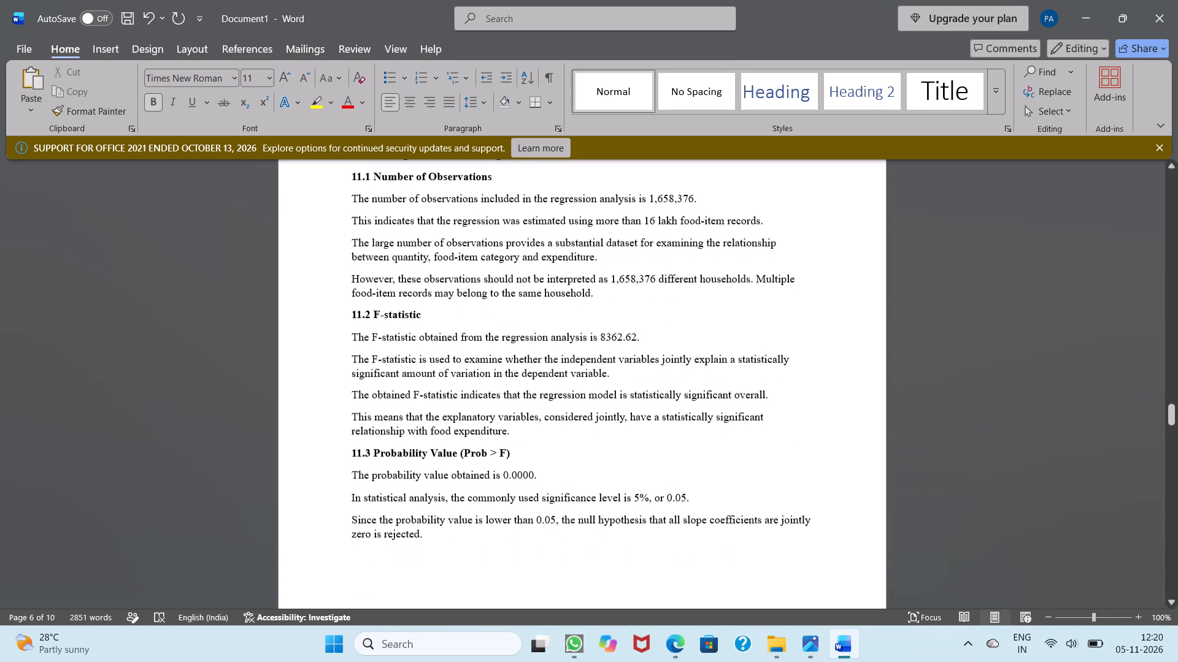
scroll(603, 296, "right", 1)
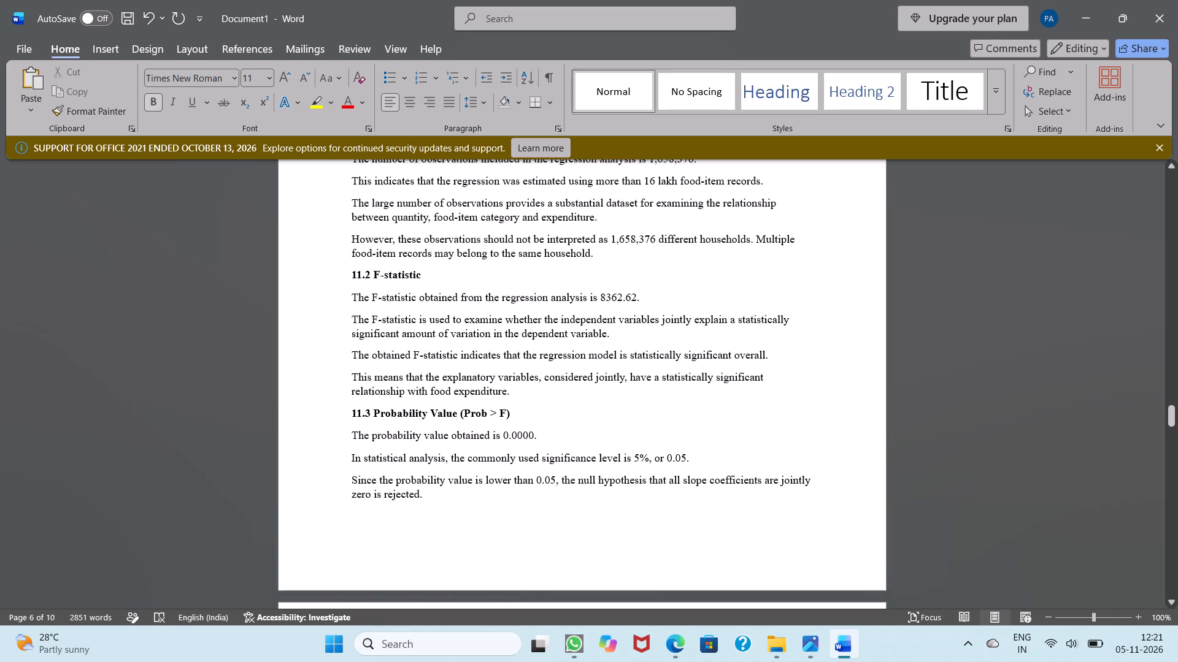
scroll(603, 296, "down", 3)
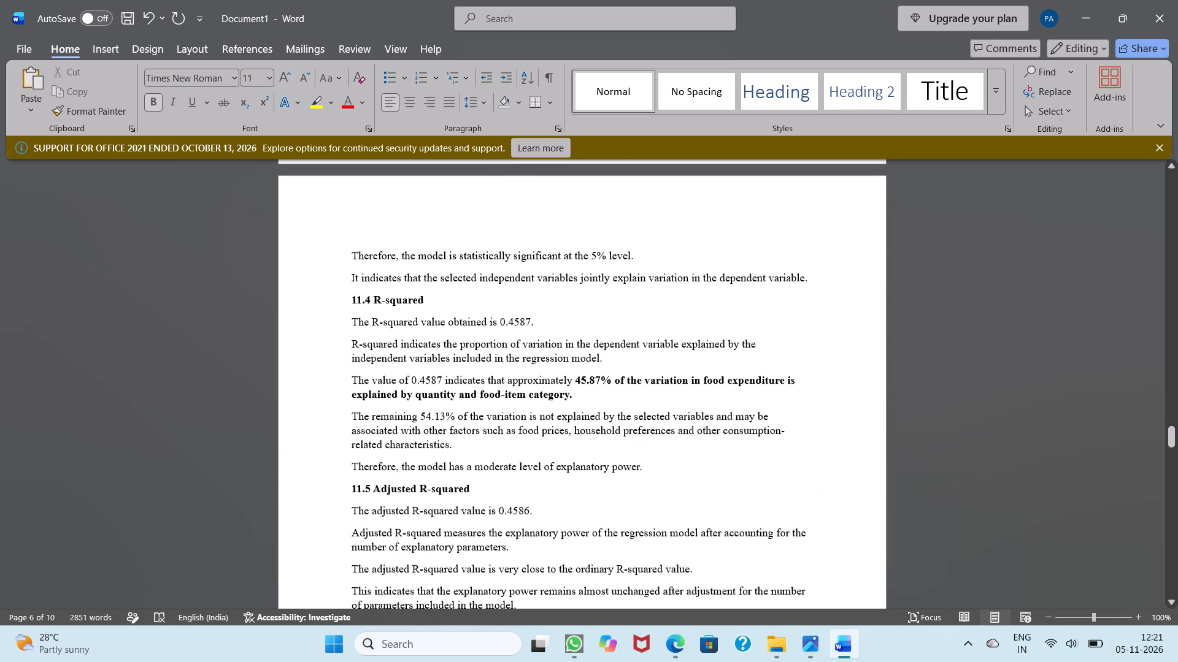
scroll(603, 296, "down", 3)
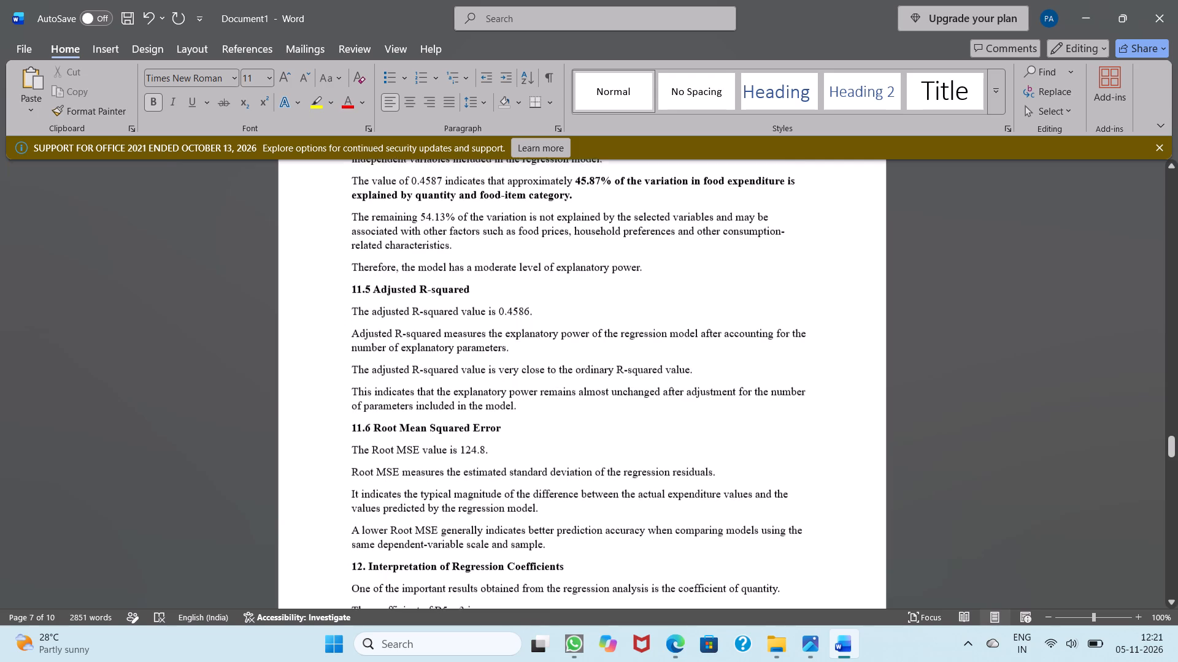
scroll(603, 296, "down", 2)
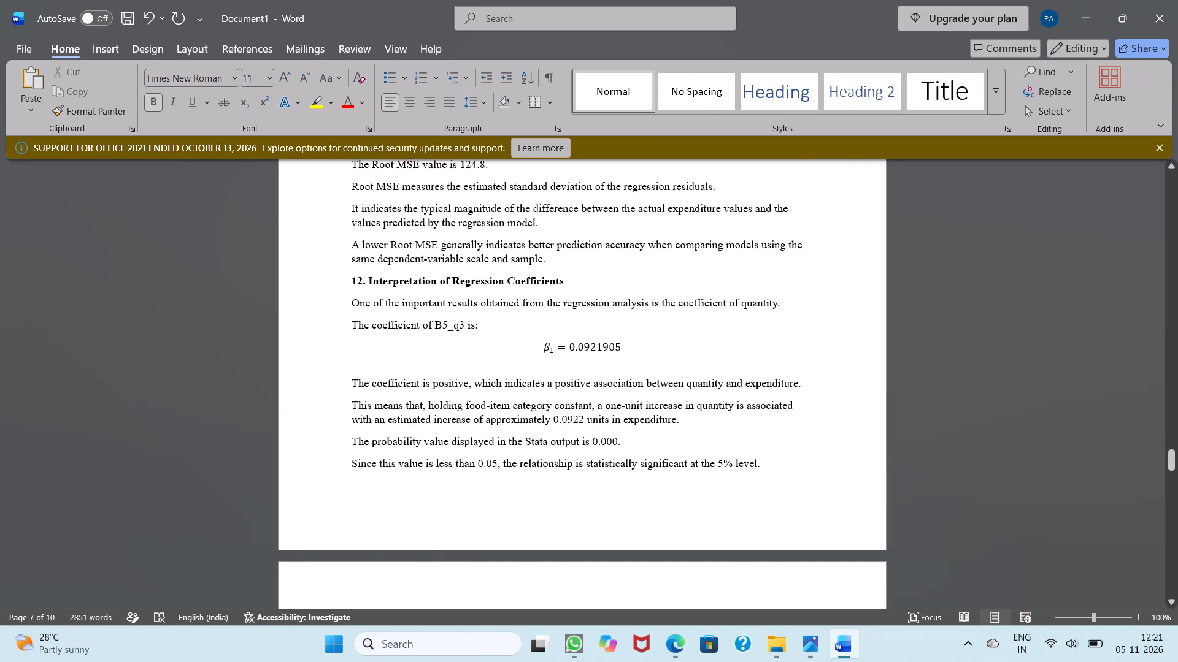
left_click_drag(348, 279, 552, 282)
left_click(669, 235)
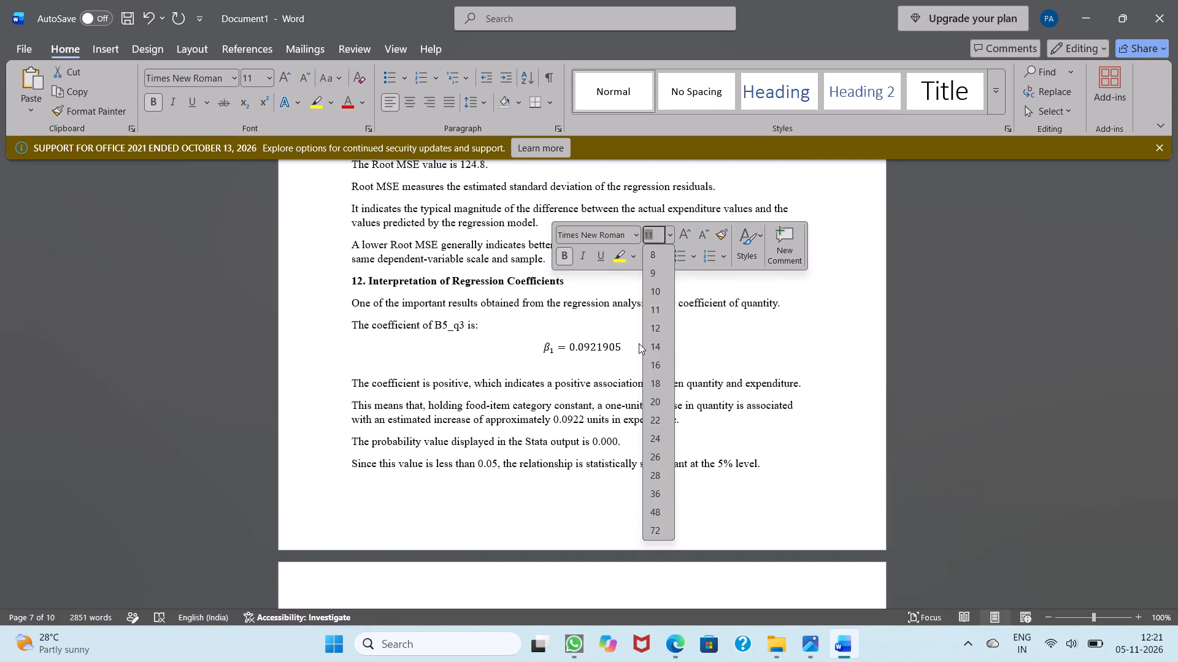
left_click(655, 346)
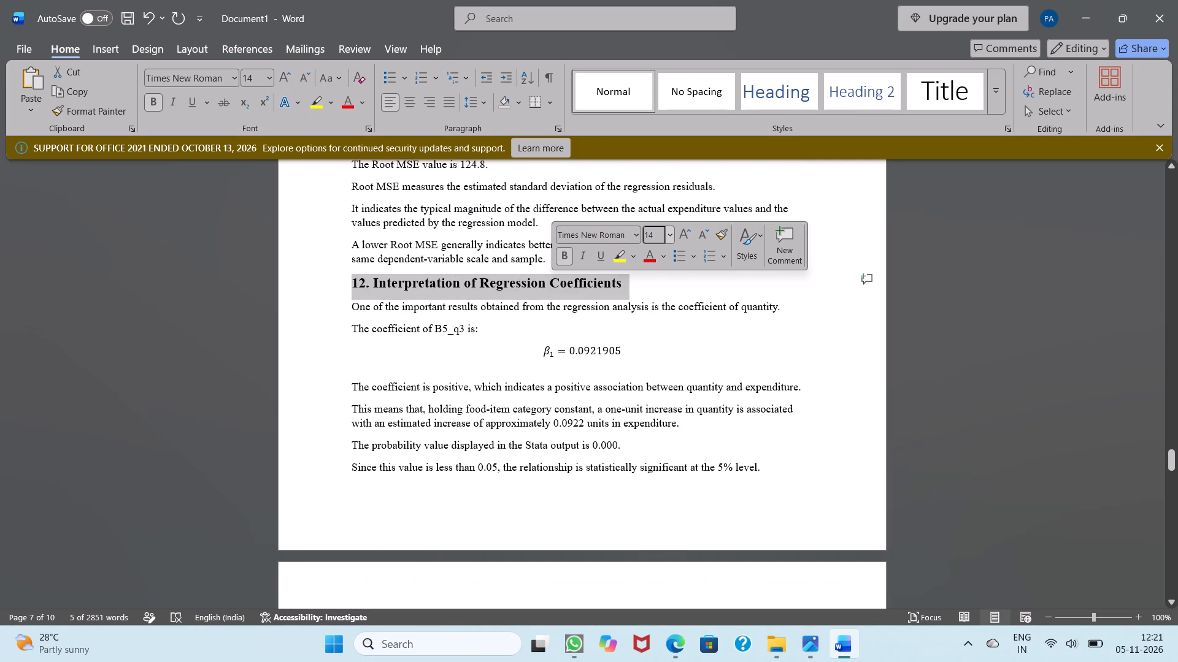
left_click(655, 346)
scroll(655, 346, "down", 2)
scroll(655, 346, "up", 3)
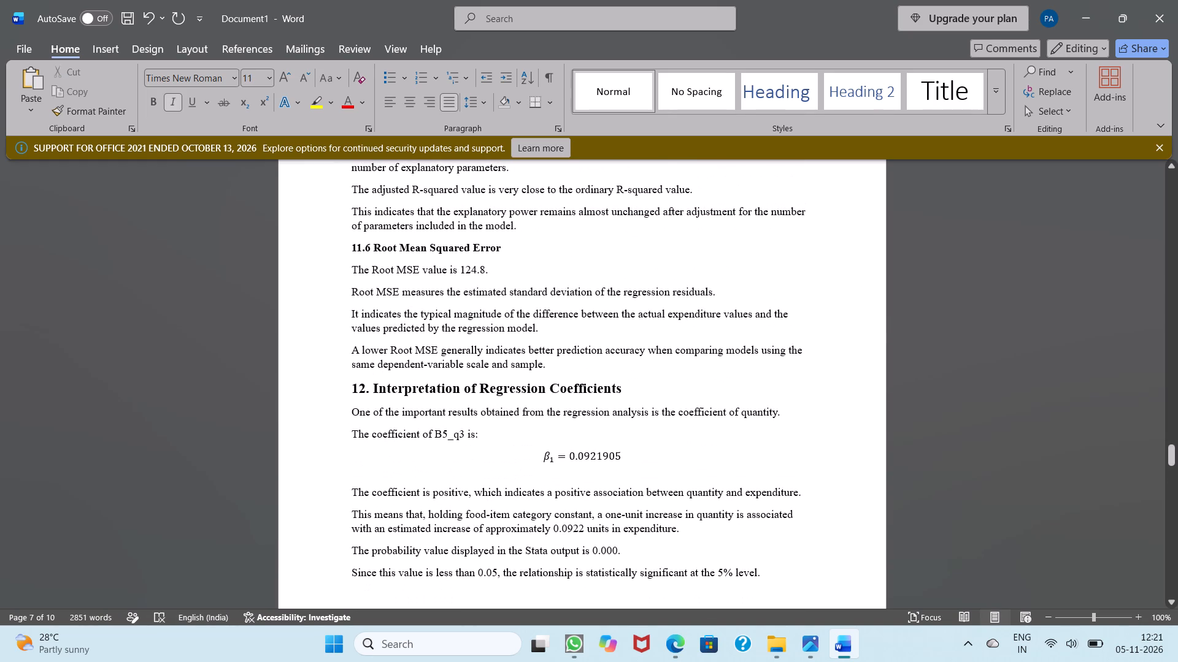
Insert a blank line between the 11.6 Root Mean Squared Error text and the "12. Interpretation of Regression Coefficients" heading.
left_click(566, 371)
key("Return")
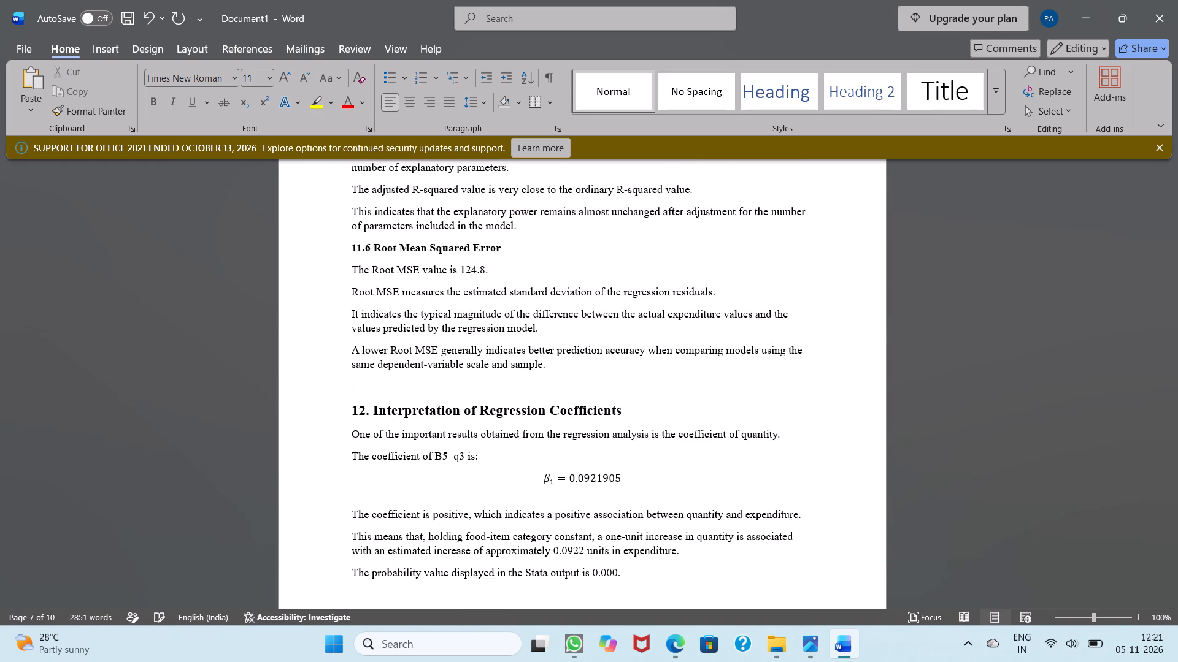
Check the heading, table and spacing formatting across sections 6 to 14 of the report.
scroll(566, 371, "up", 7)
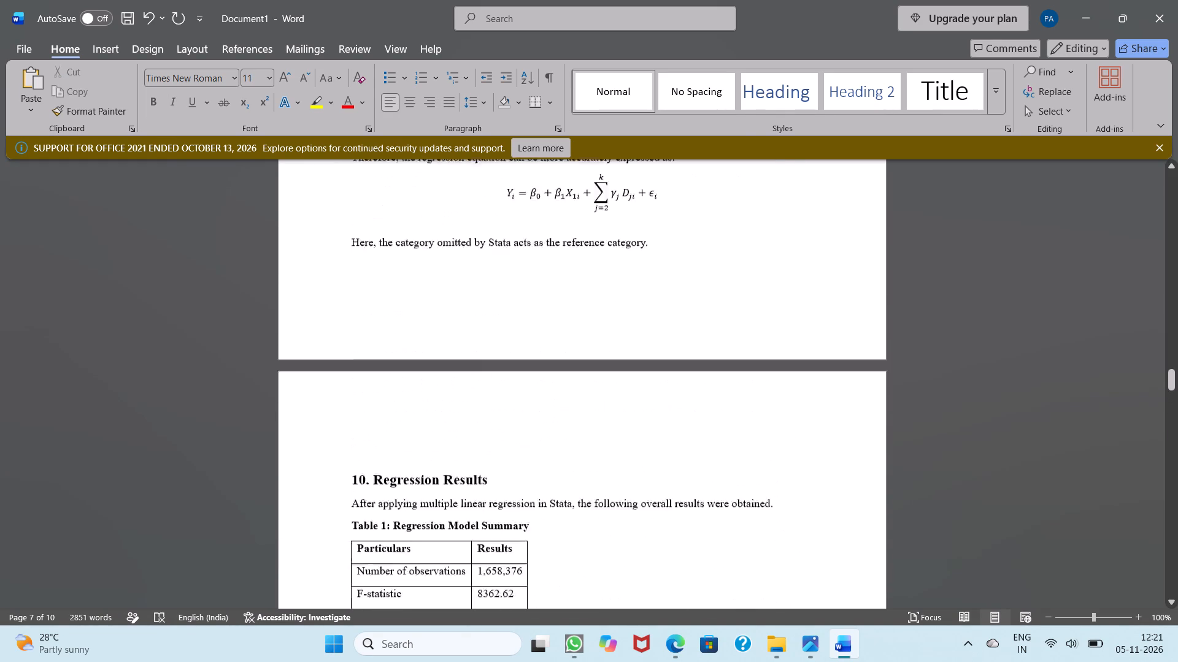
scroll(566, 371, "up", 1)
scroll(566, 371, "down", 2, "ctrl")
scroll(566, 371, "up", 2)
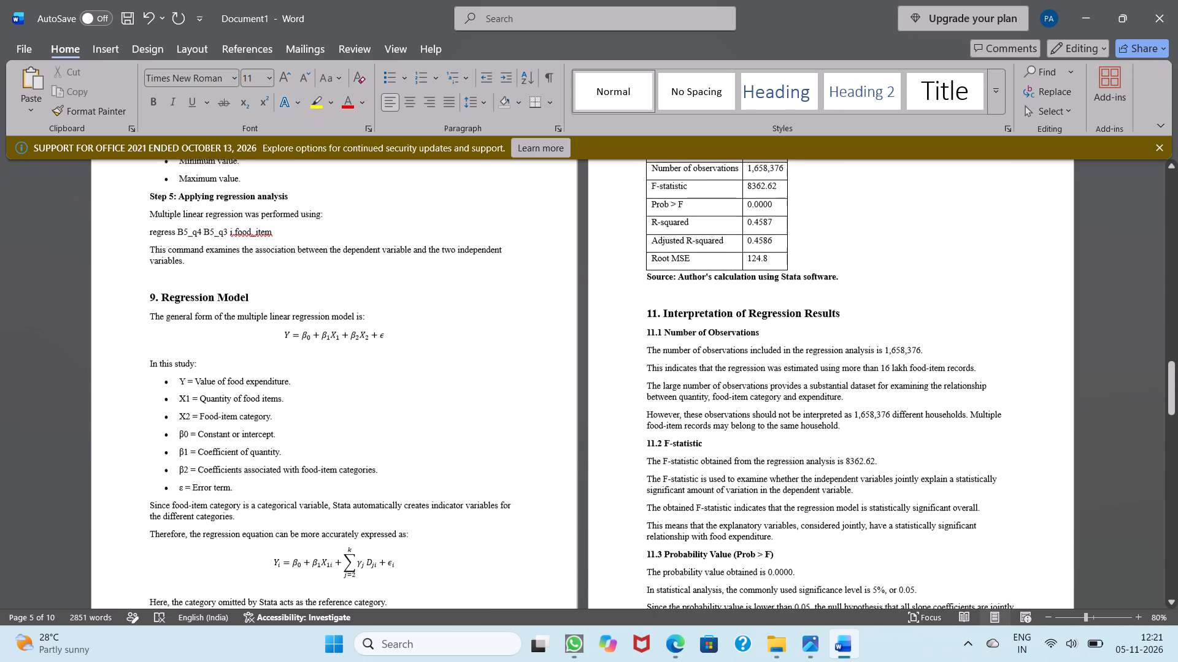
scroll(566, 371, "up", 2)
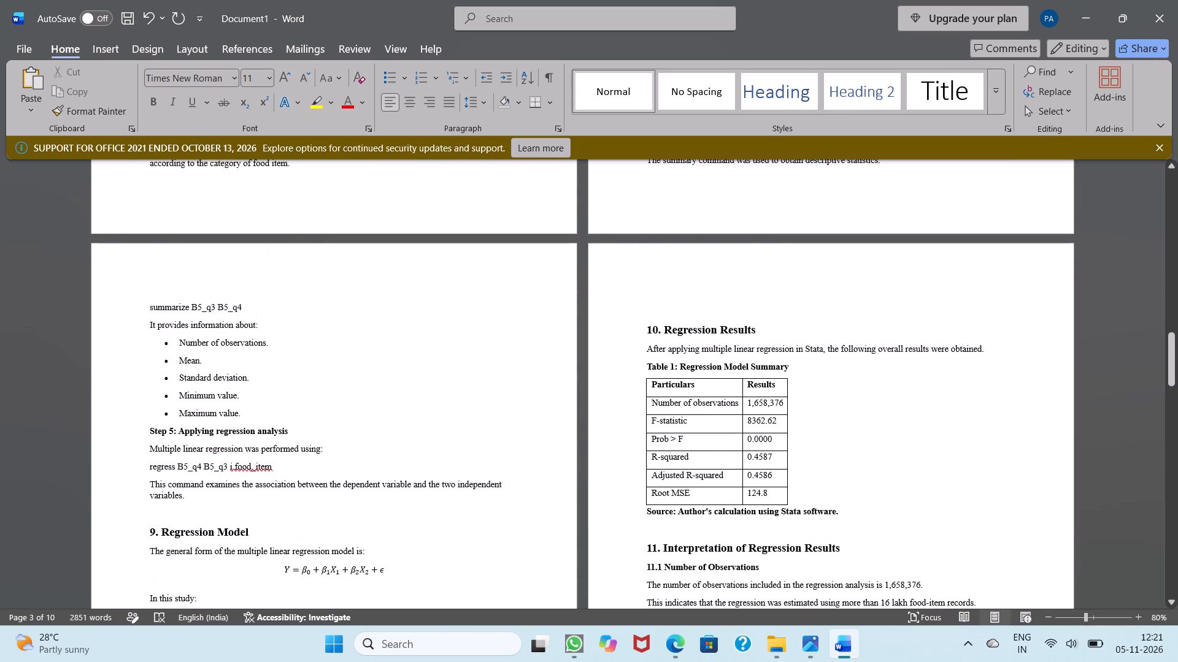
scroll(566, 371, "down", 3)
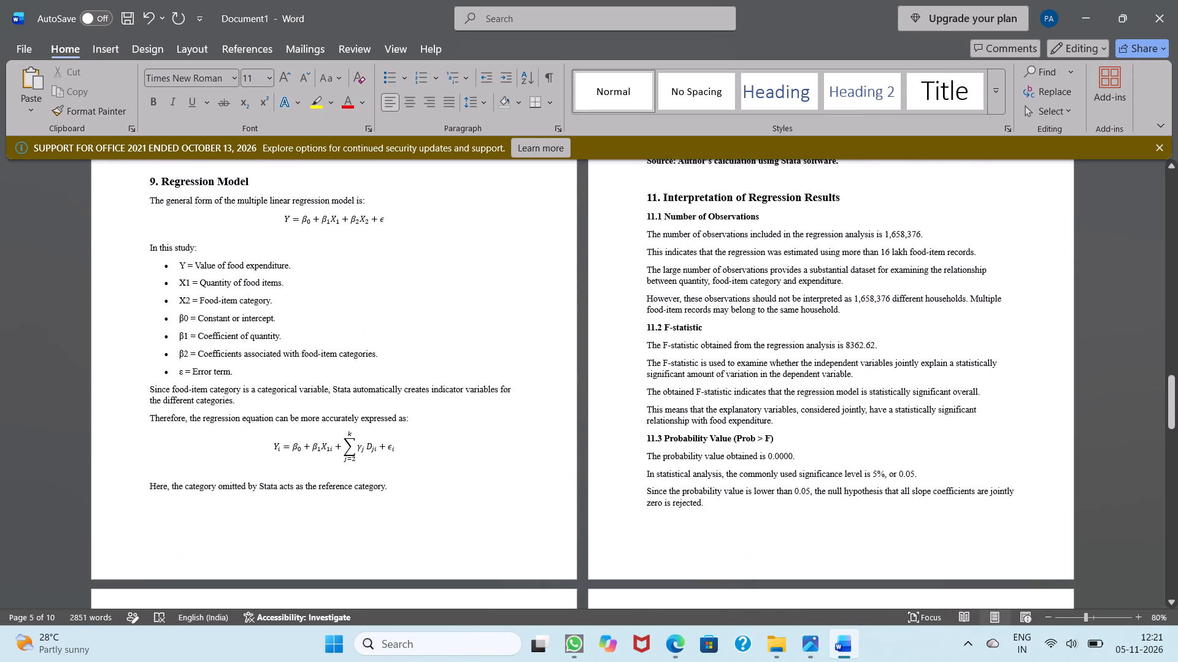
scroll(566, 371, "up", 5)
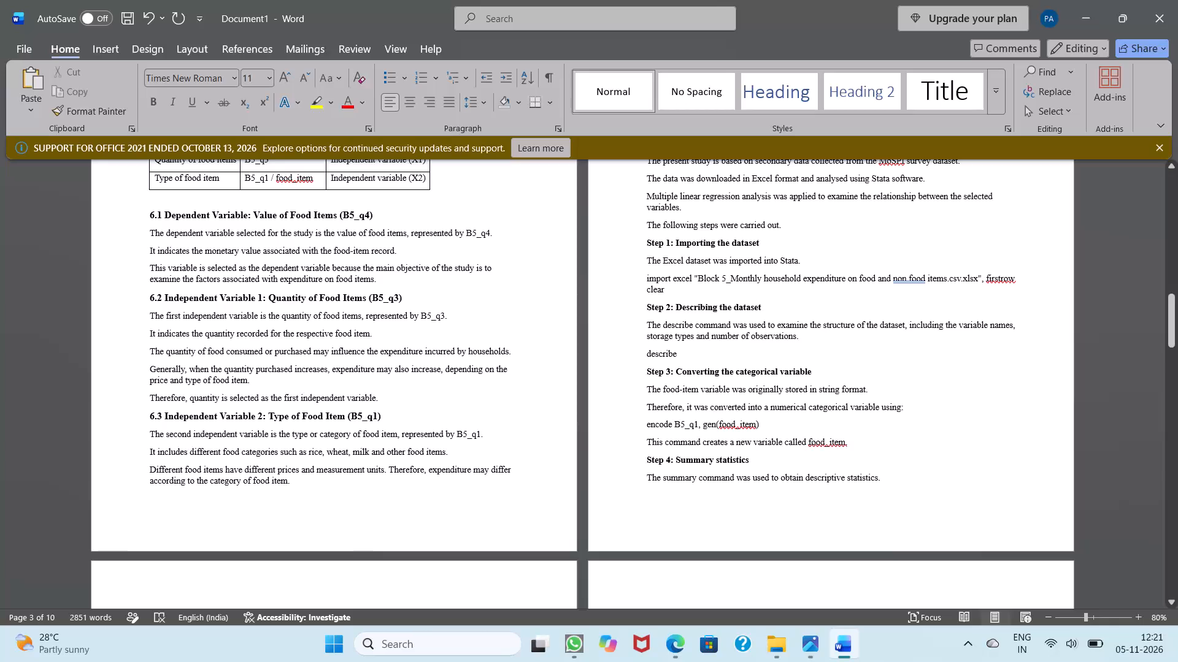
scroll(566, 371, "down", 9)
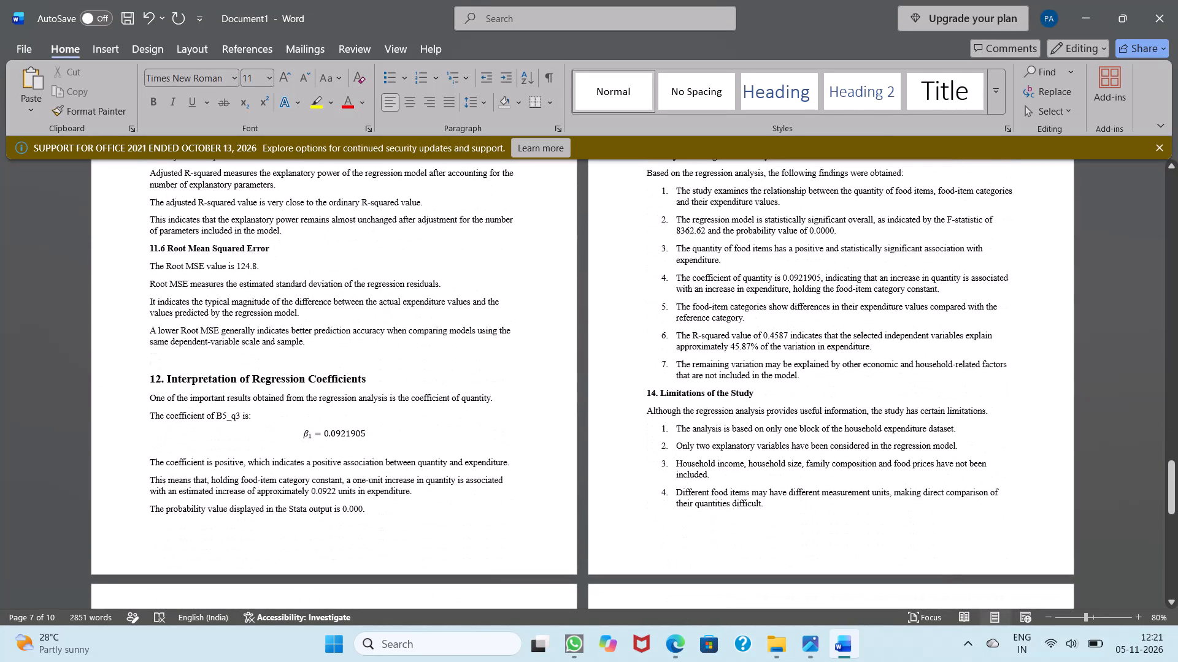
Set the font size of the "13. Major Findings of the Study" heading to 14.
scroll(566, 371, "up", 2)
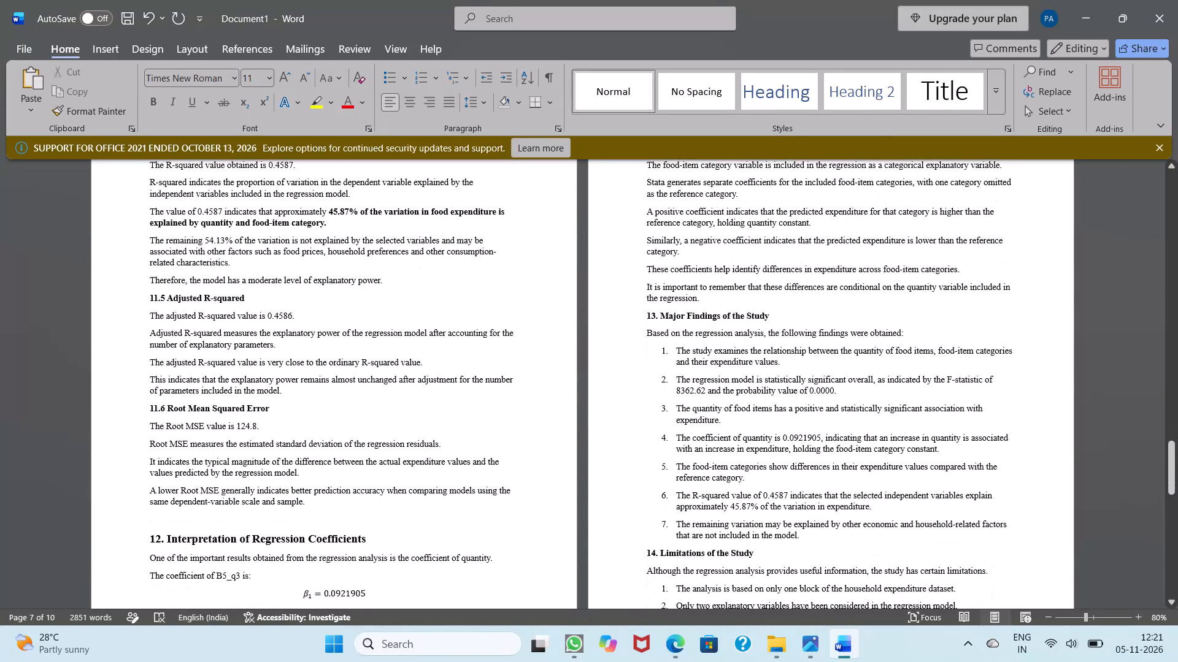
left_click_drag(644, 320, 786, 314)
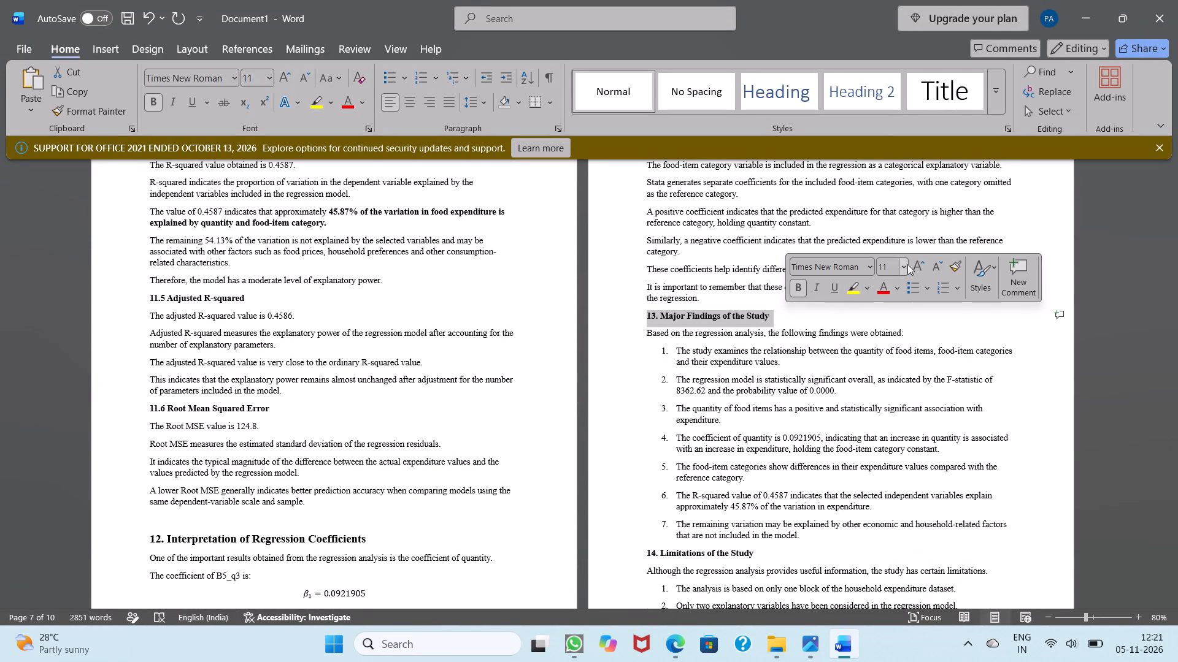
left_click(904, 265)
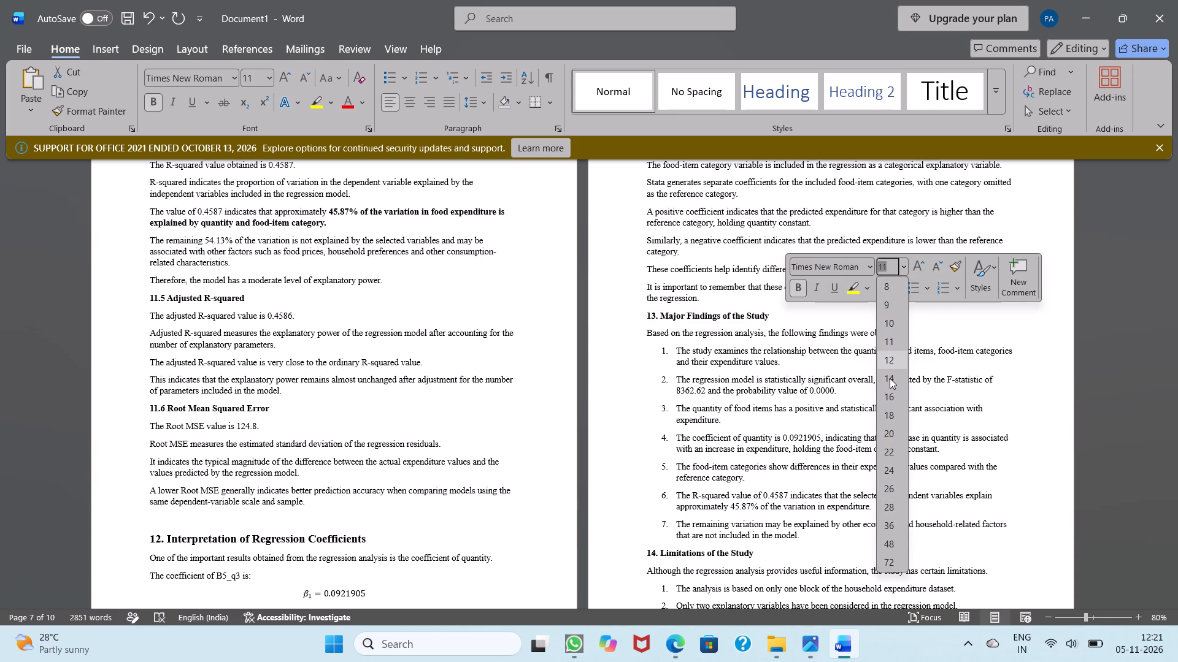
left_click(890, 379)
Insert a blank line between the last food-item categories paragraph and the "13. Major Findings of the Study" heading.
scroll(890, 379, "down", 1)
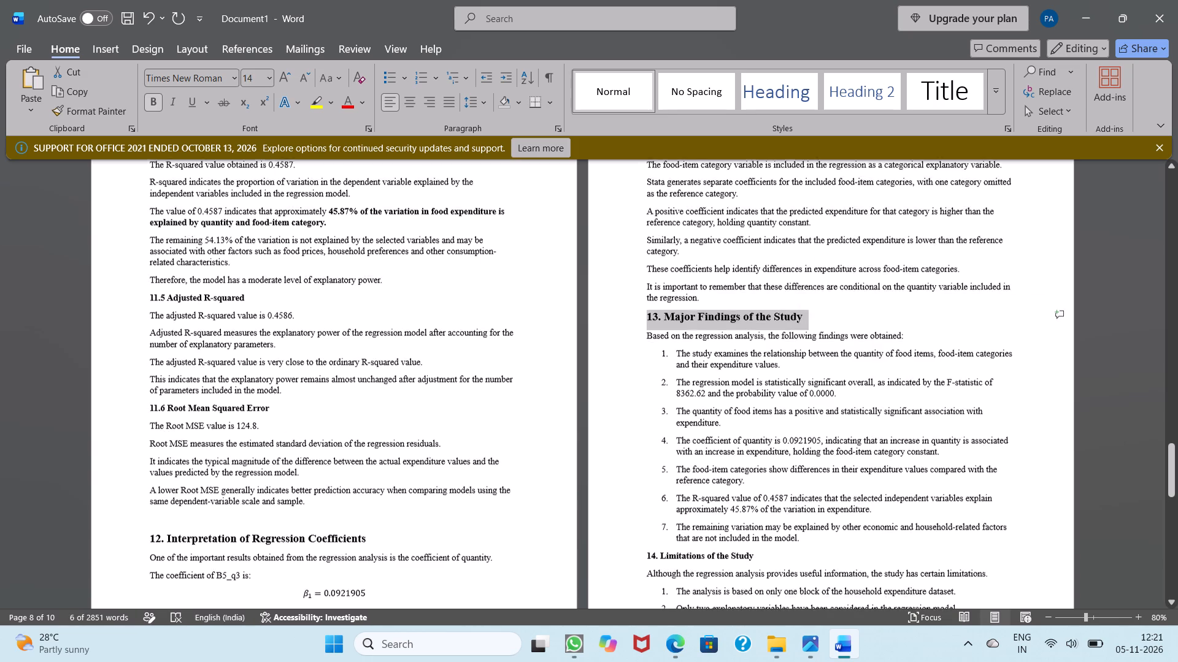
scroll(890, 379, "down", 1)
scroll(890, 379, "up", 1)
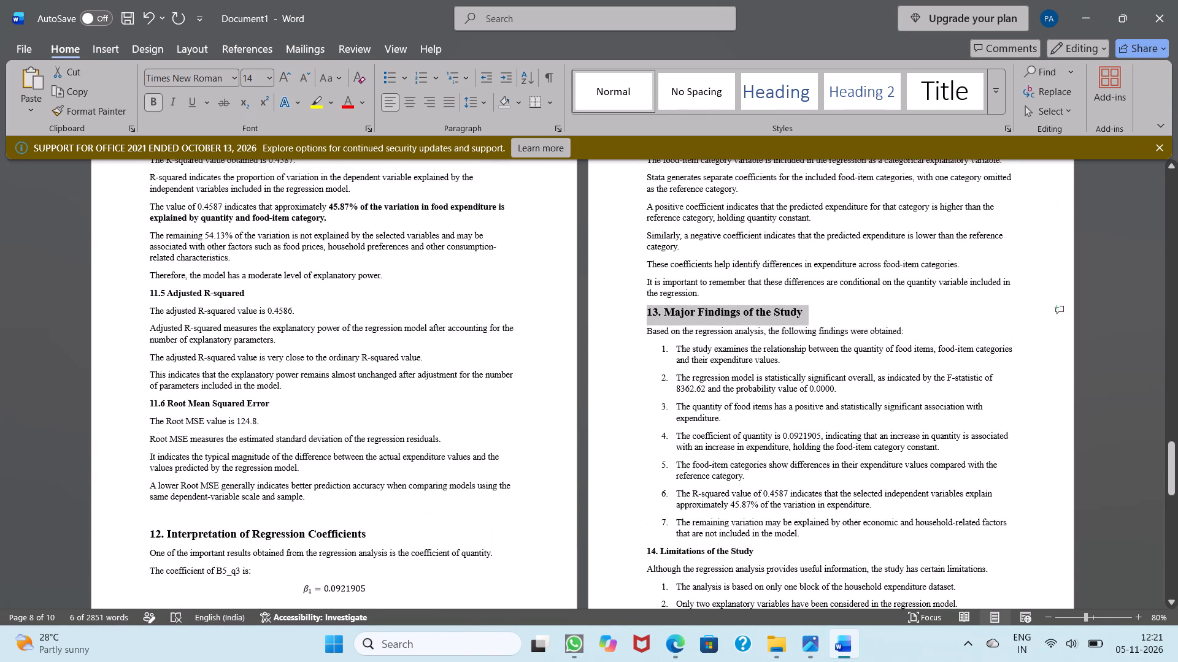
left_click(735, 287)
key("Return")
Set the font size of the "14. Limitations of the Study" heading to 14.
scroll(735, 287, "down", 1)
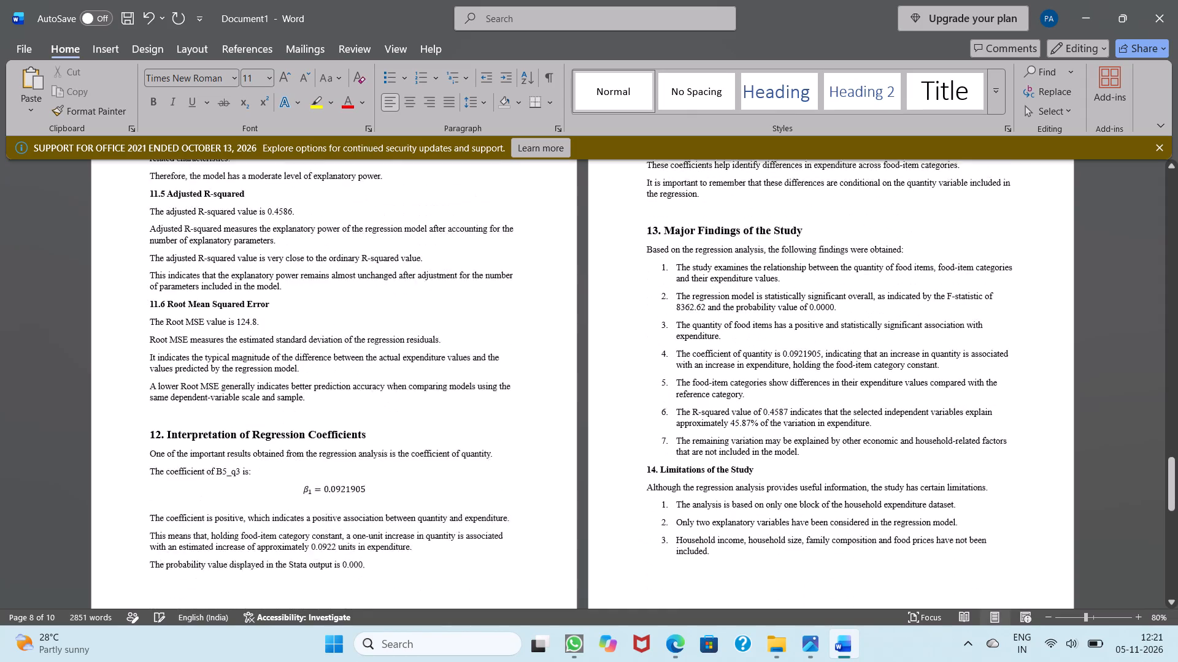
scroll(735, 287, "down", 2)
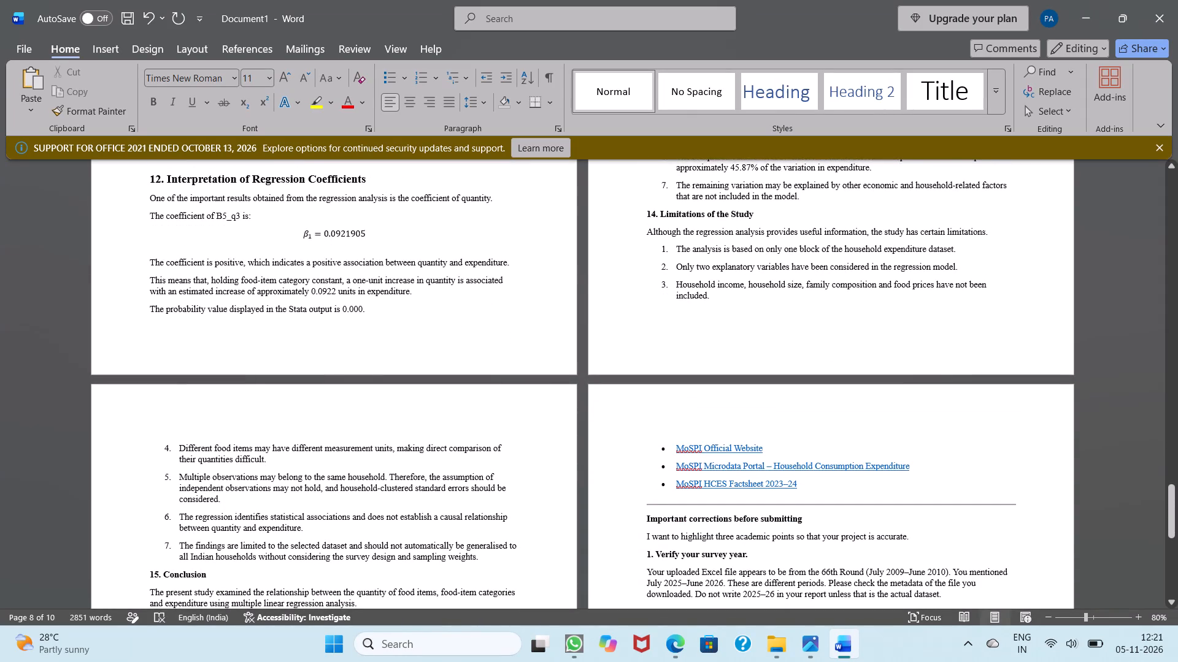
left_click_drag(647, 215, 758, 207)
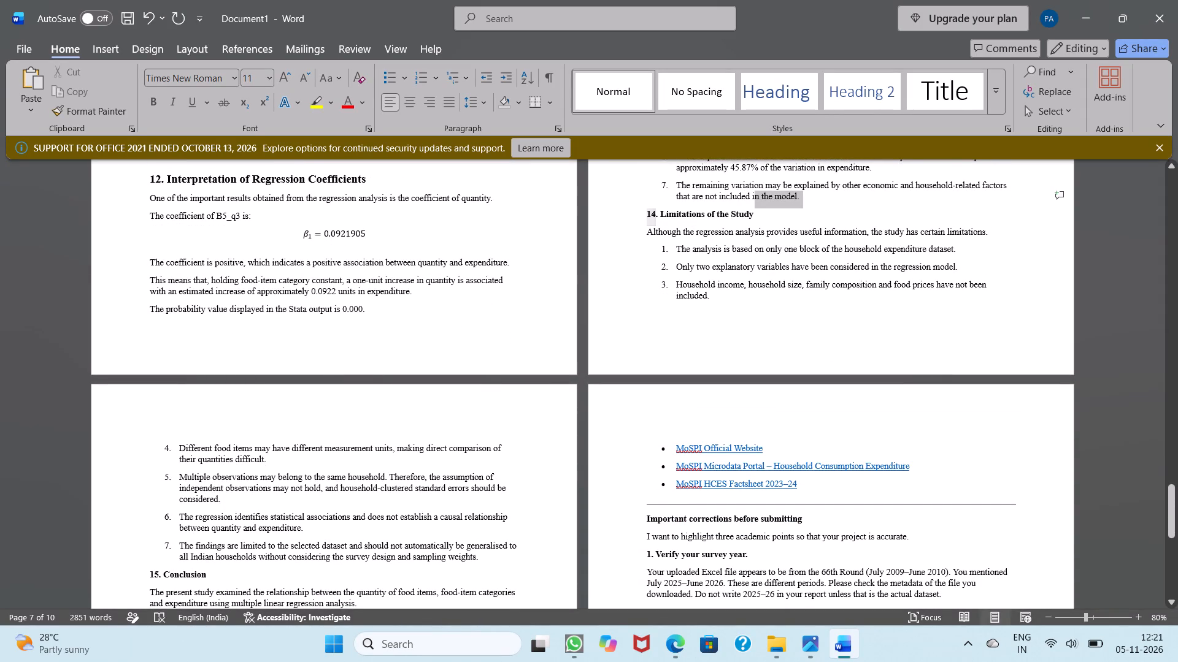
left_click_drag(758, 207, 758, 214)
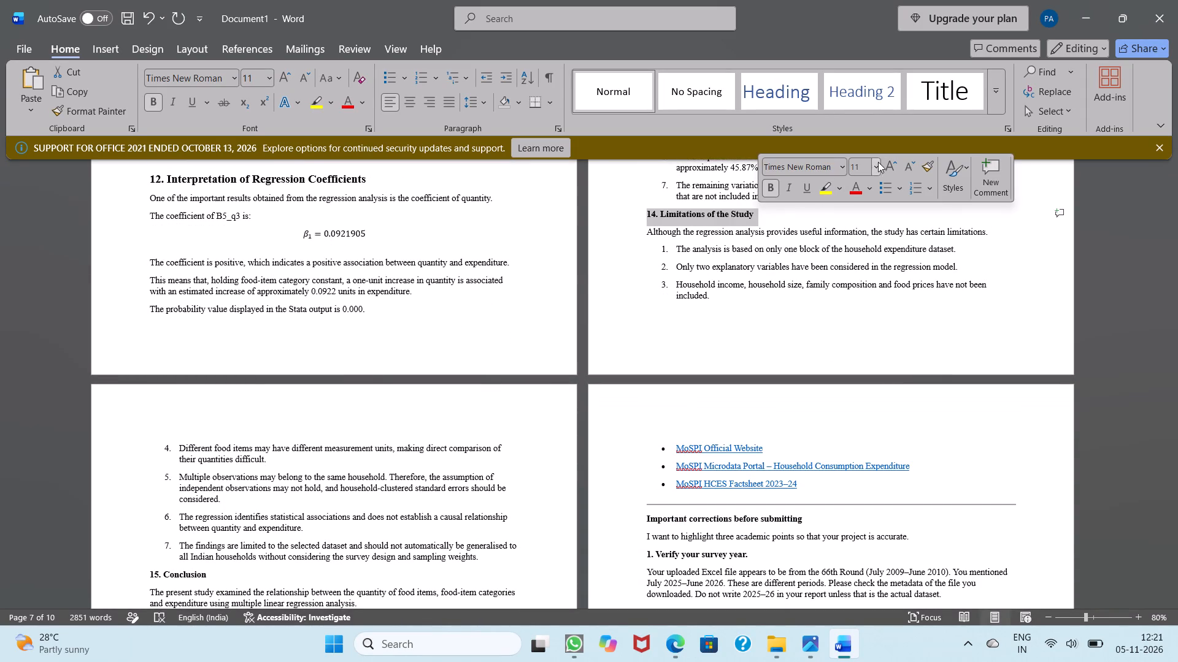
left_click(877, 165)
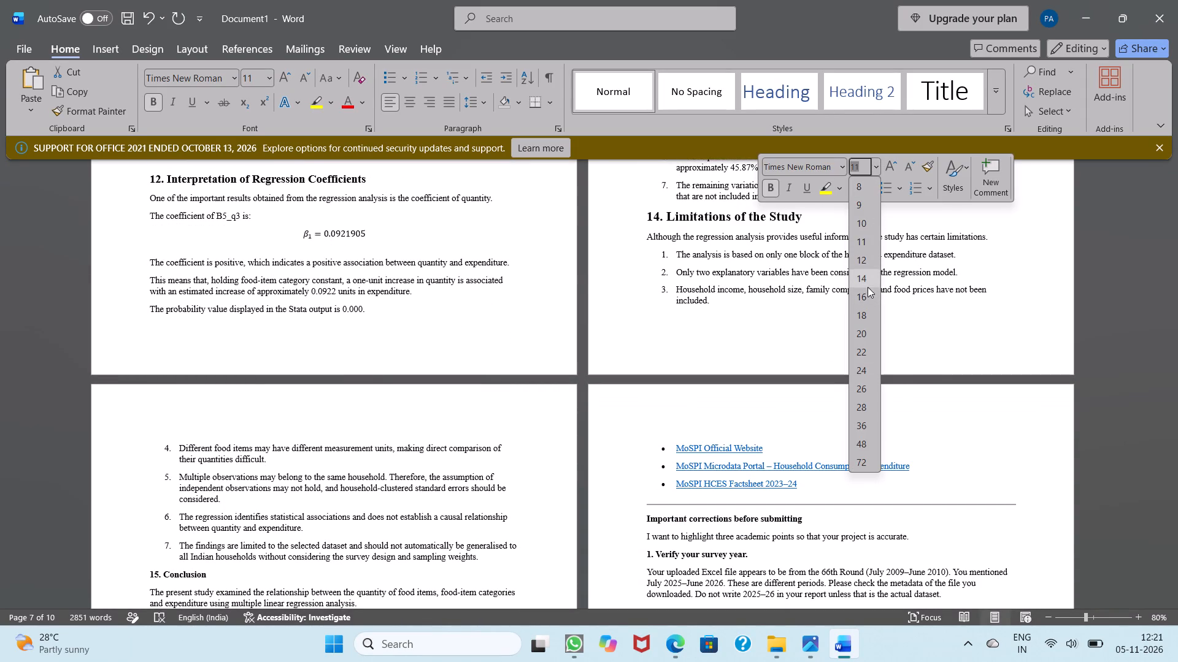
left_click(866, 278)
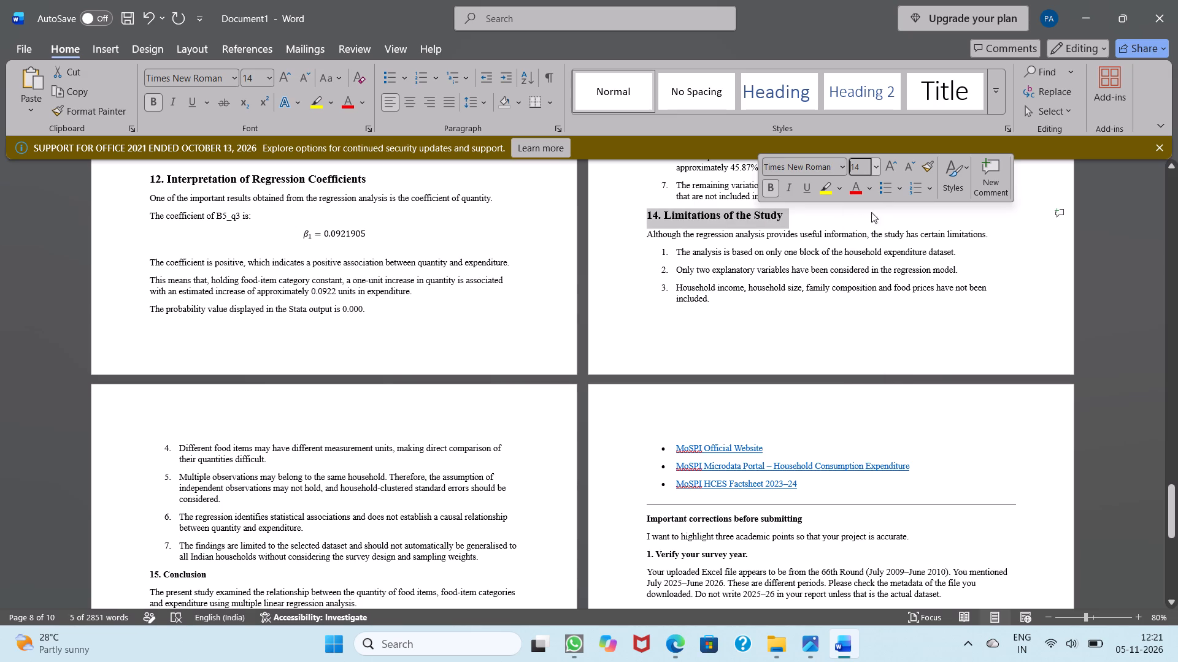
Insert an unnumbered blank line between the seventh finding and the "14. Limitations of the Study" heading.
left_click(839, 215)
left_click(815, 199)
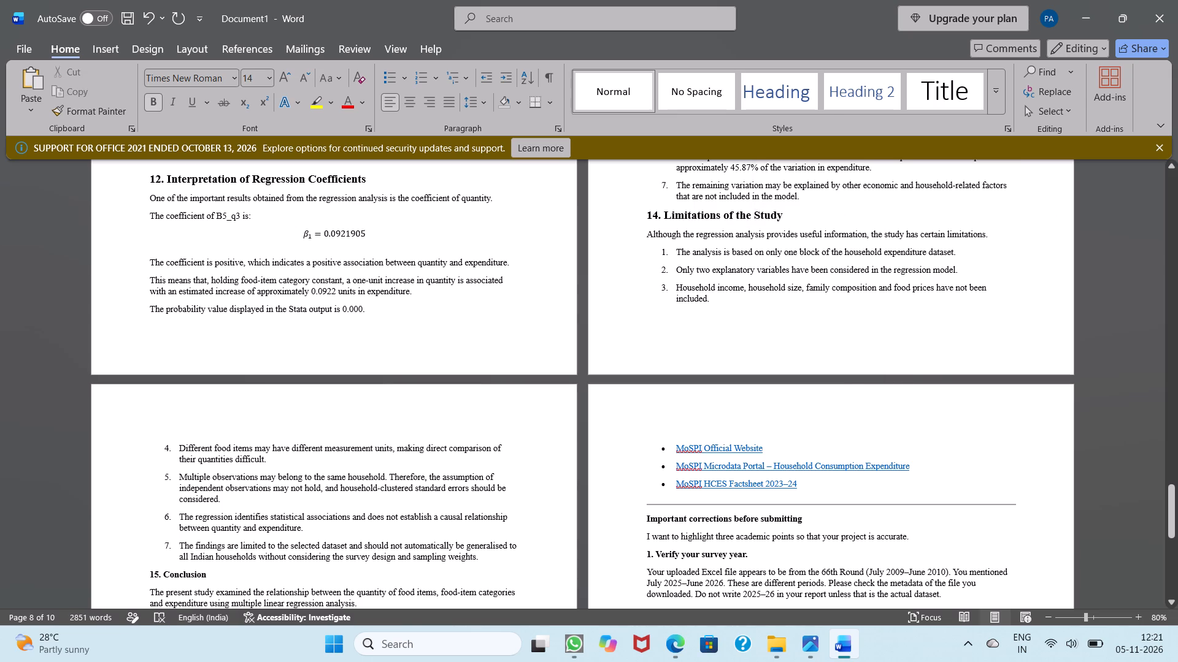
key("Return")
scroll(815, 199, "up", 2)
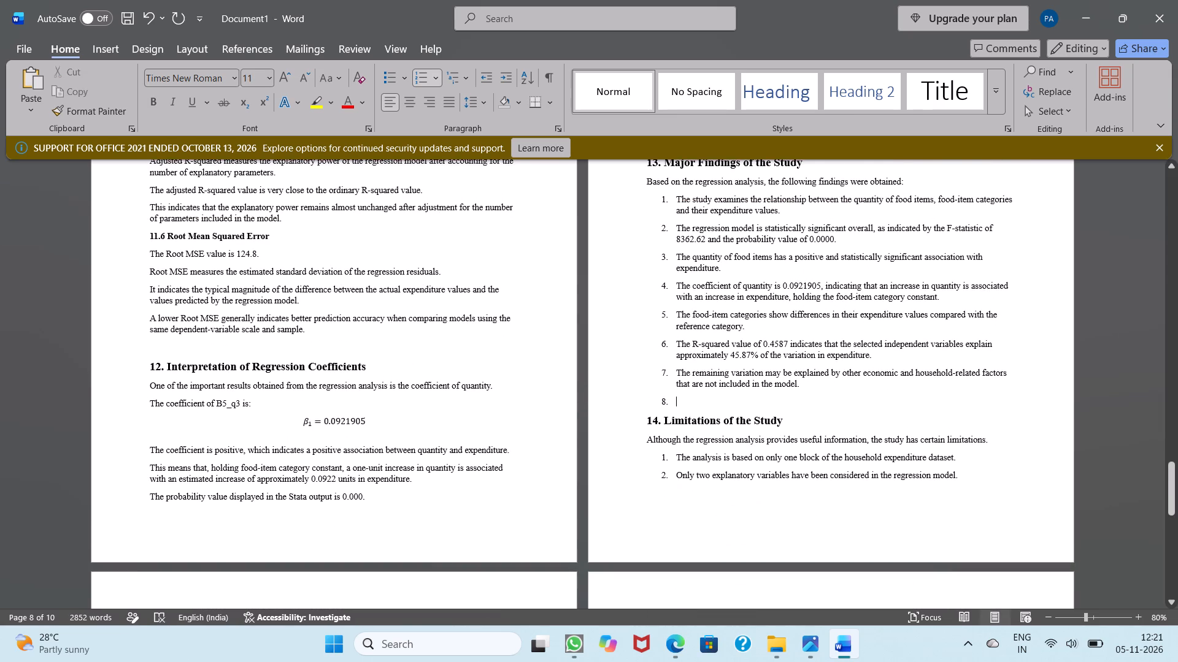
key("BackSpace")
Insert two blank lines between the report title and the "1. Introduction" heading.
scroll(815, 199, "up", 3)
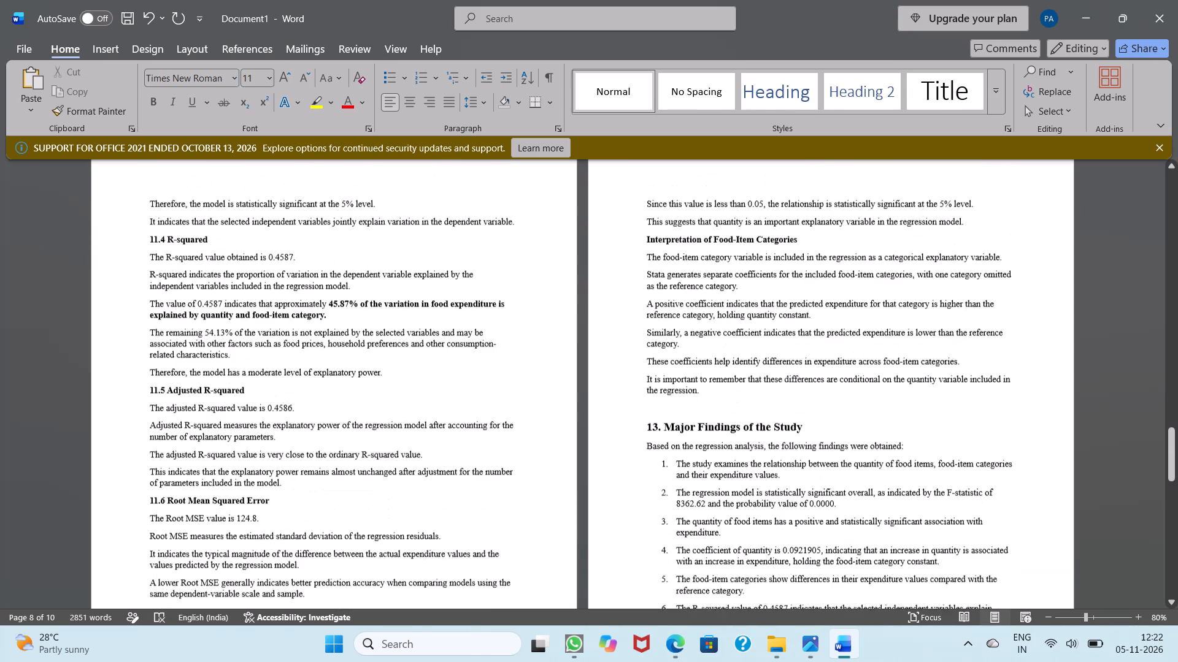
scroll(815, 199, "up", 3)
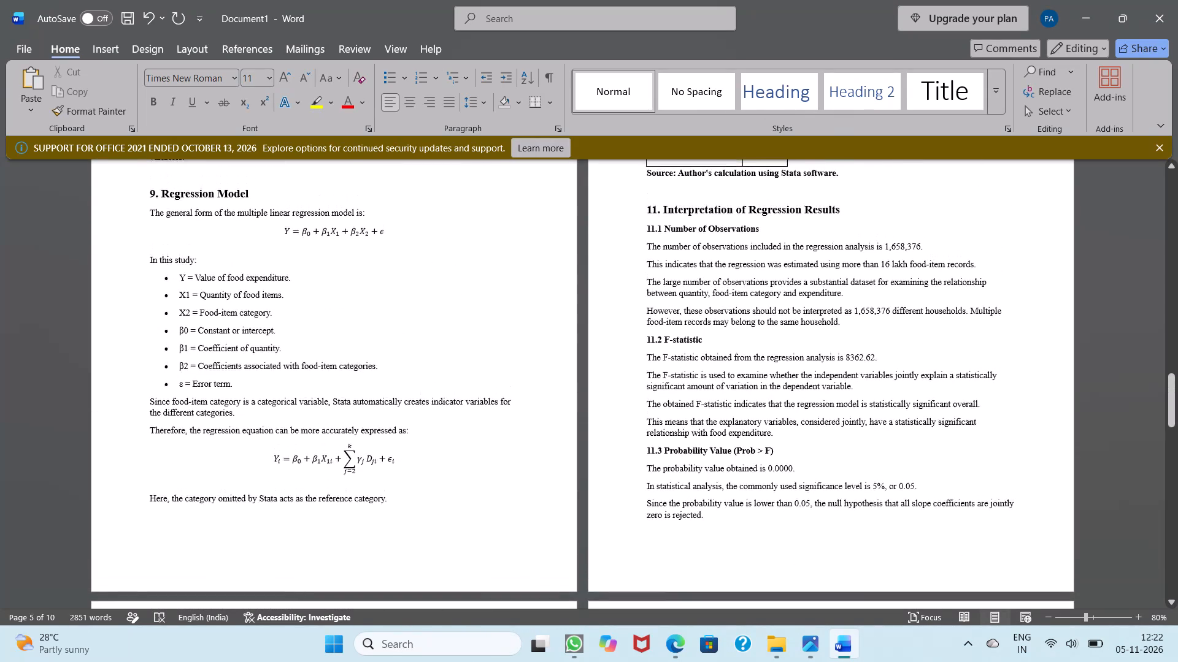
scroll(815, 199, "up", 4)
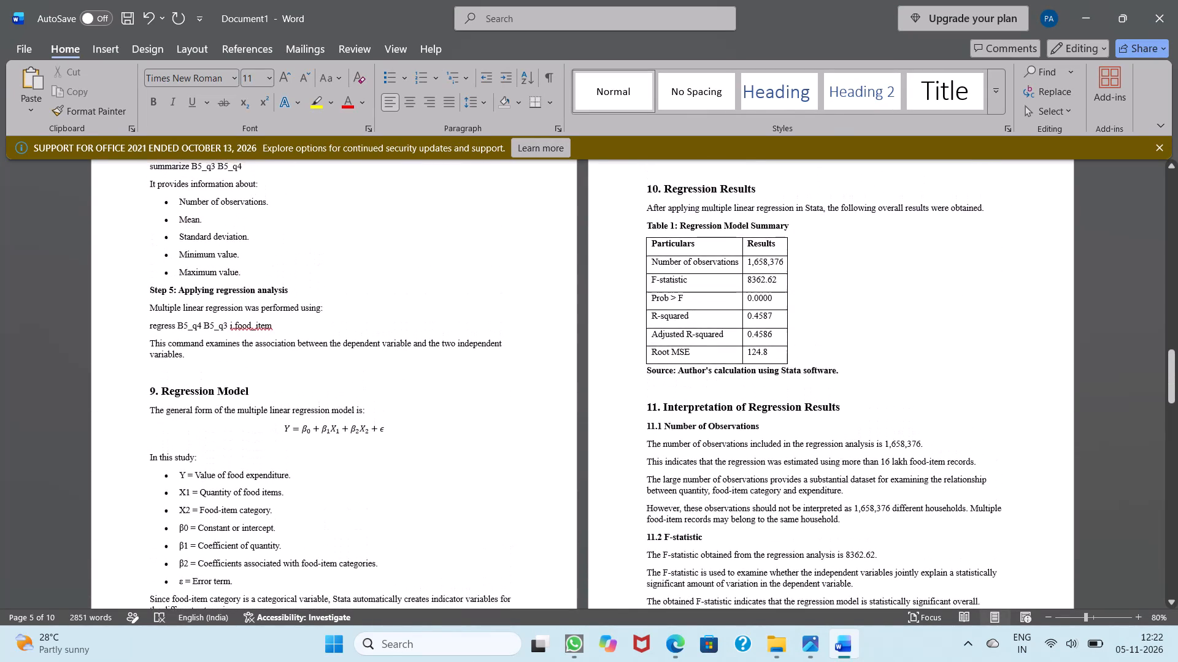
scroll(815, 199, "up", 3)
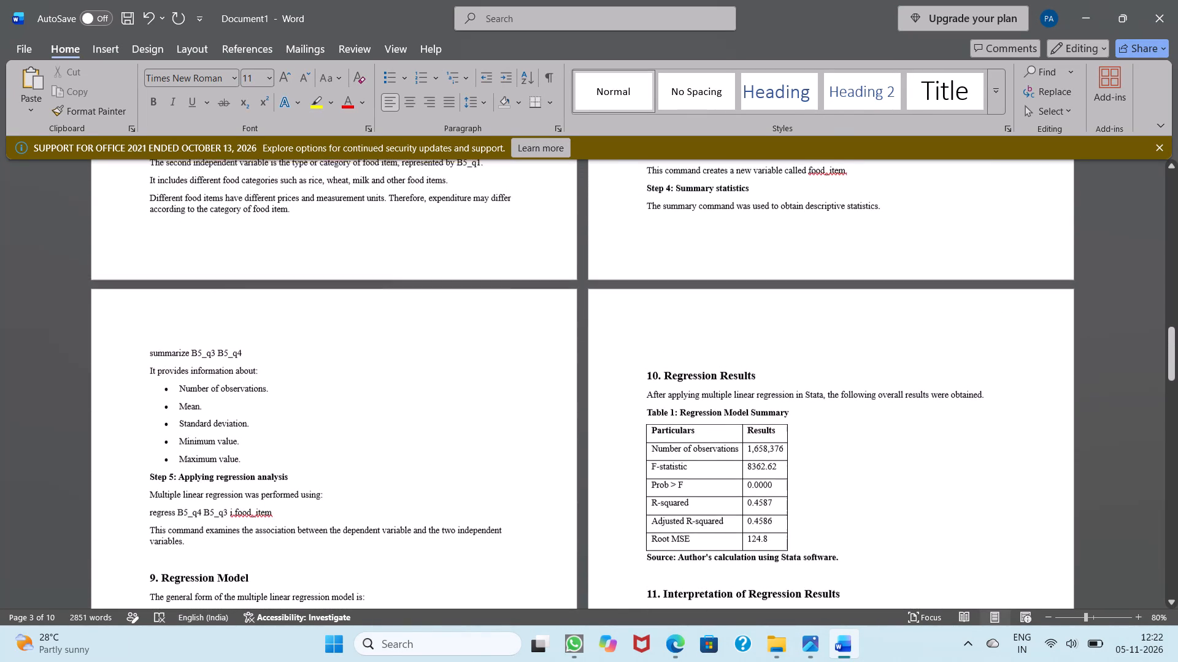
scroll(815, 199, "up", 5)
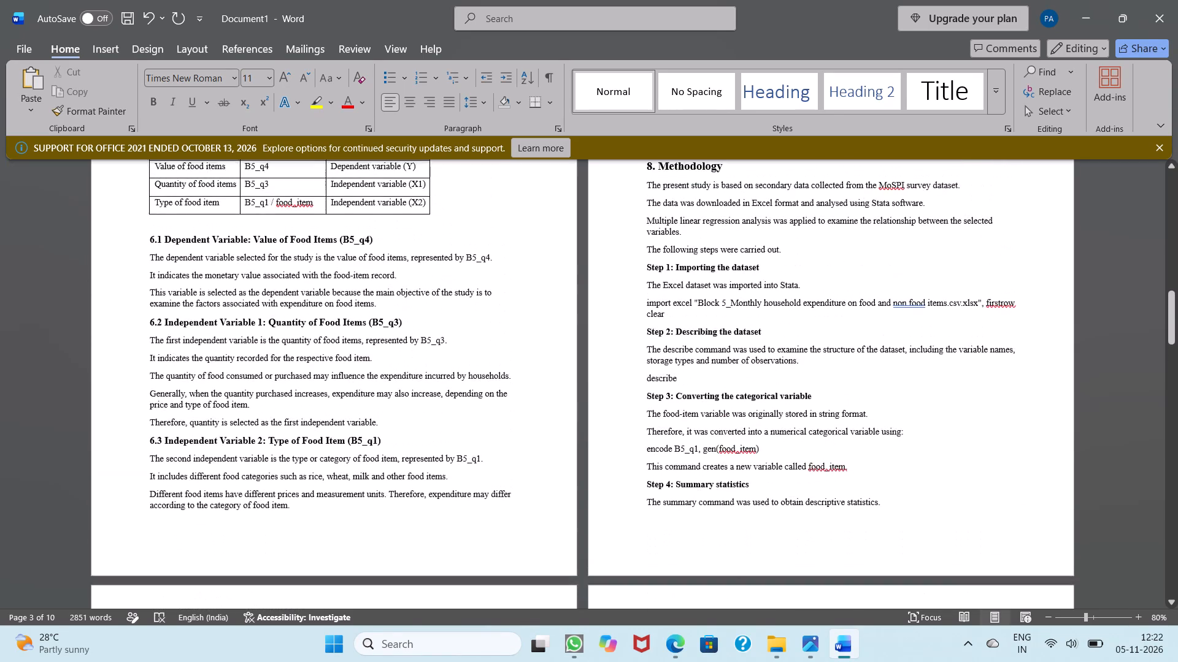
scroll(815, 199, "up", 6)
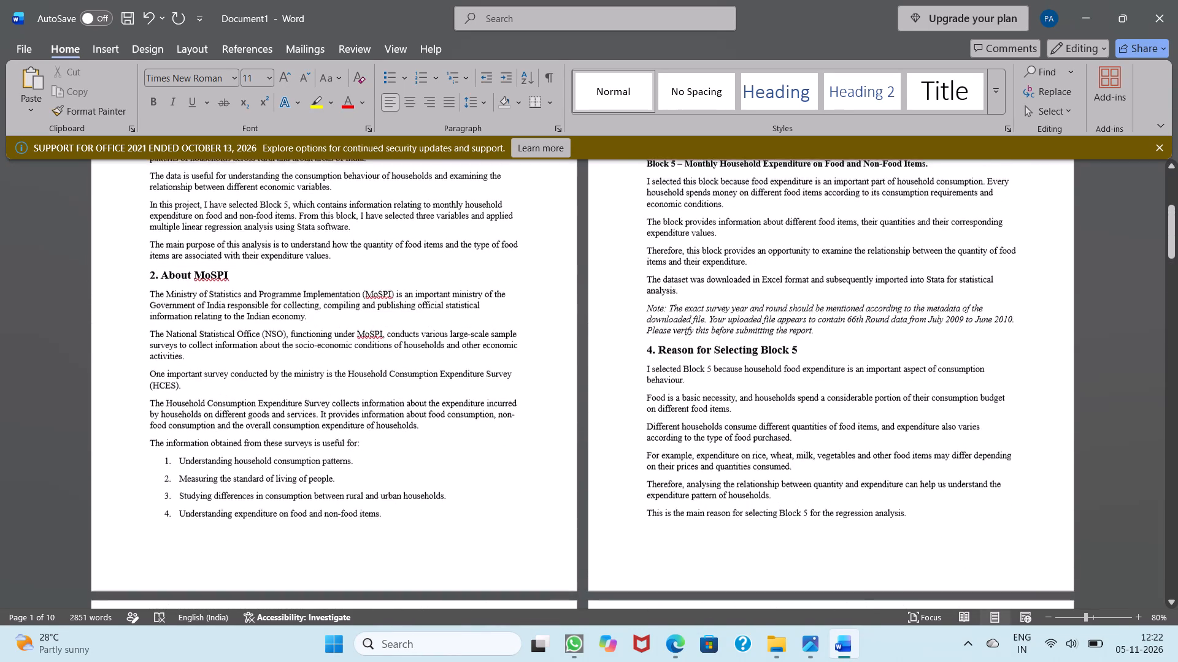
scroll(815, 199, "up", 2)
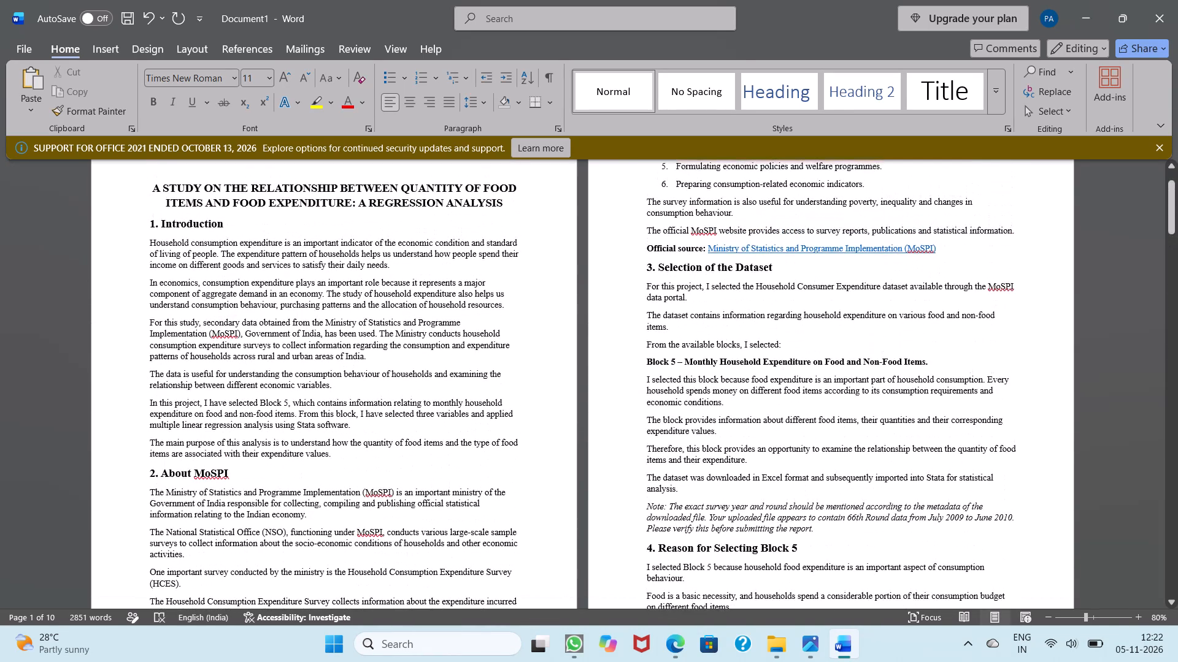
left_click(507, 207)
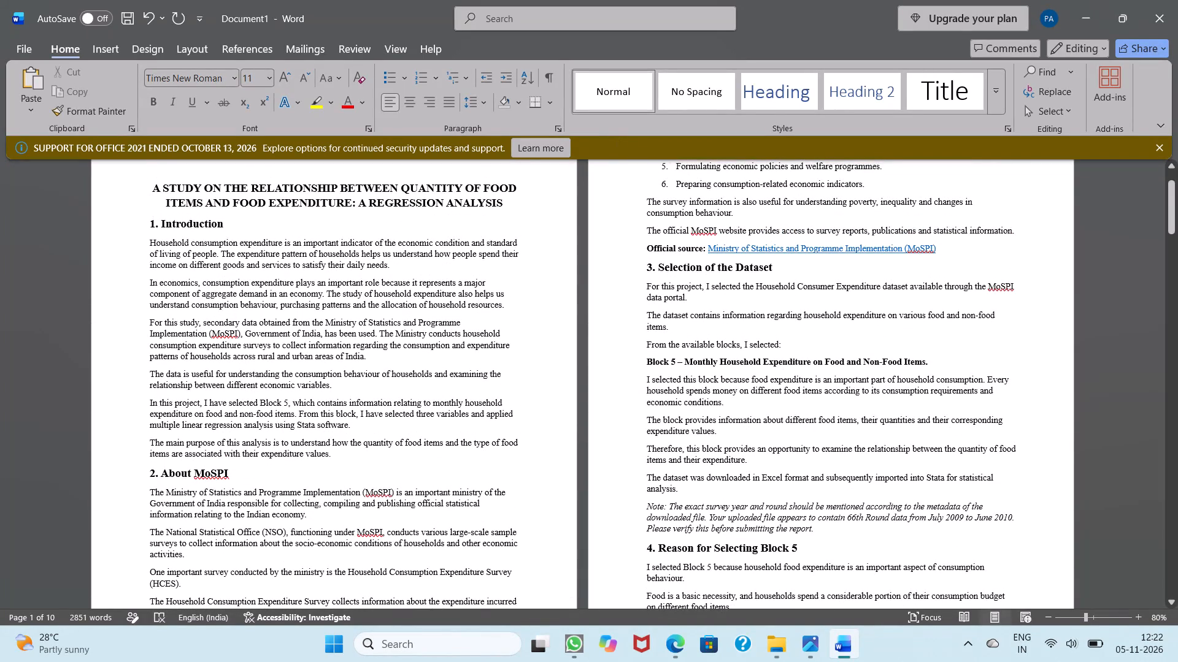
key("Return")
key("Return")
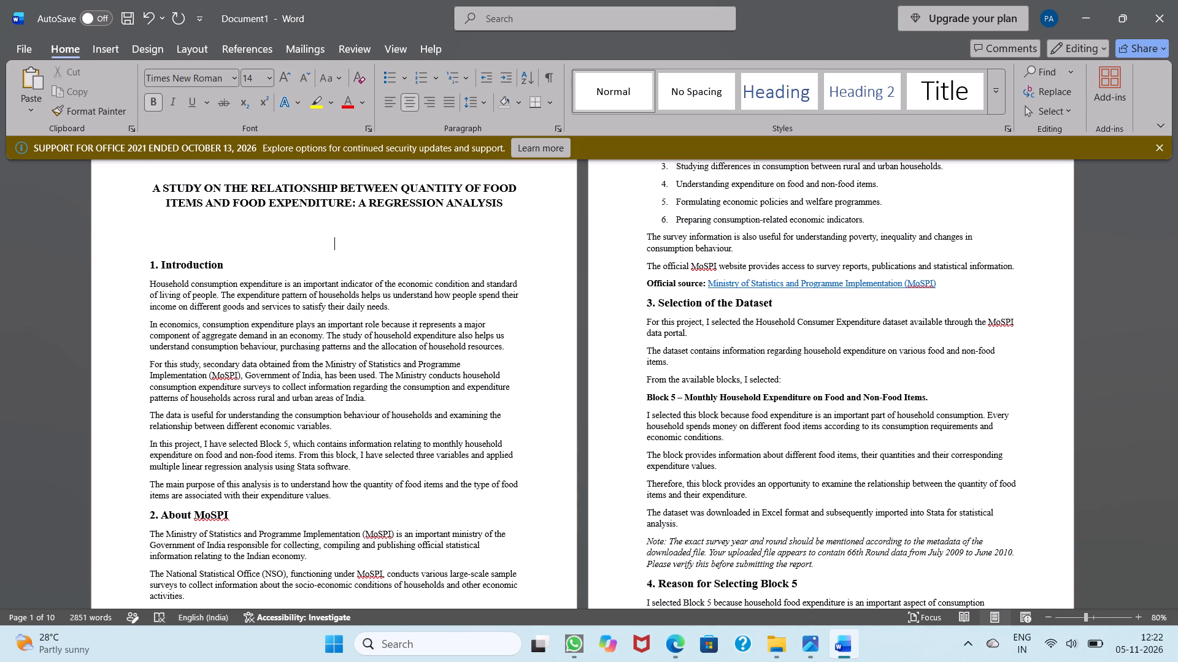
Insert four blank lines before the "16. References" heading to push it onto the next page.
scroll(518, 261, "down", 7)
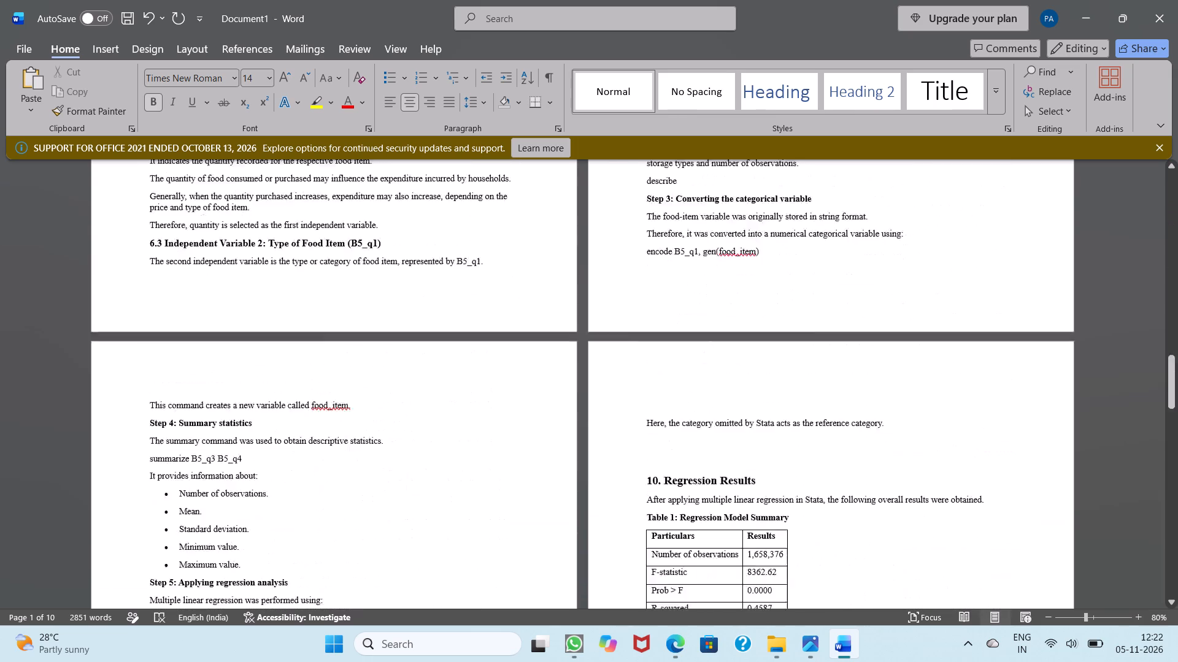
scroll(518, 261, "down", 7)
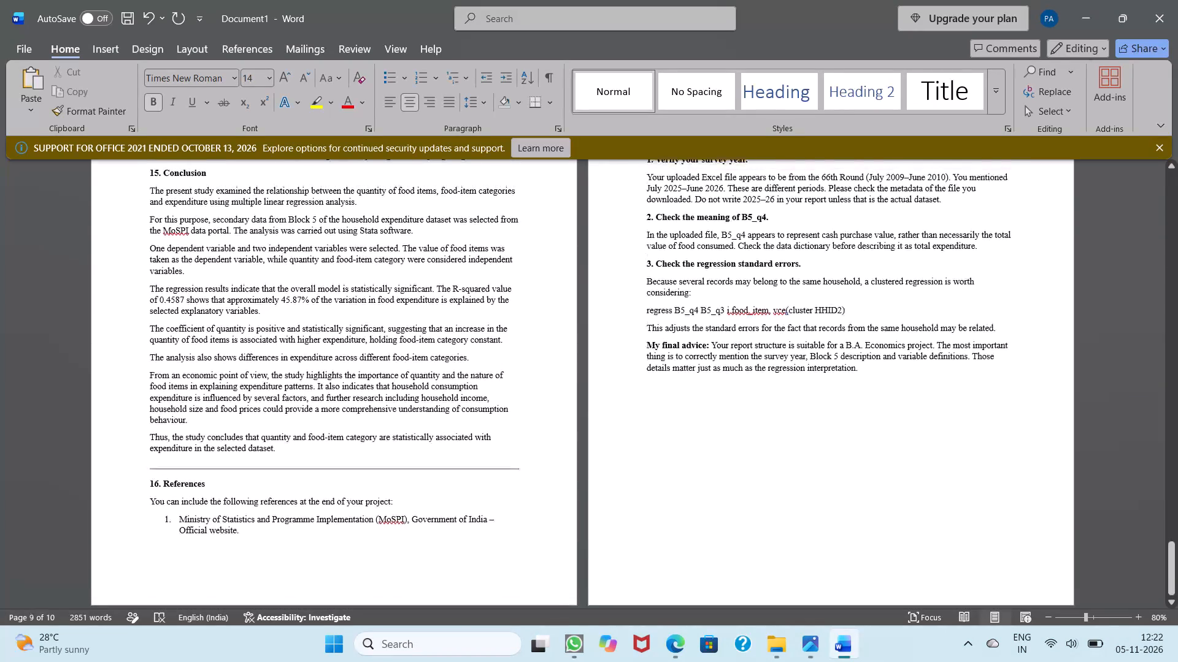
scroll(518, 261, "right", 1)
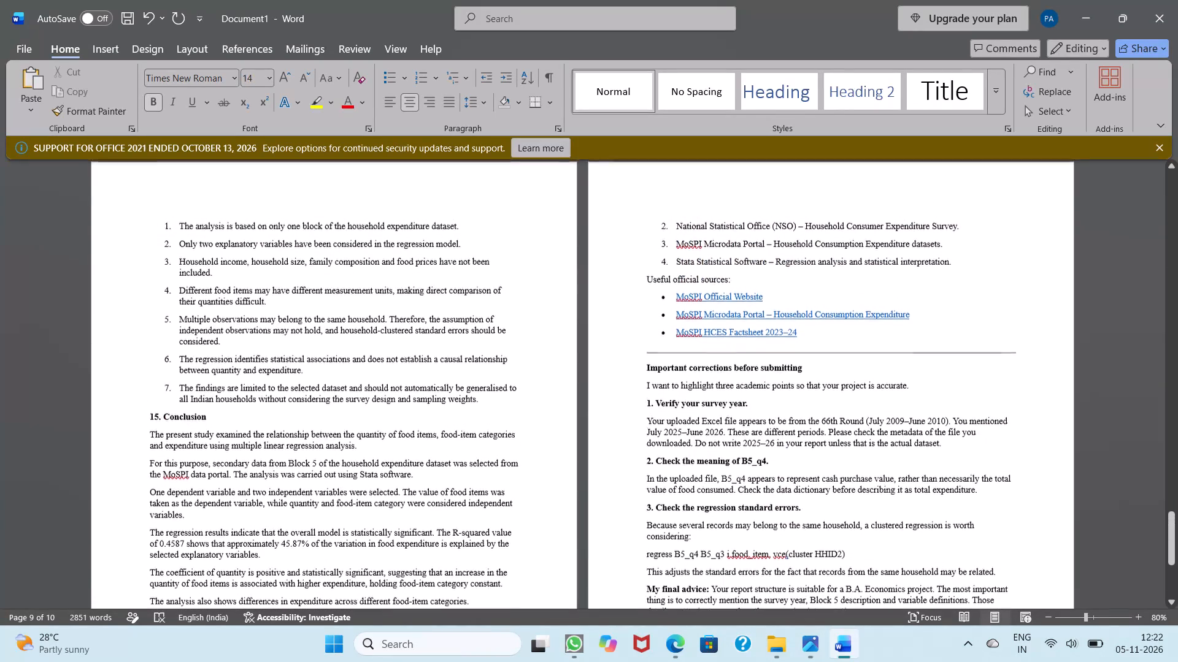
scroll(518, 261, "right", 2)
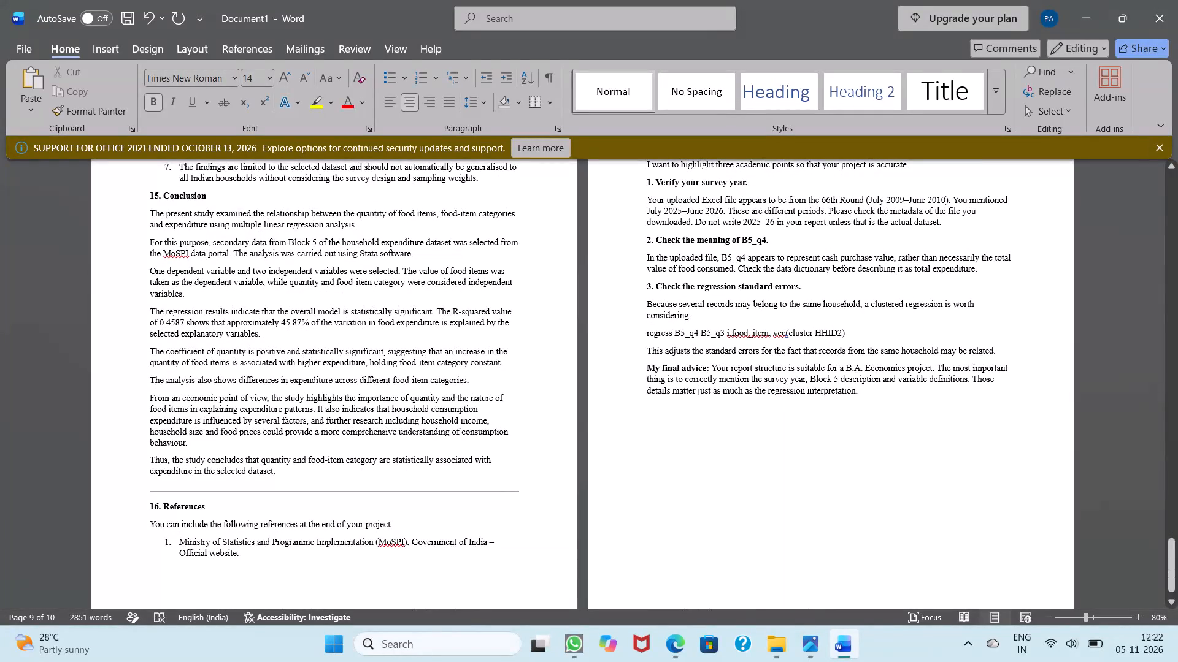
left_click(148, 509)
key("Return")
key("Return")
key("Return")
key("Return")
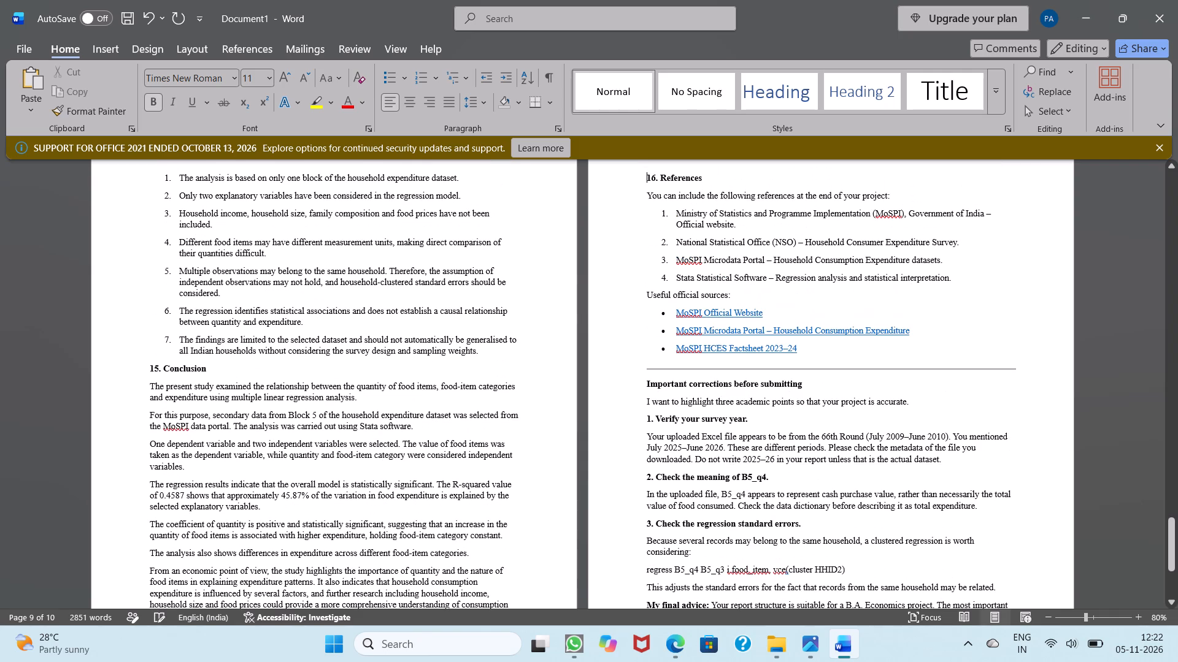
Set the font size of the "15. Conclusion" heading to 14.
scroll(148, 509, "up", 1)
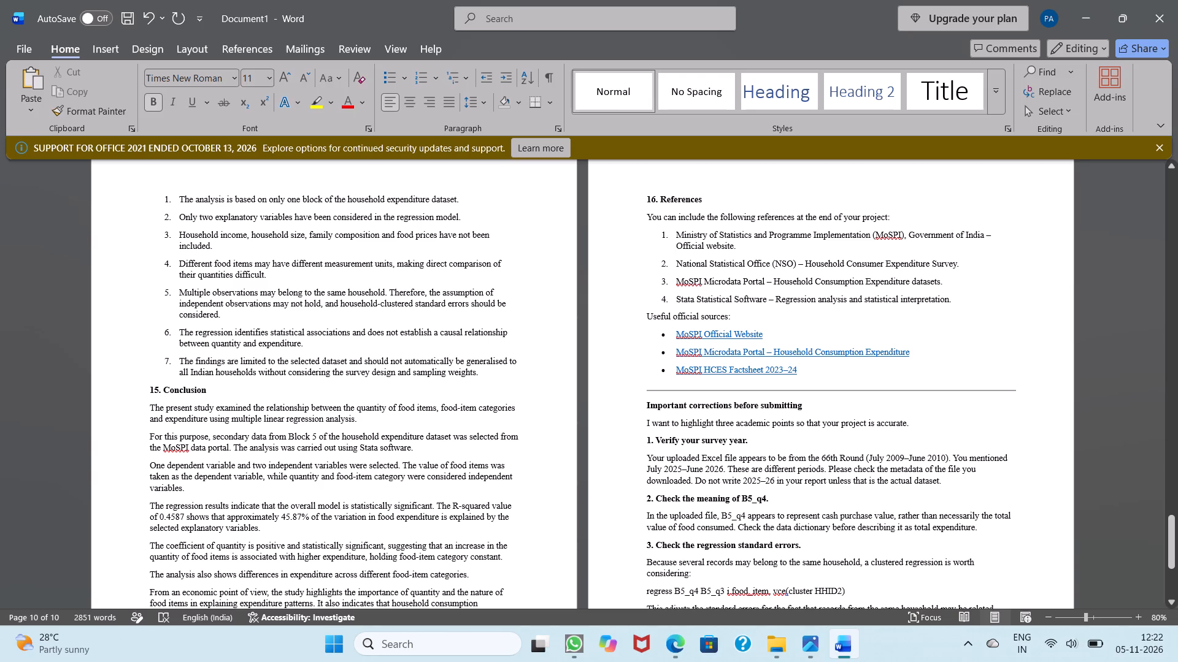
scroll(494, 378, "down", 1)
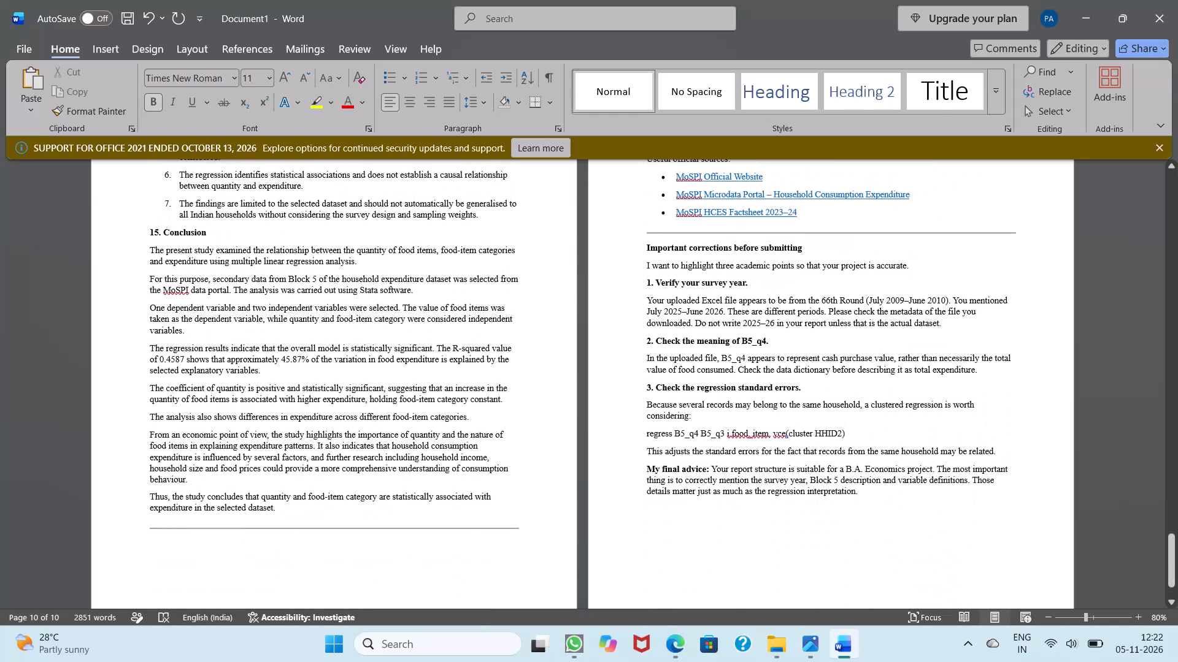
scroll(494, 378, "down", 1)
scroll(391, 421, "up", 3)
scroll(391, 421, "down", 1)
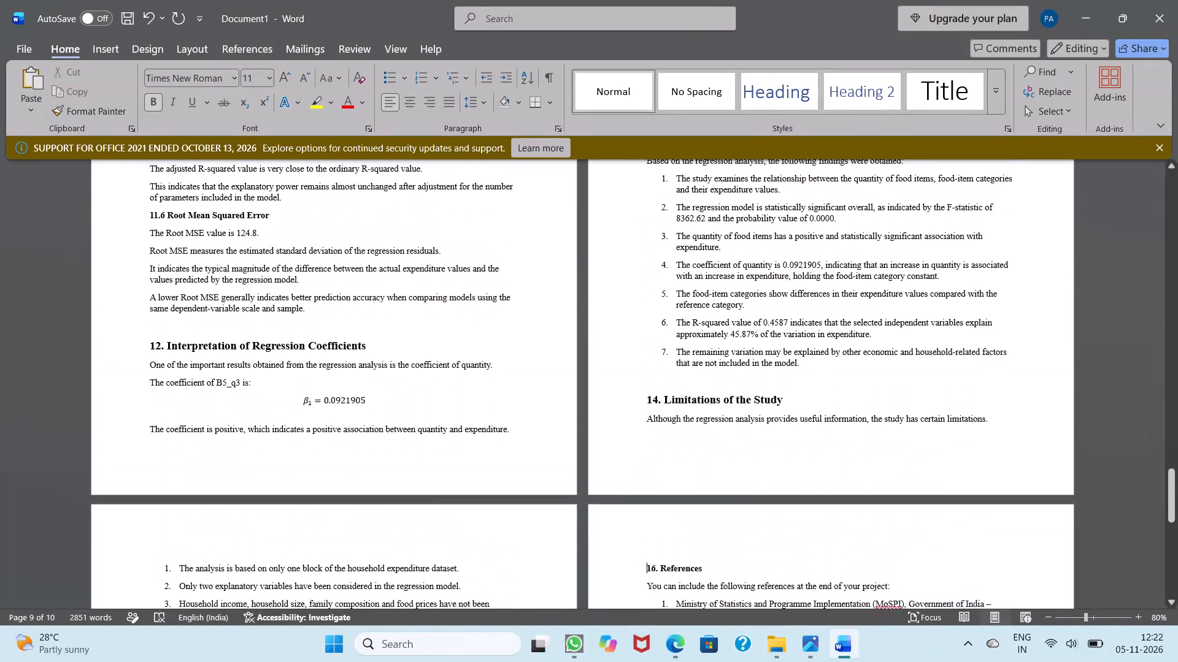
scroll(391, 421, "down", 1)
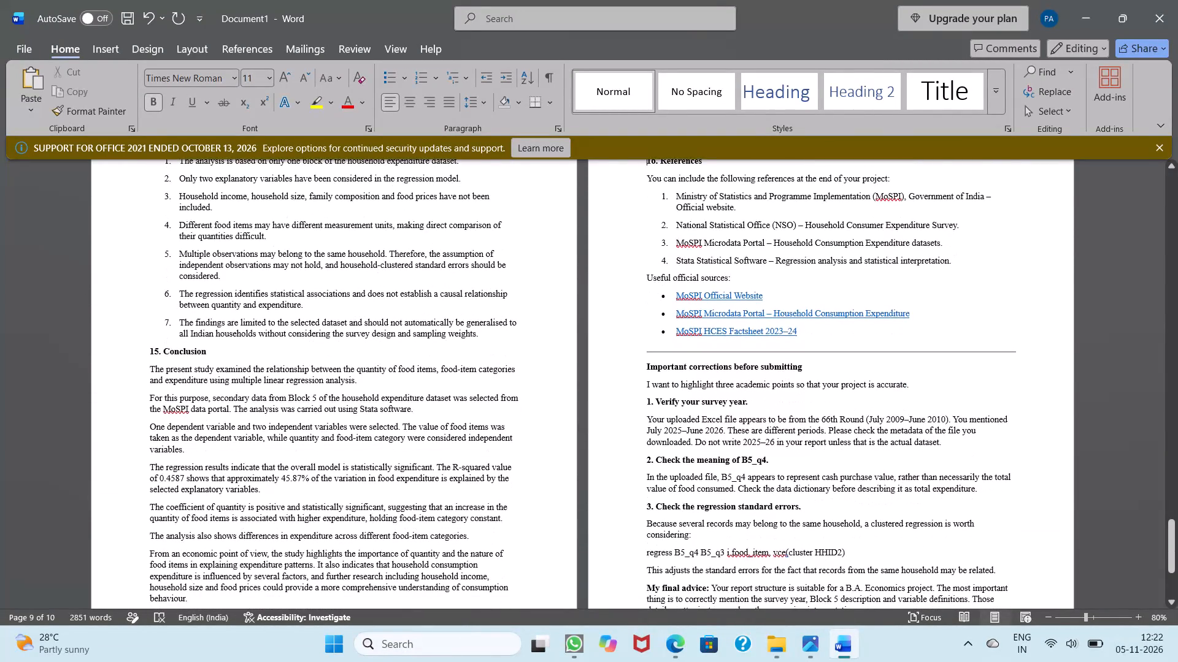
left_click_drag(150, 352, 172, 356)
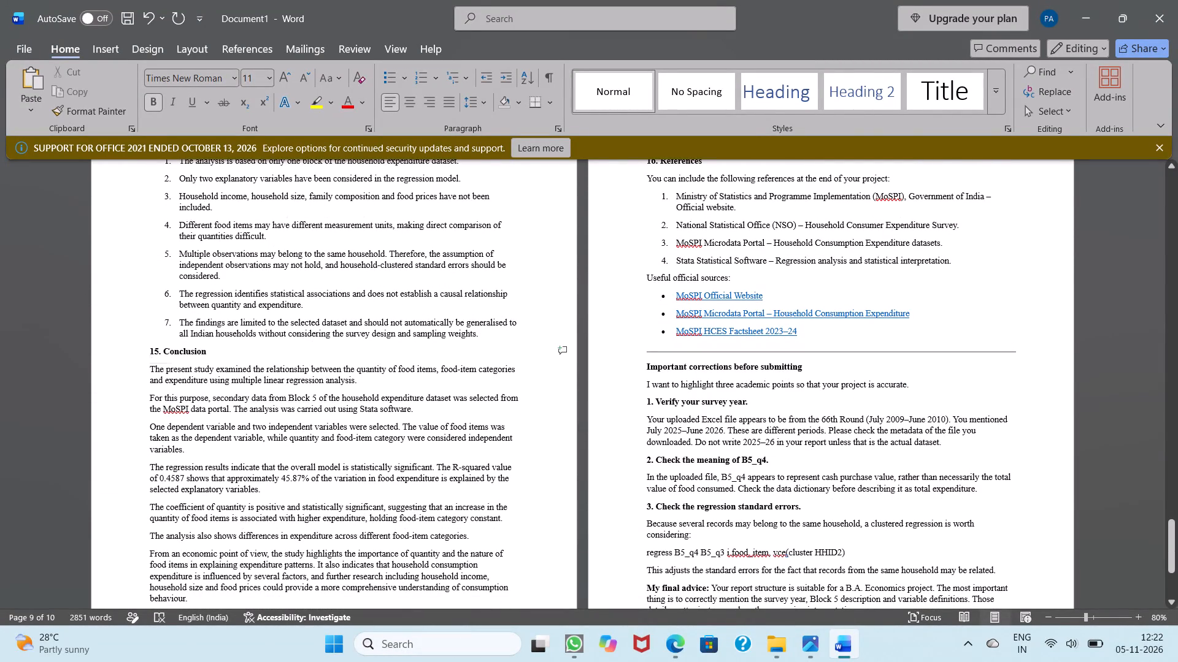
left_click_drag(172, 356, 204, 359)
left_click(322, 318)
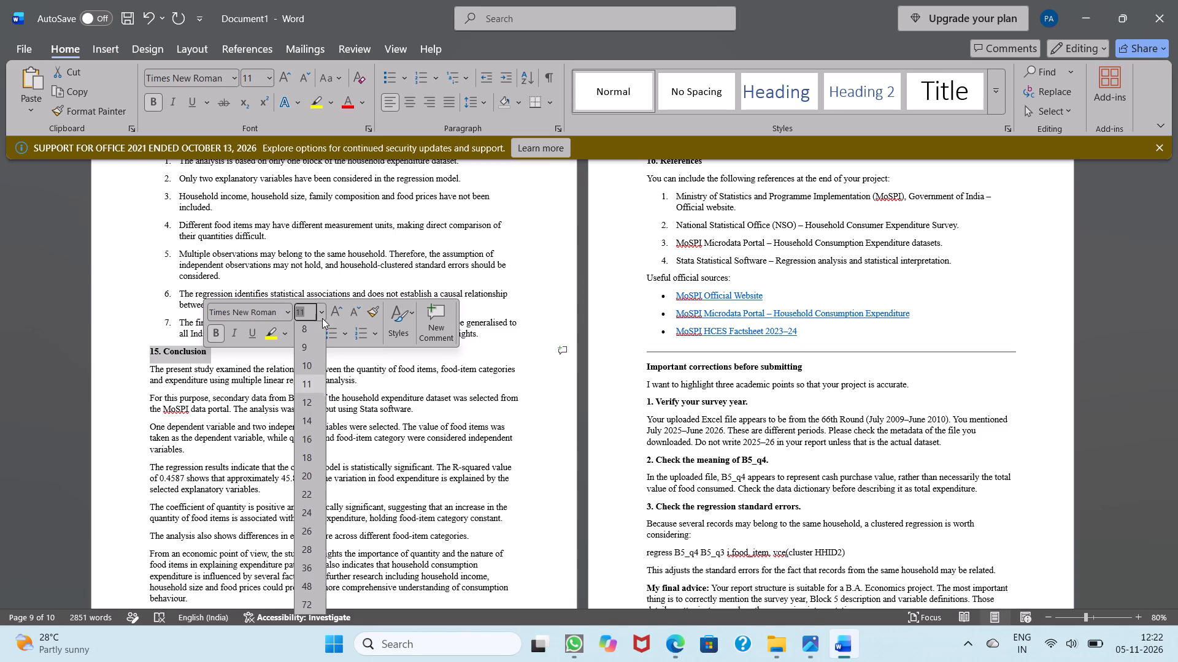
left_click(310, 426)
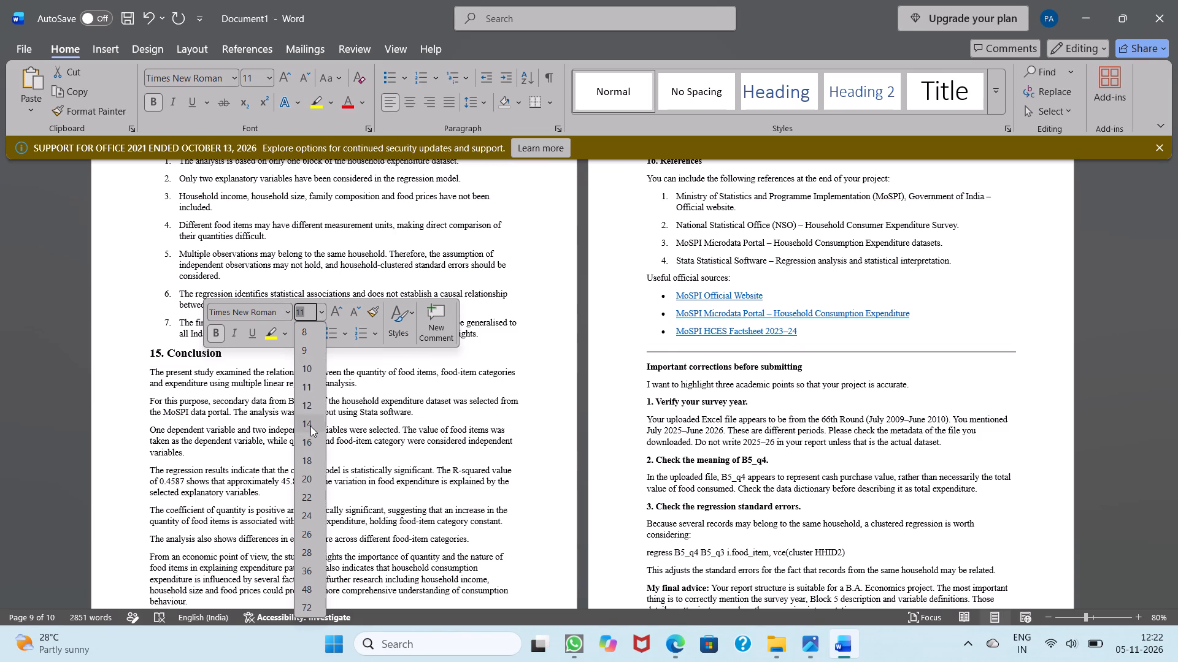
left_click(403, 368)
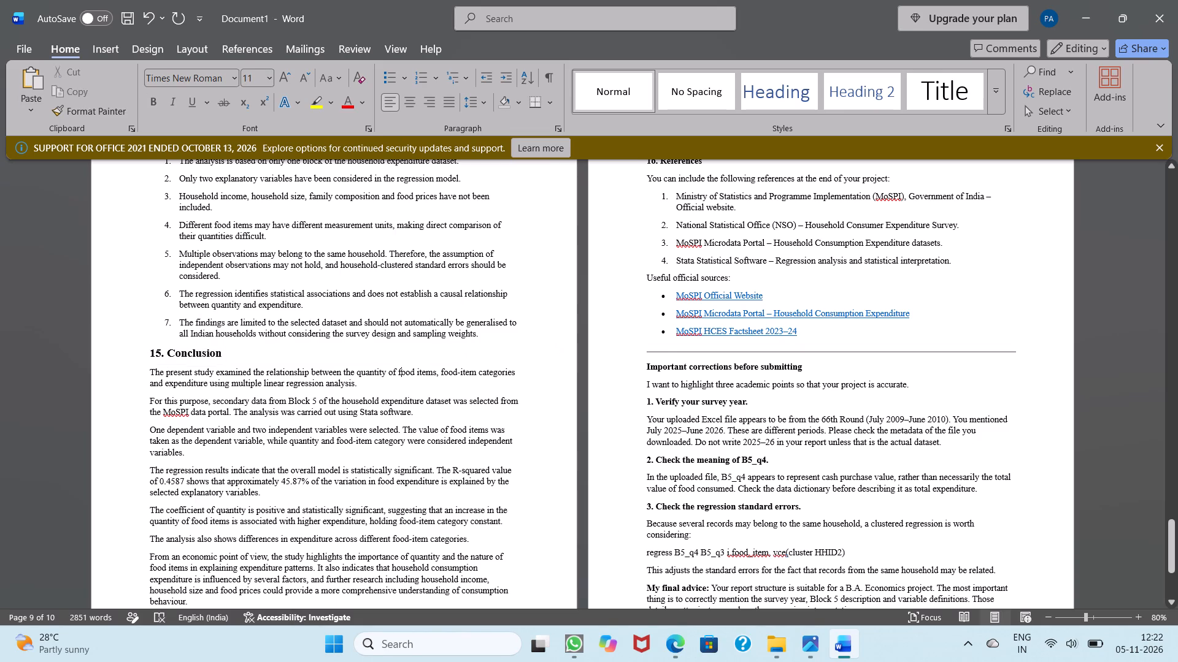
Add an empty line after the seventh limitation, before the "15. Conclusion" heading.
left_click(485, 337)
key("Return")
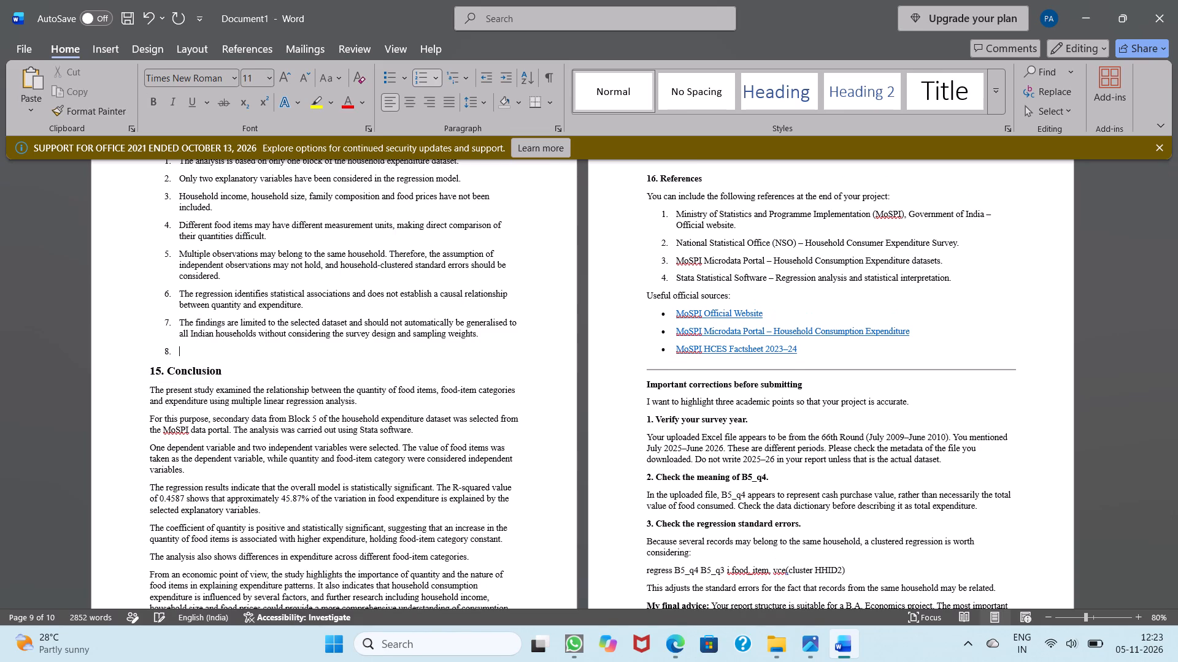
Justify all the text from the "1. Introduction" heading to the end of the document.
scroll(485, 337, "down", 2)
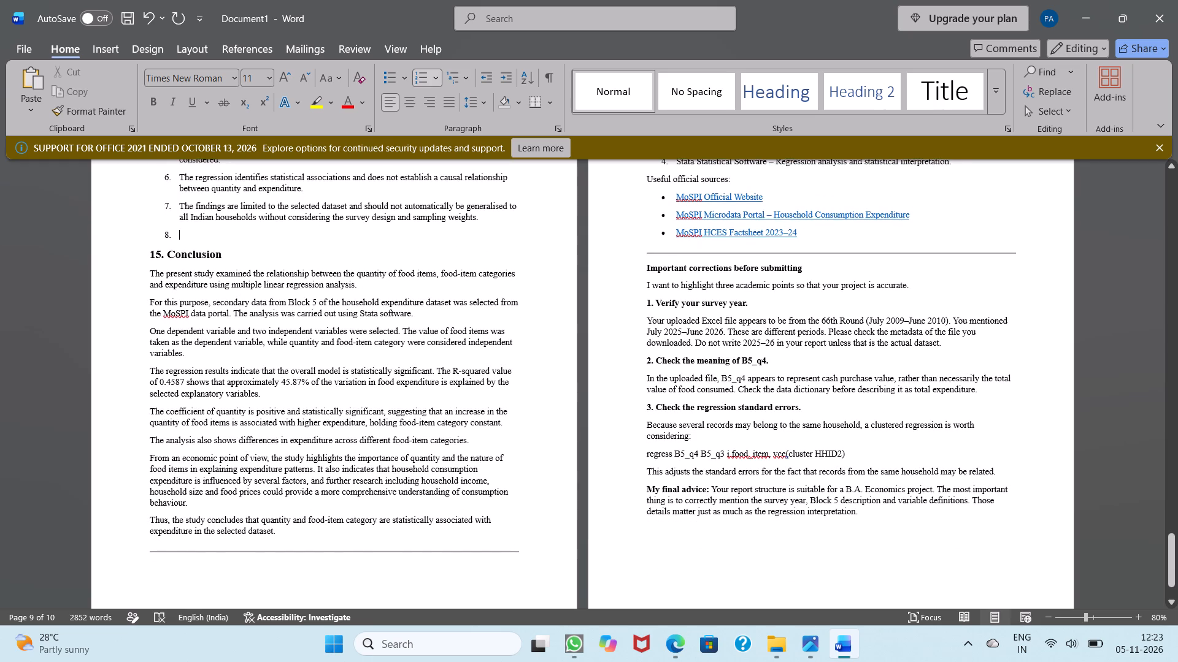
scroll(485, 337, "up", 20)
scroll(485, 337, "up", 20)
scroll(485, 337, "up", 20)
scroll(485, 337, "up", 10)
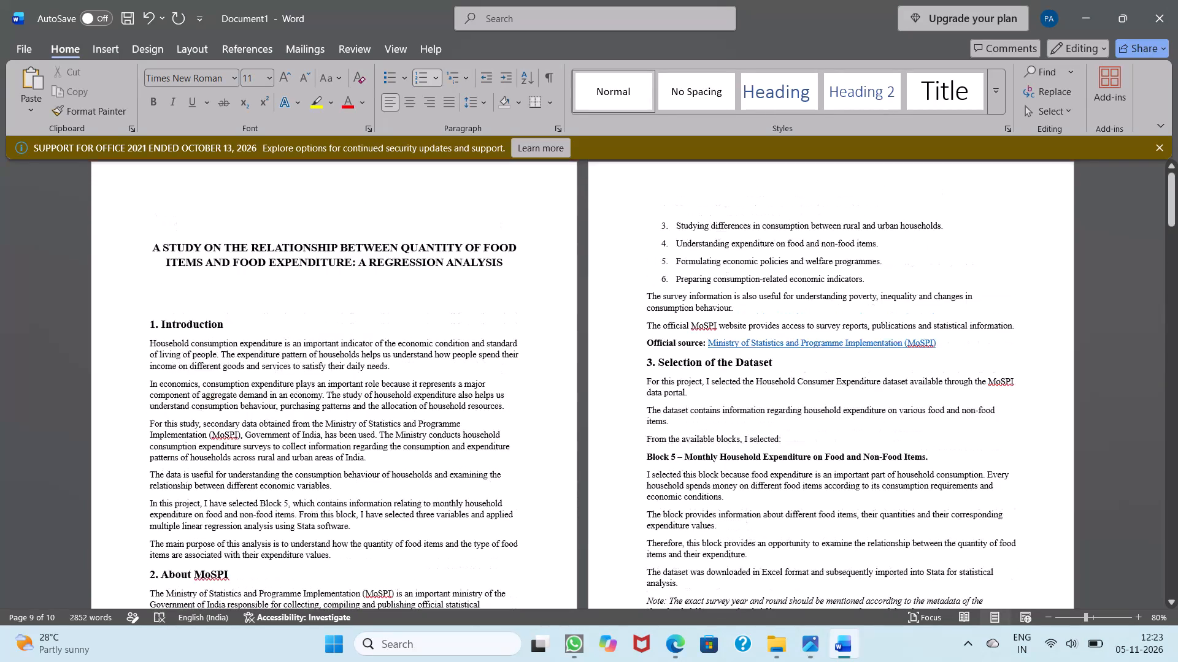
scroll(485, 337, "up", 6)
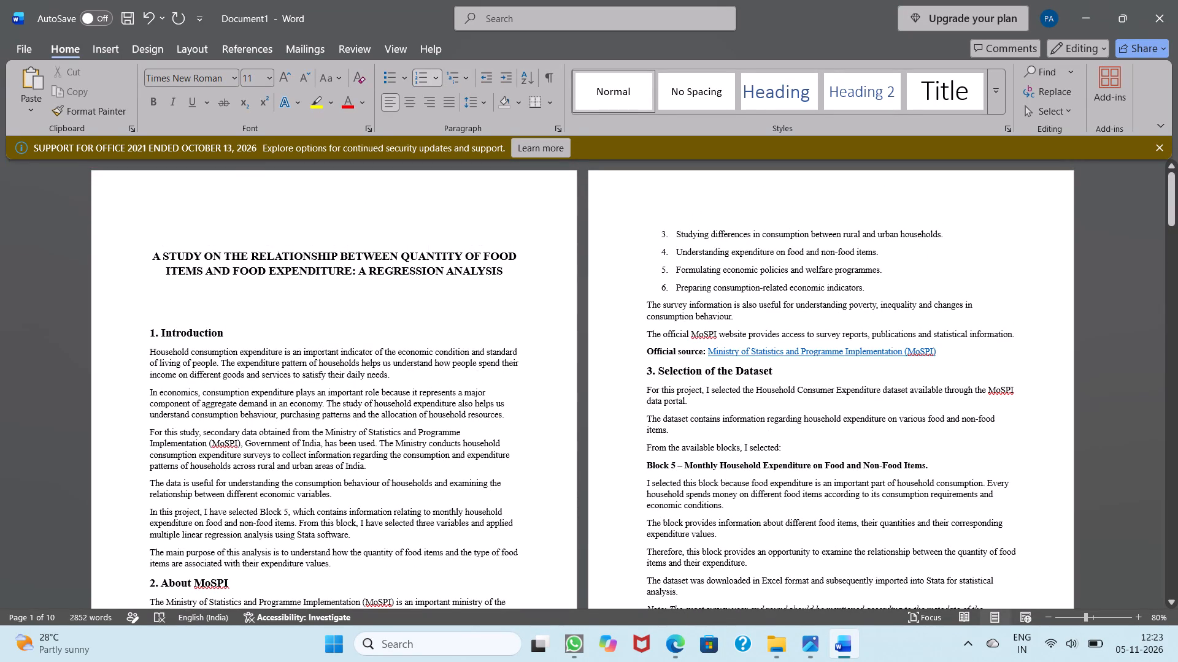
left_click_drag(147, 331, 390, 624)
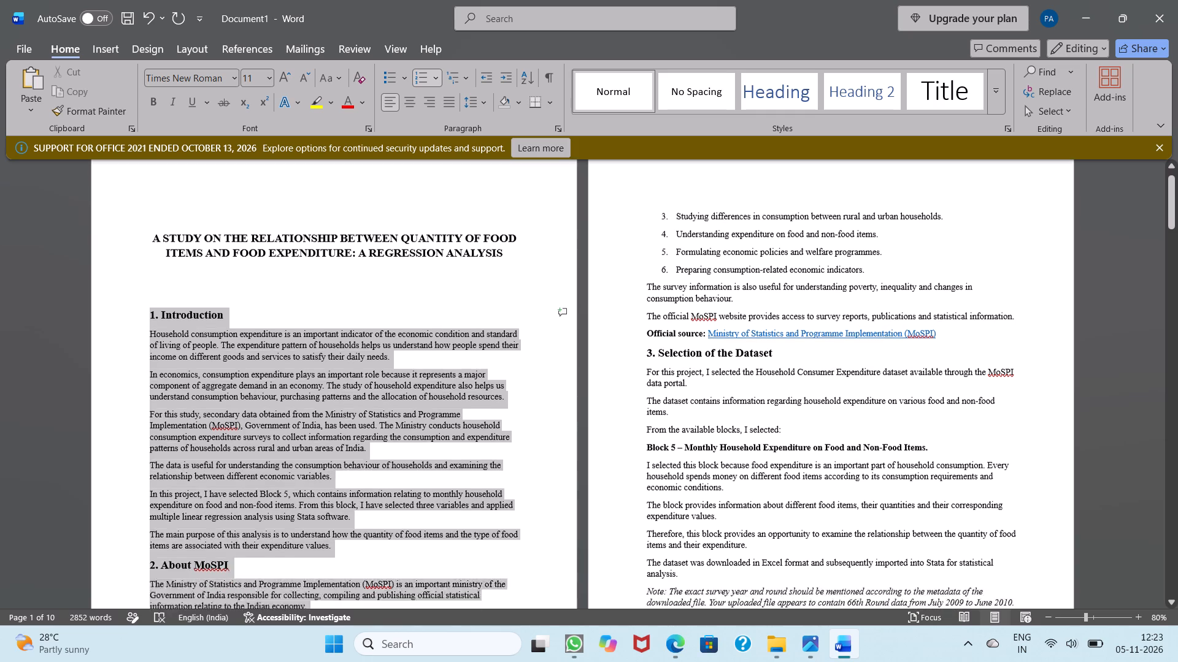
left_click_drag(390, 624, 390, 661)
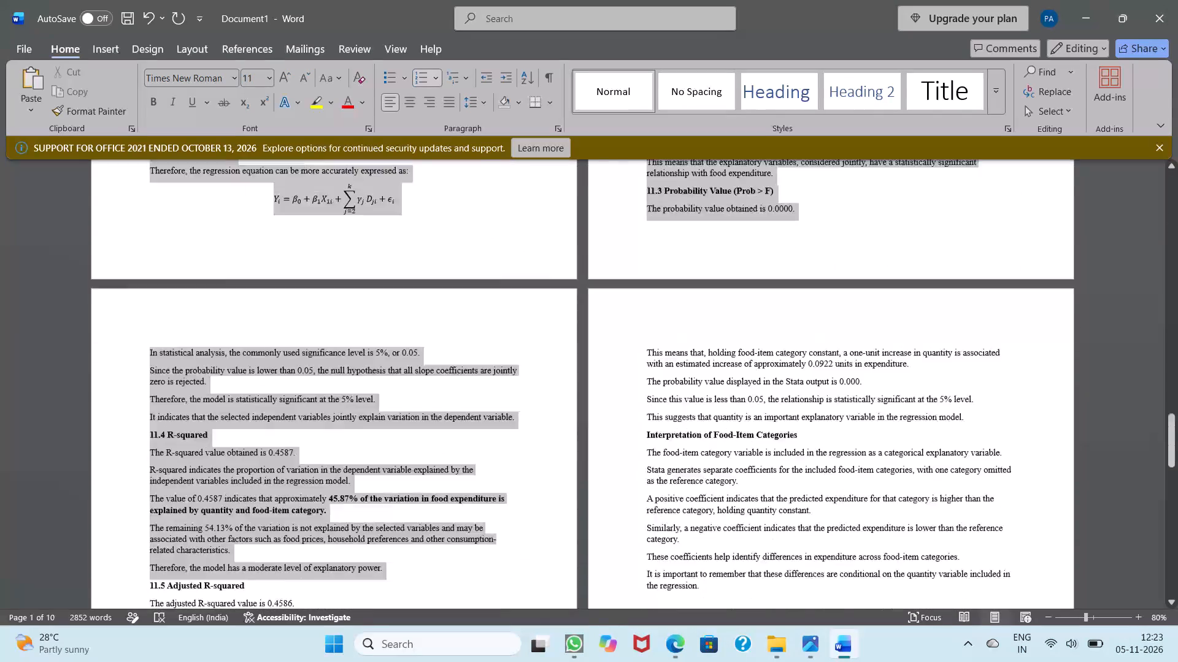
left_click_drag(390, 661, 390, 661)
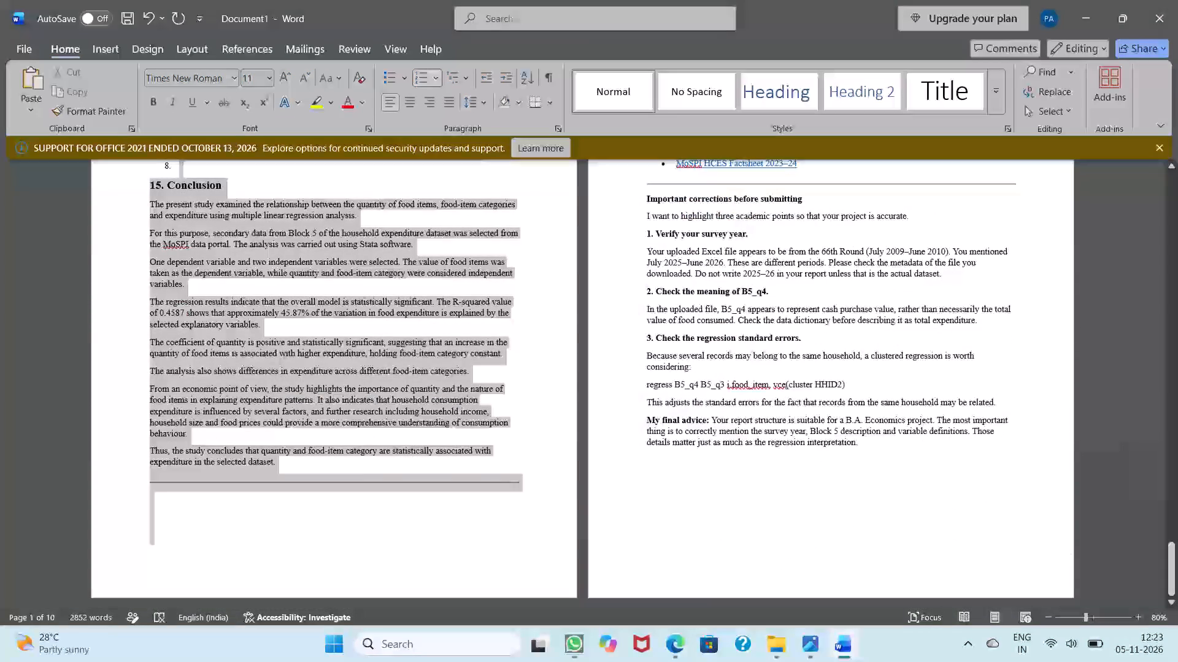
left_click_drag(390, 661, 673, 479)
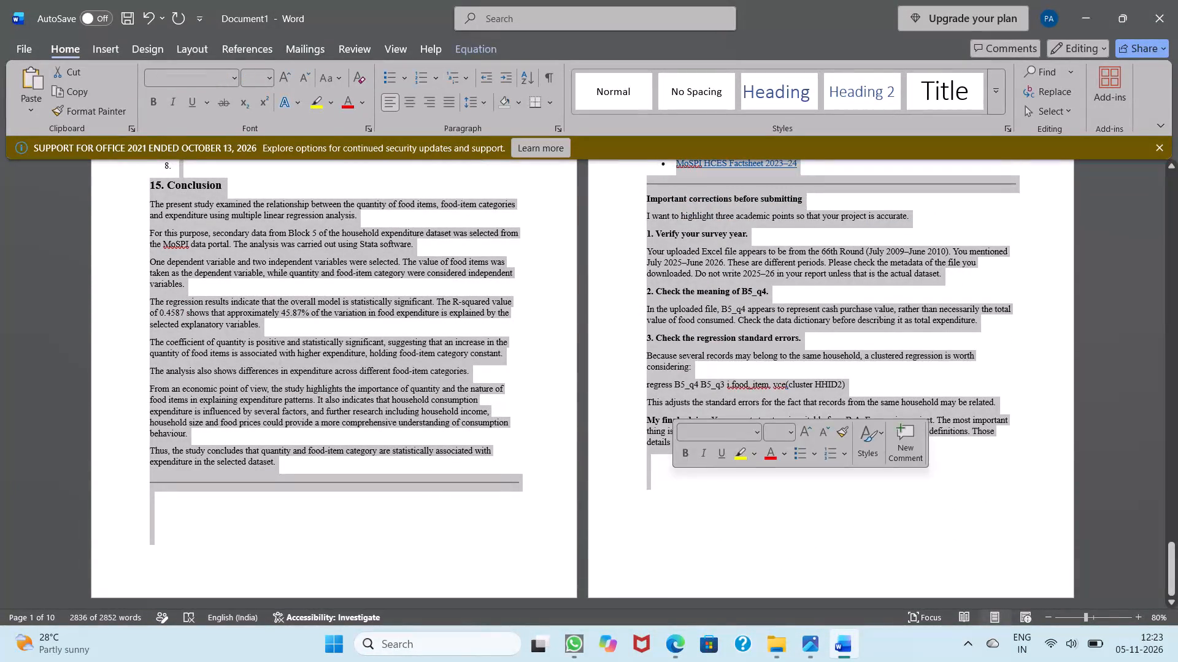
left_click(451, 105)
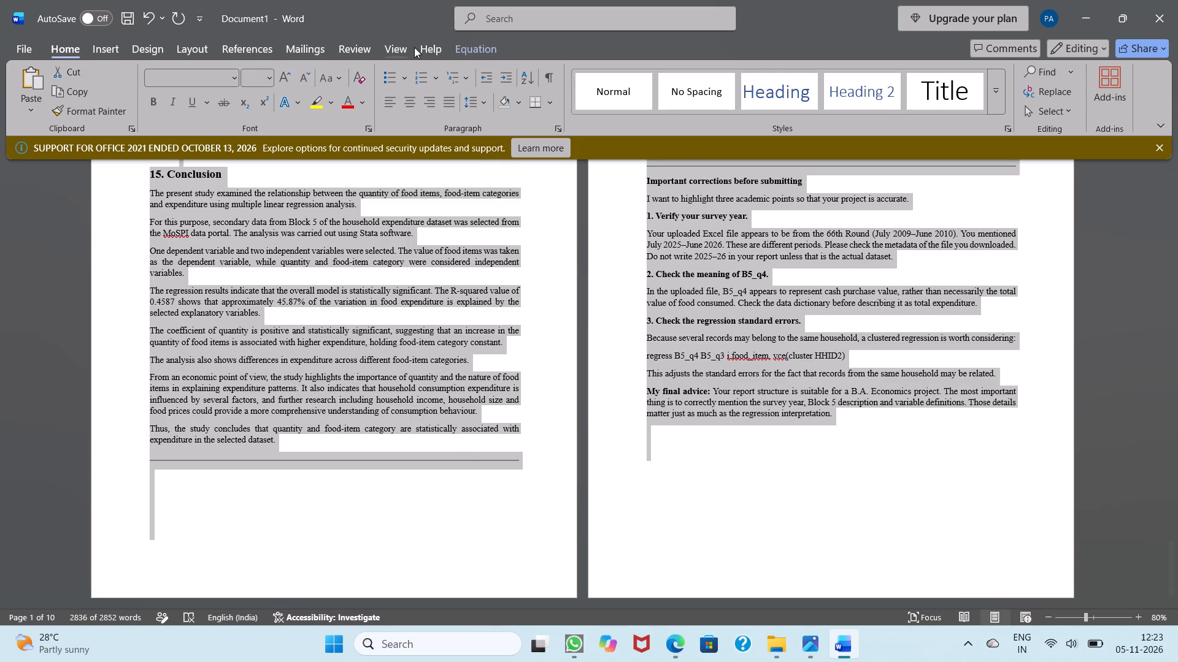
left_click(445, 108)
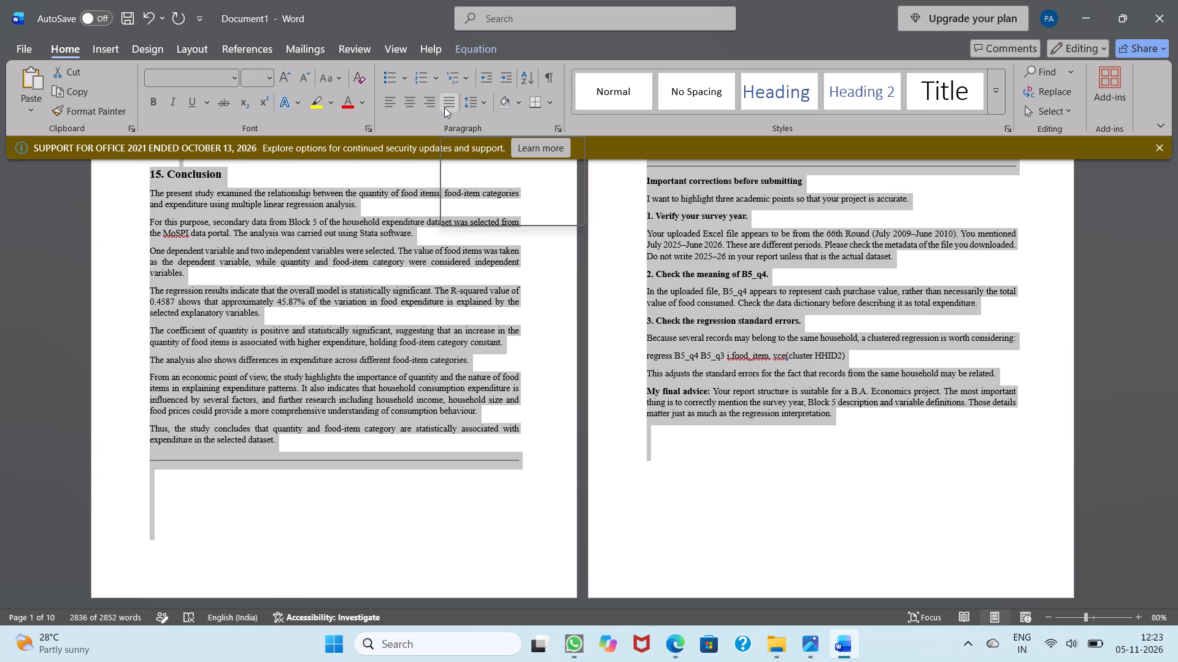
left_click(617, 438)
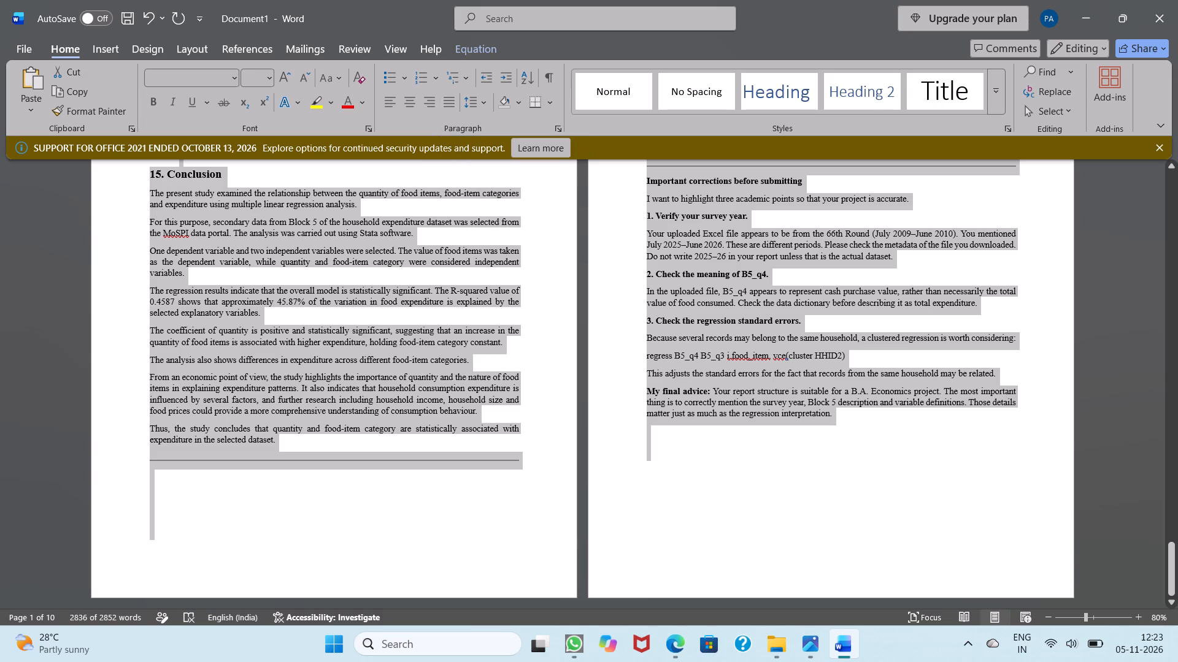
Insert a blank line between the food_item variable sentence and the "7. Research Hypotheses" heading.
scroll(617, 438, "up", 10)
scroll(617, 438, "up", 20)
scroll(617, 438, "up", 4)
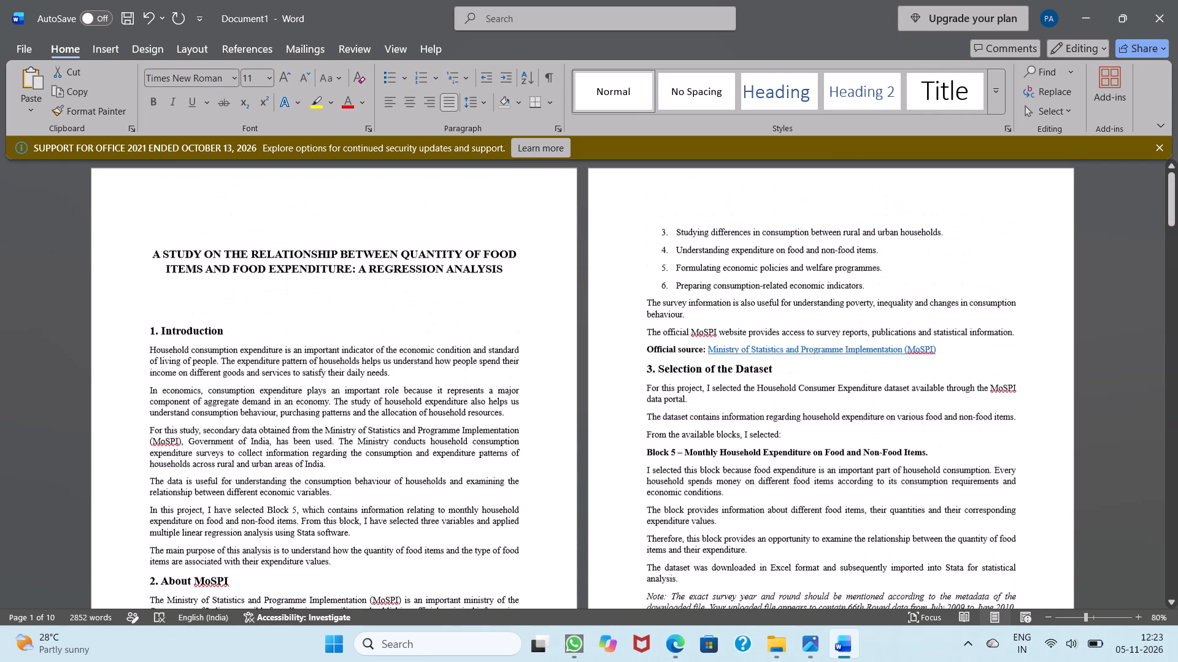
scroll(617, 438, "up", 3)
scroll(617, 438, "right", 1)
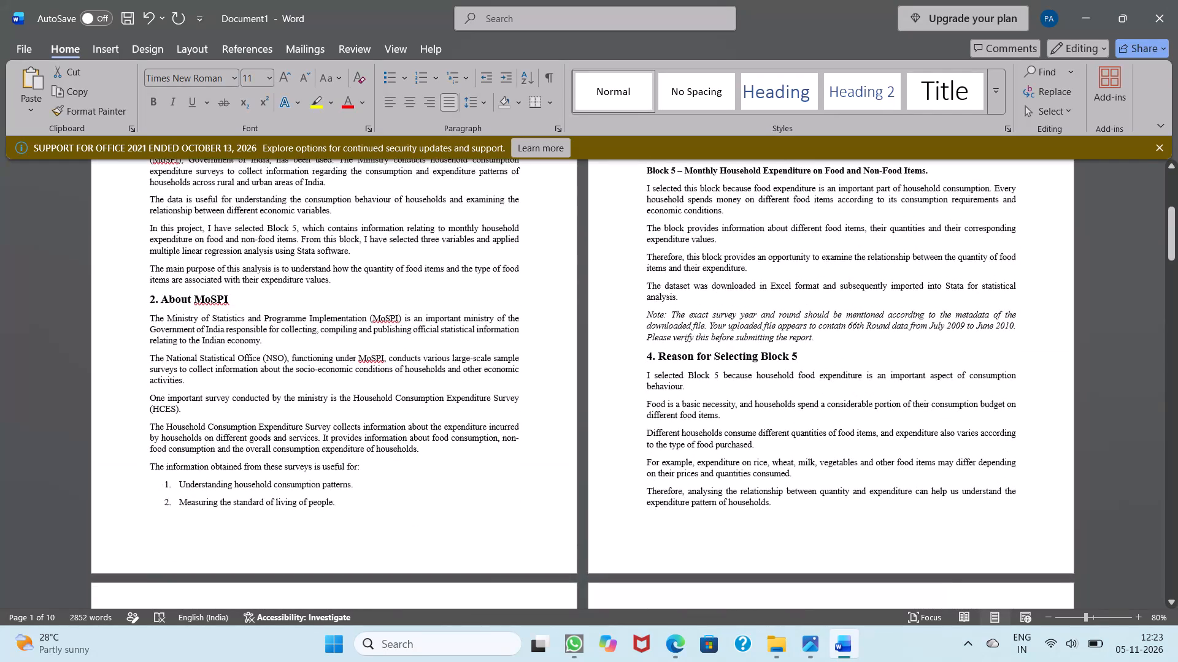
scroll(617, 438, "right", 4)
scroll(617, 438, "down", 1)
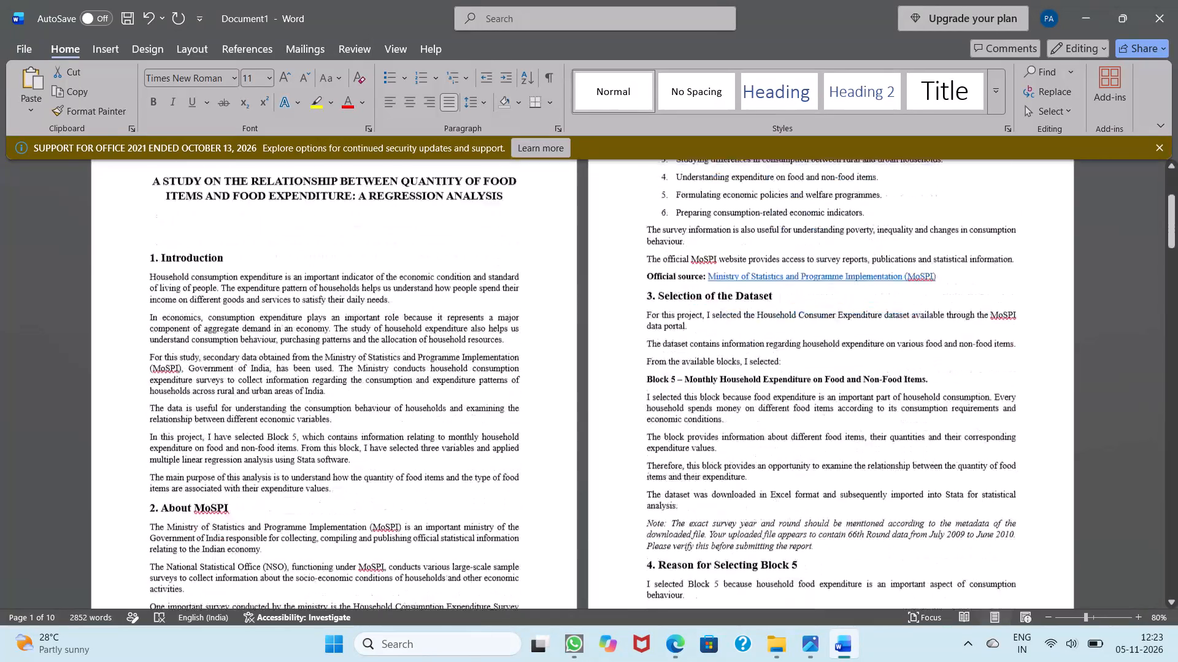
scroll(617, 438, "down", 3)
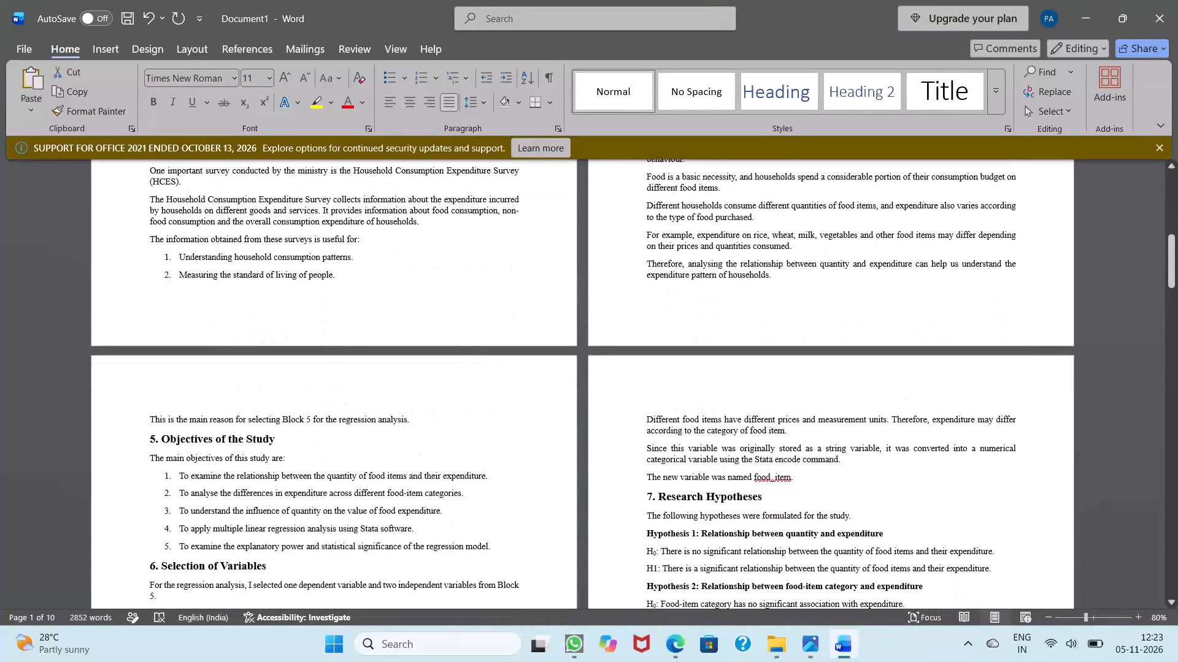
scroll(617, 438, "down", 5)
scroll(617, 438, "up", 1)
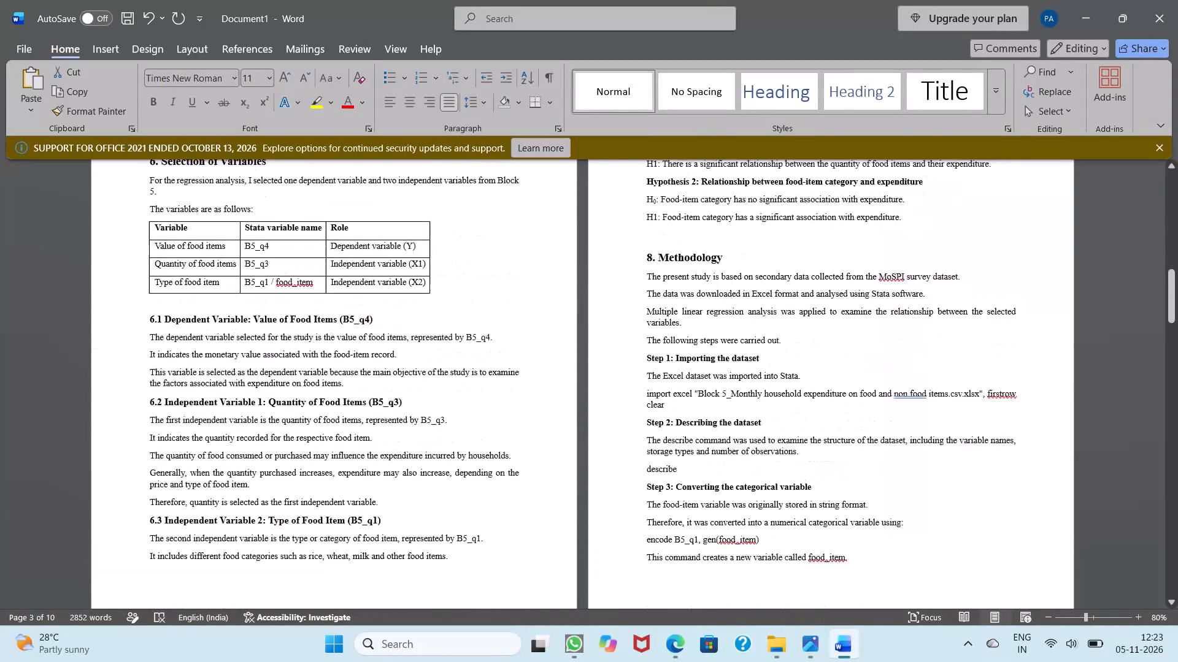
scroll(617, 438, "up", 1)
left_click(802, 310)
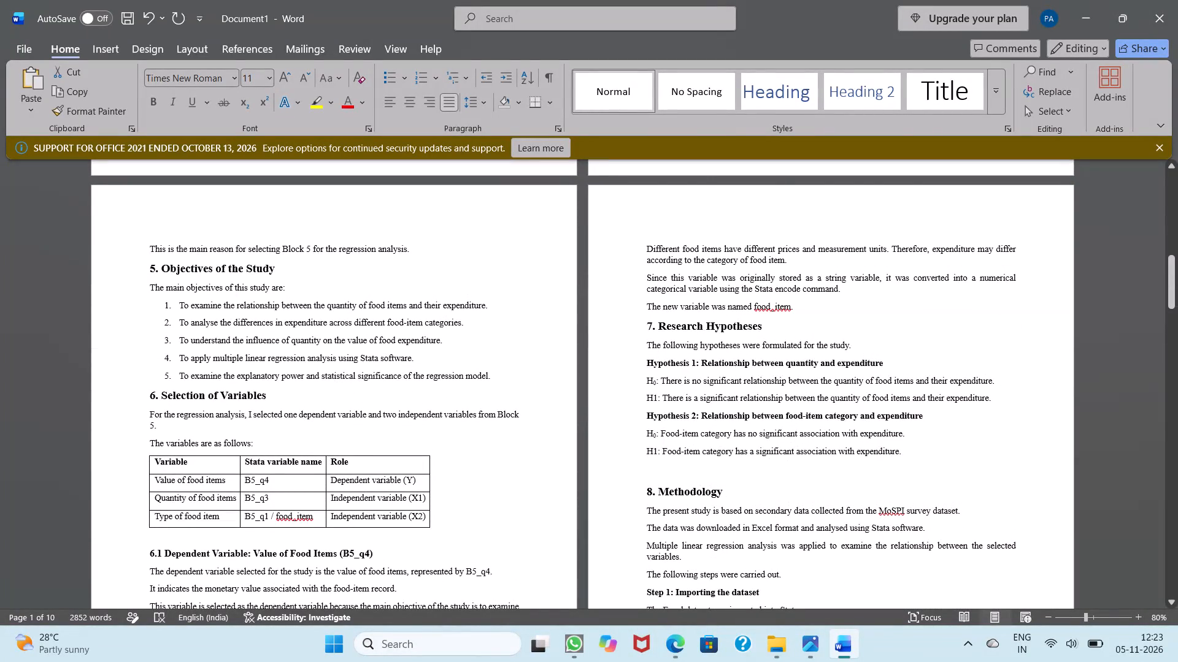
key("Return")
Add an empty line after the fifth study objective, before the "6. Selection of Variables" heading.
scroll(802, 310, "down", 1)
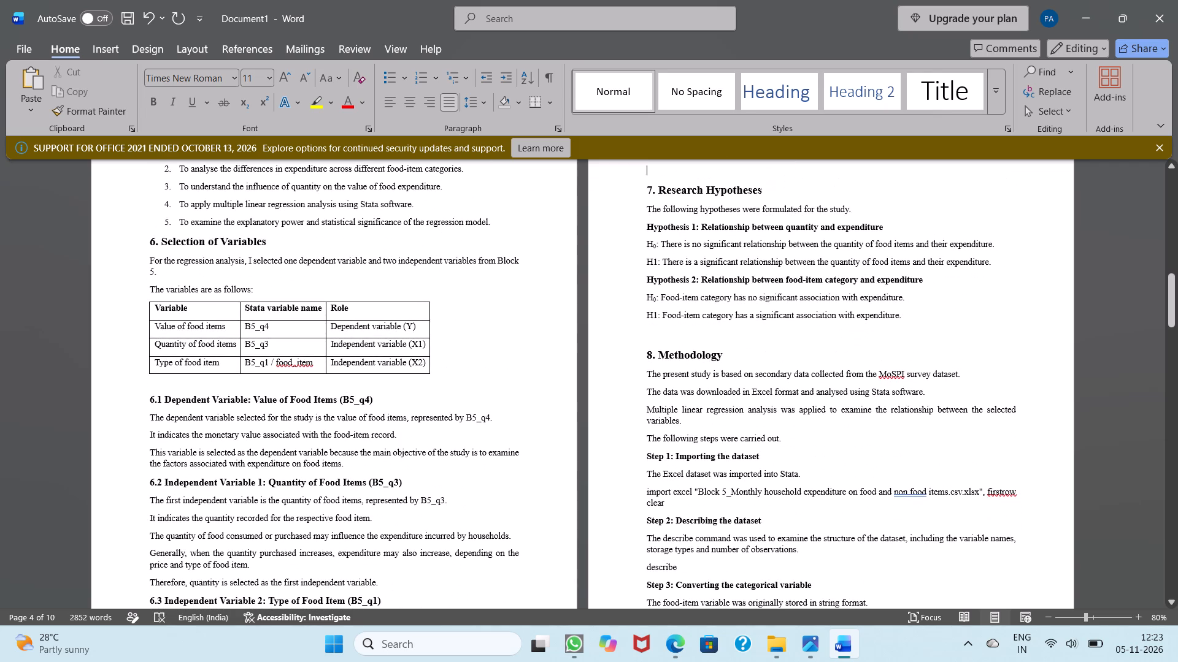
left_click(501, 227)
key("Return")
scroll(501, 227, "right", 1)
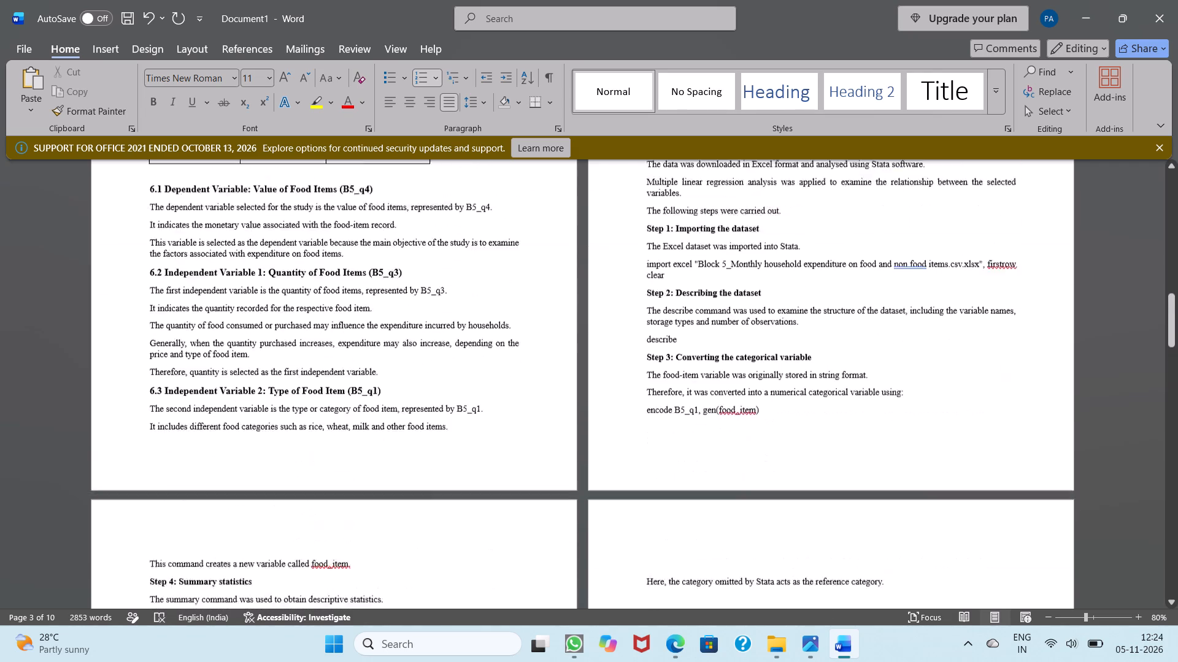
Insert a blank line after the sentence on the main reason for selecting Block 5, before the "5. Objectives of the Study" heading.
scroll(501, 227, "up", 4)
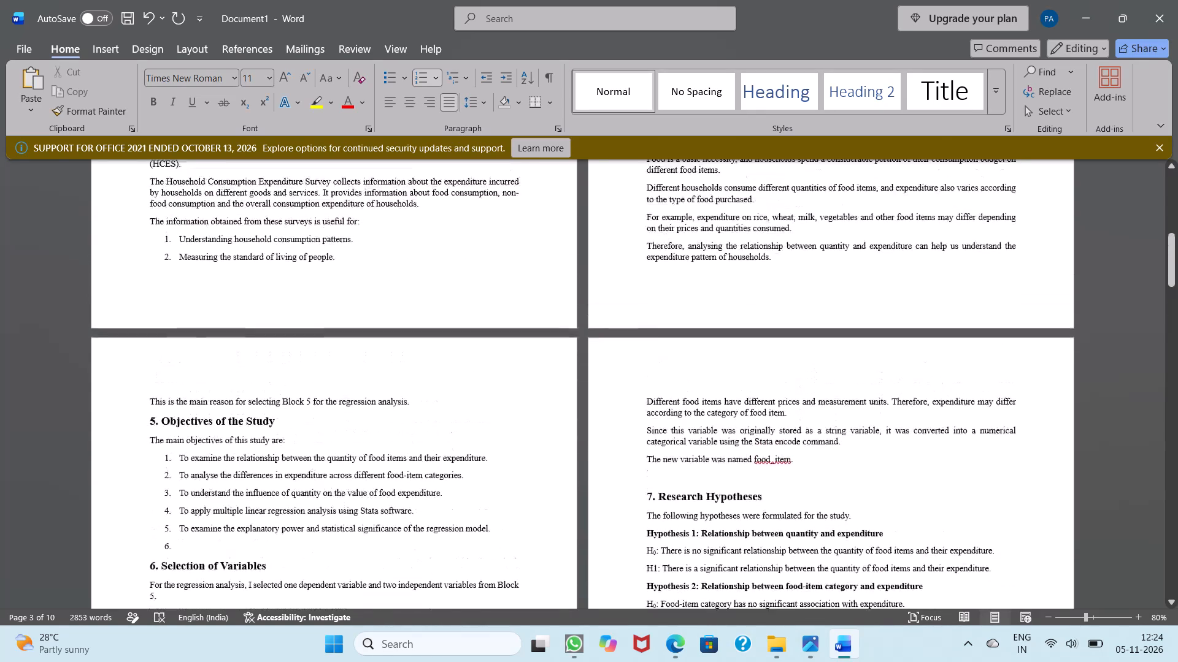
scroll(501, 227, "up", 1)
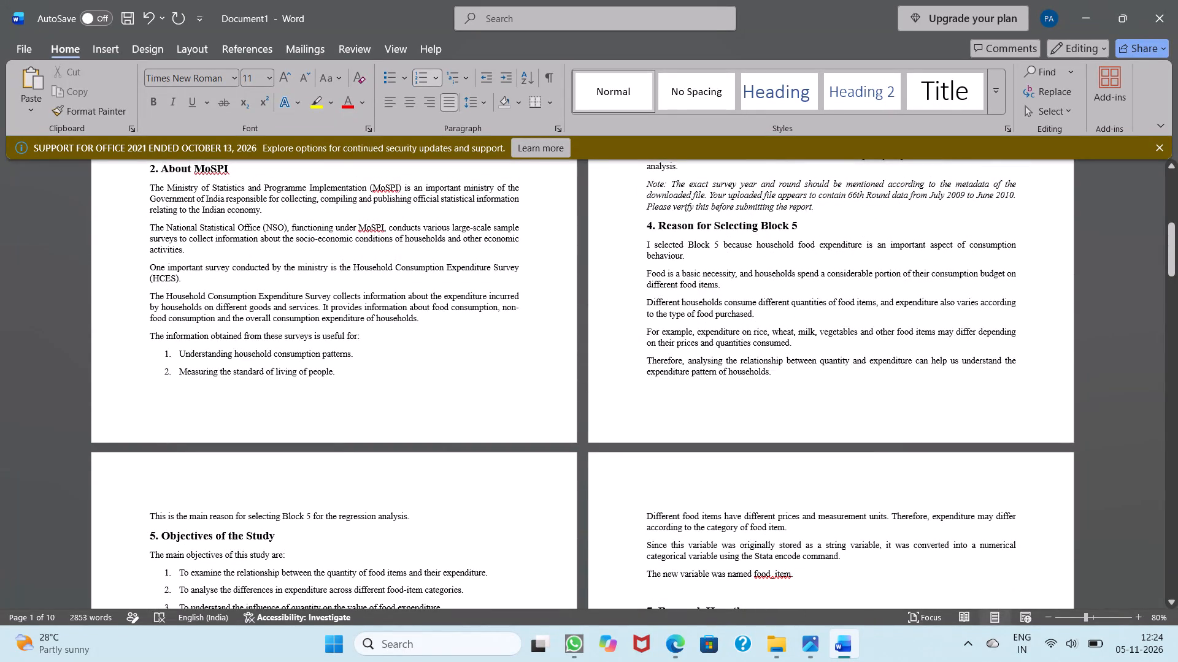
left_click(419, 512)
key("Return")
Insert a blank line after the italic survey-year note, before the "4. Reason for Selecting Block 5" heading.
scroll(419, 512, "up", 1)
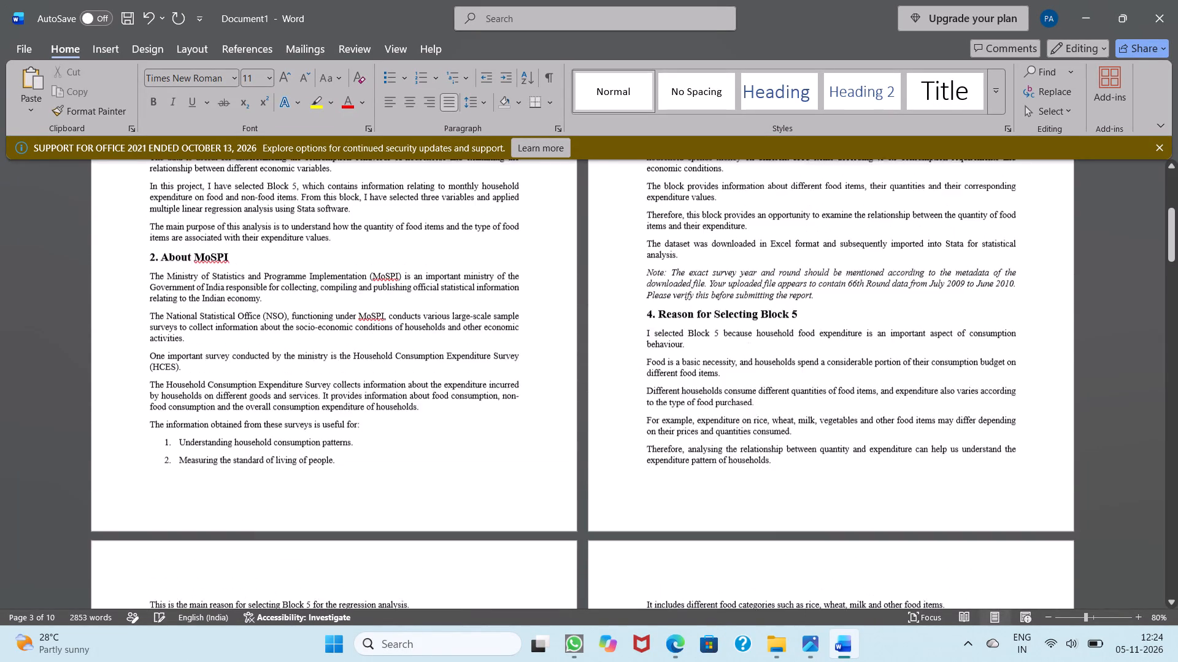
scroll(419, 512, "up", 1)
left_click(841, 340)
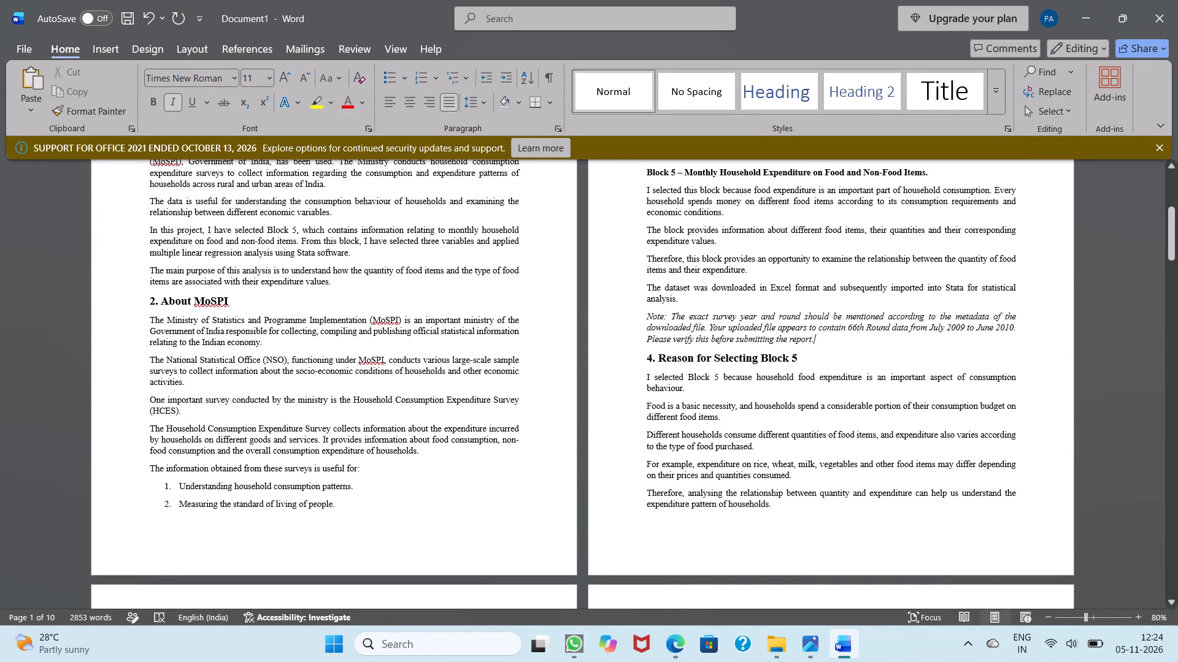
key("Return")
Insert a blank line before the "2. About MoSPI" heading and another before the "3. Selection of the Dataset" heading.
scroll(841, 340, "up", 1)
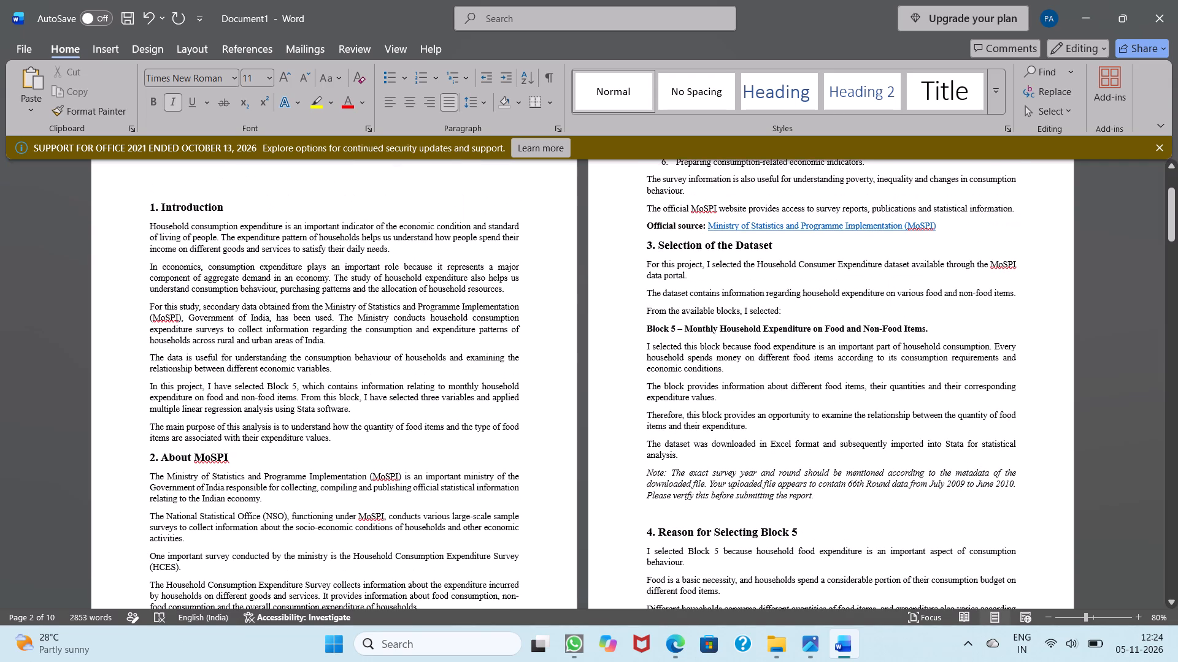
left_click(343, 442)
key("Return")
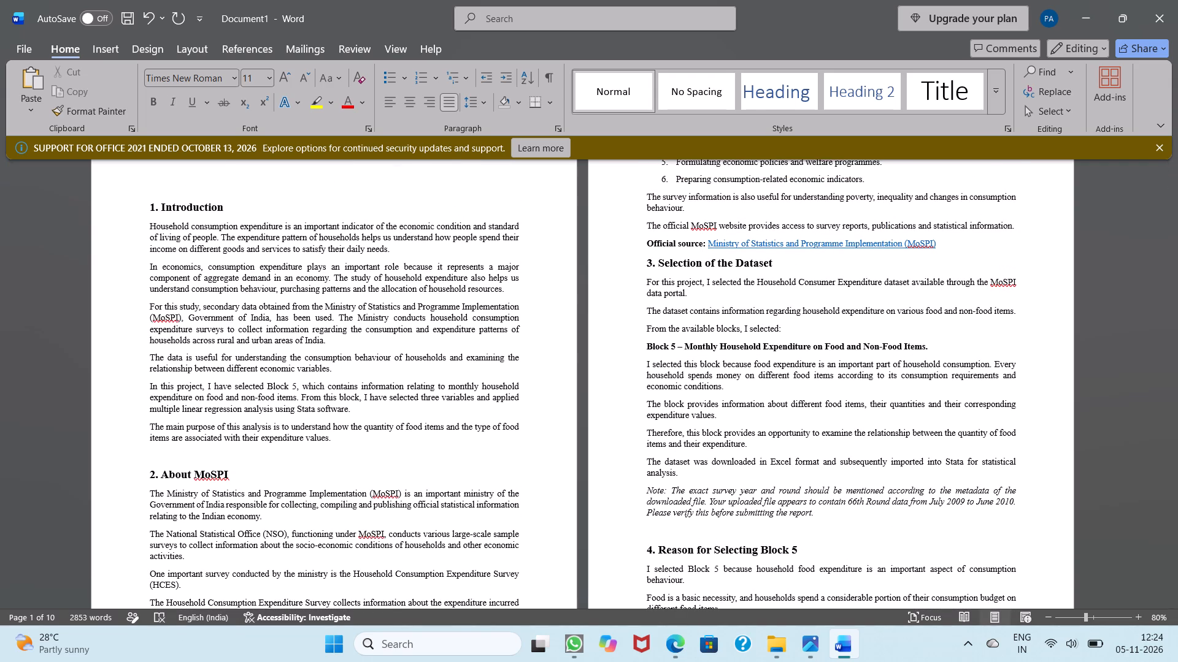
left_click(957, 240)
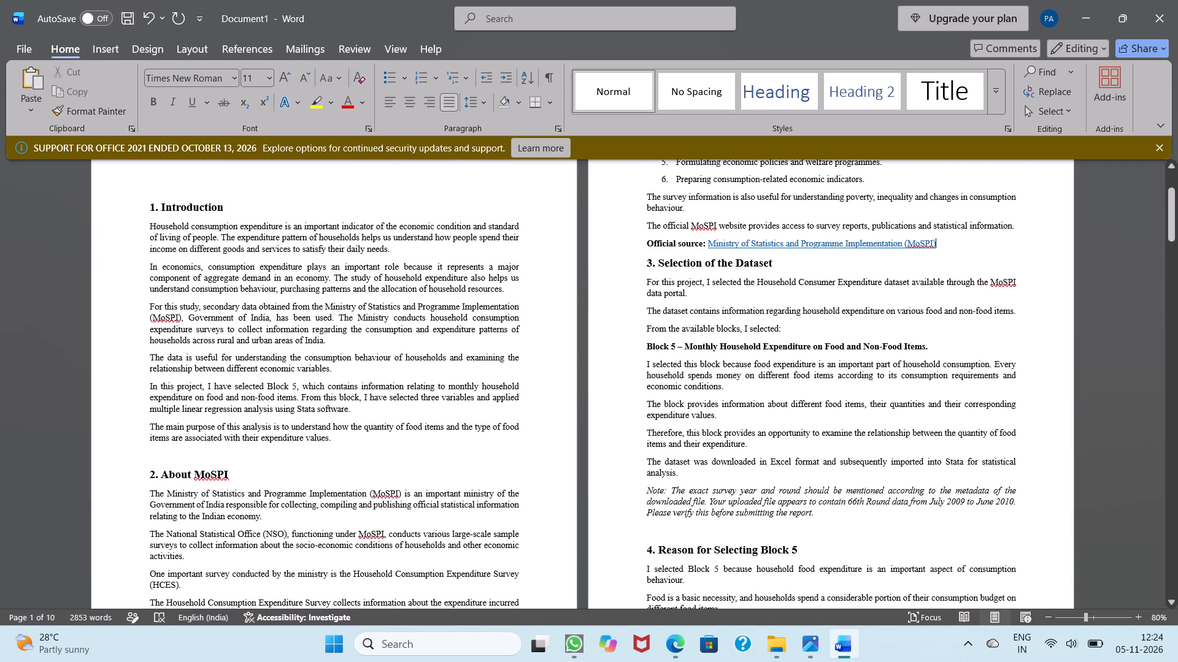
key("Return")
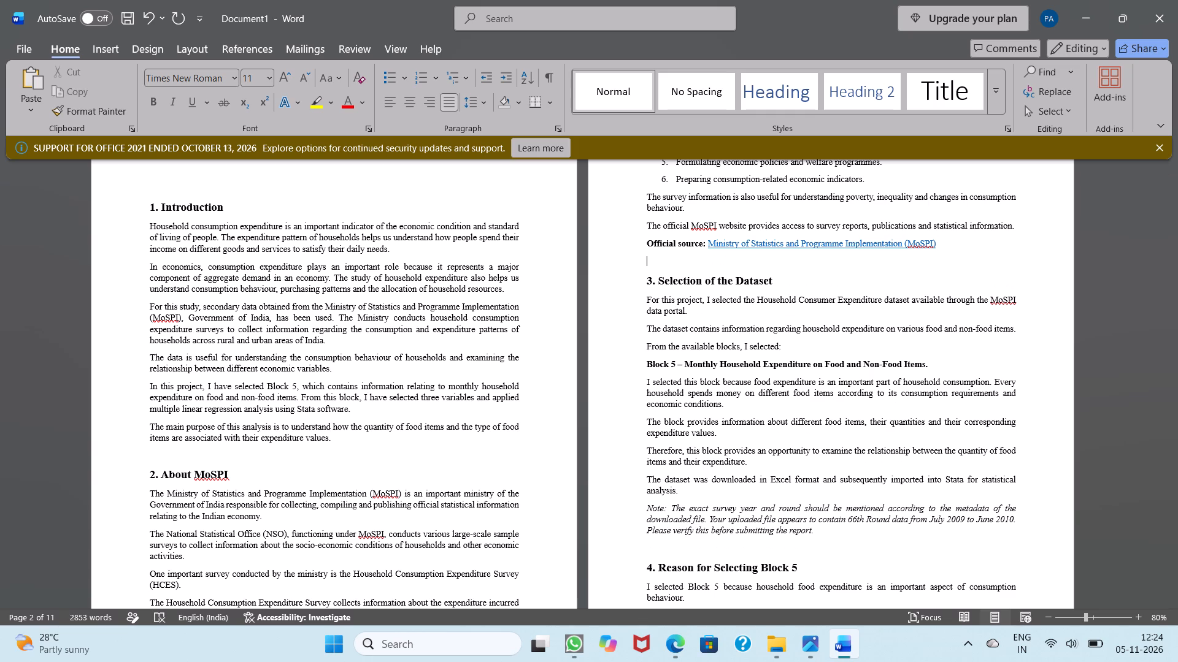
Remove the empty lines between the horizontal line and the "16. References" heading.
scroll(957, 240, "down", 8)
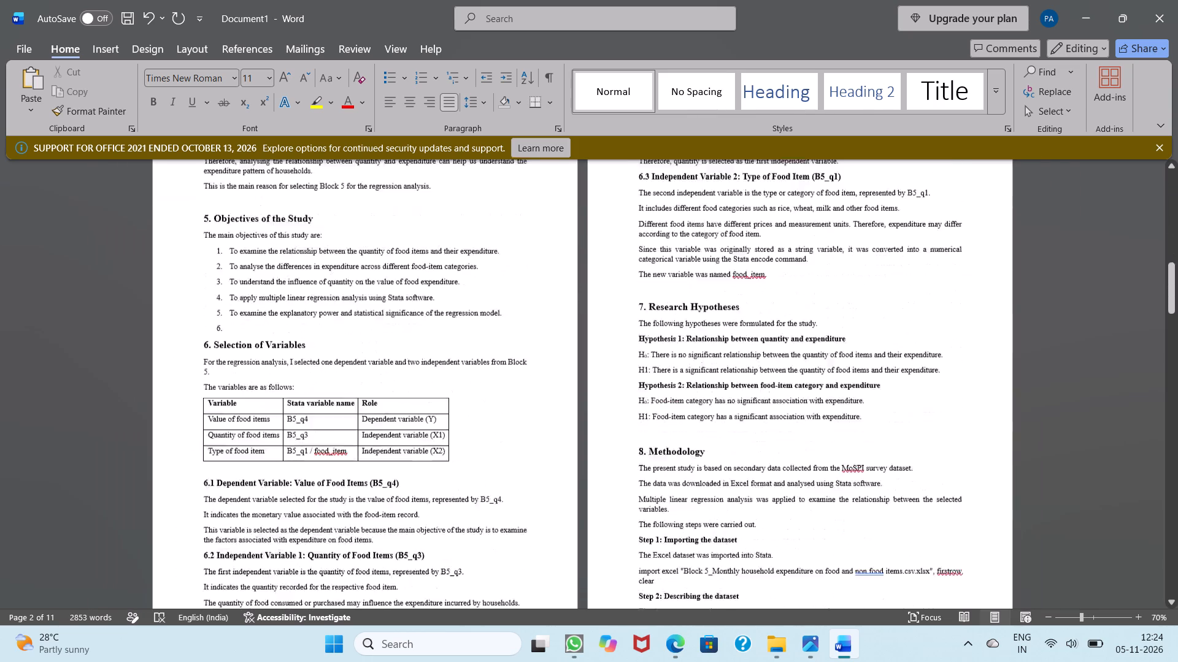
scroll(957, 240, "down", 12)
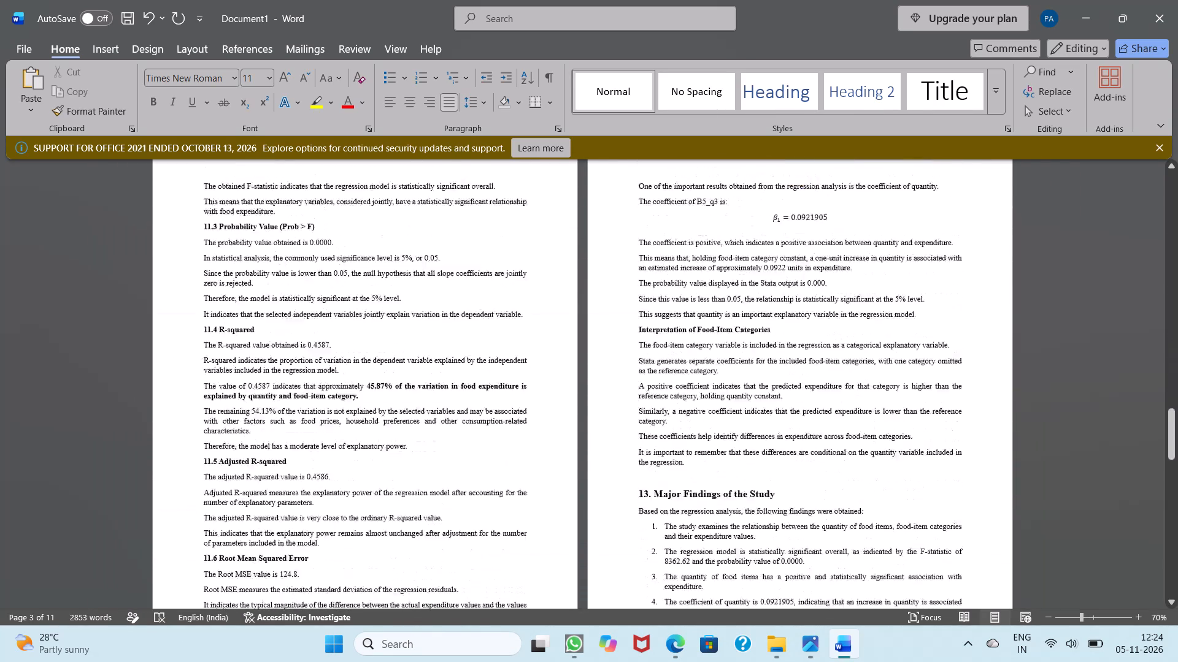
scroll(957, 240, "down", 11)
scroll(957, 240, "up", 7)
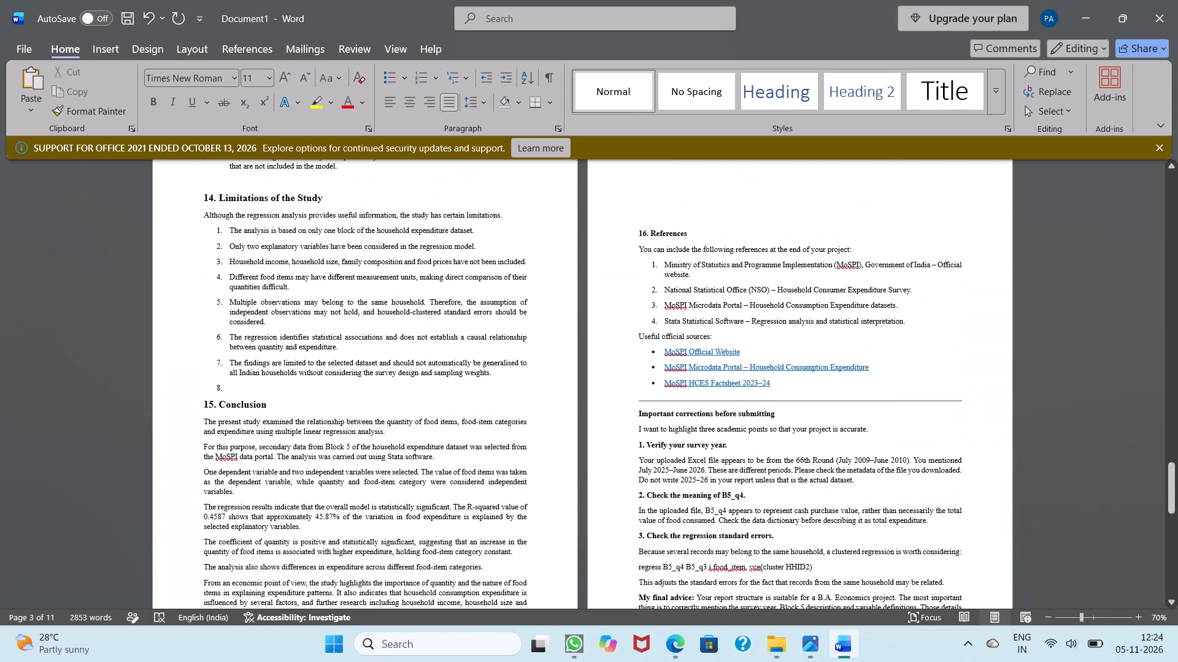
scroll(957, 240, "down", 1)
scroll(957, 240, "up", 2)
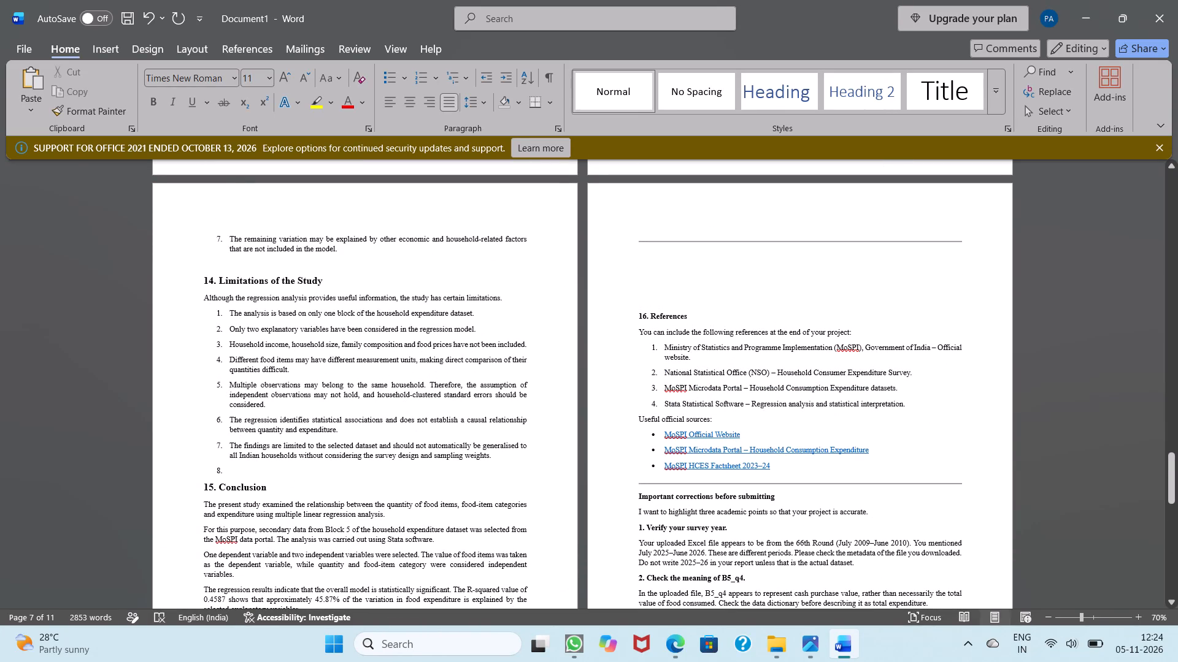
left_click(637, 319)
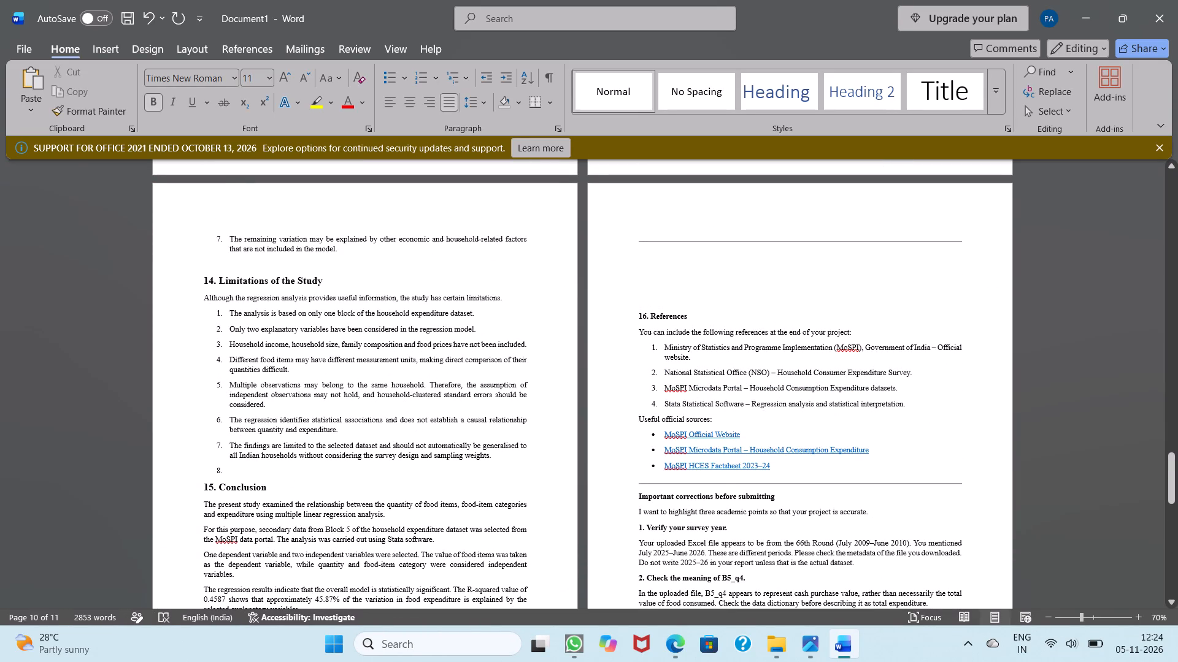
key("Return")
key("BackSpace")
key("BackSpace")
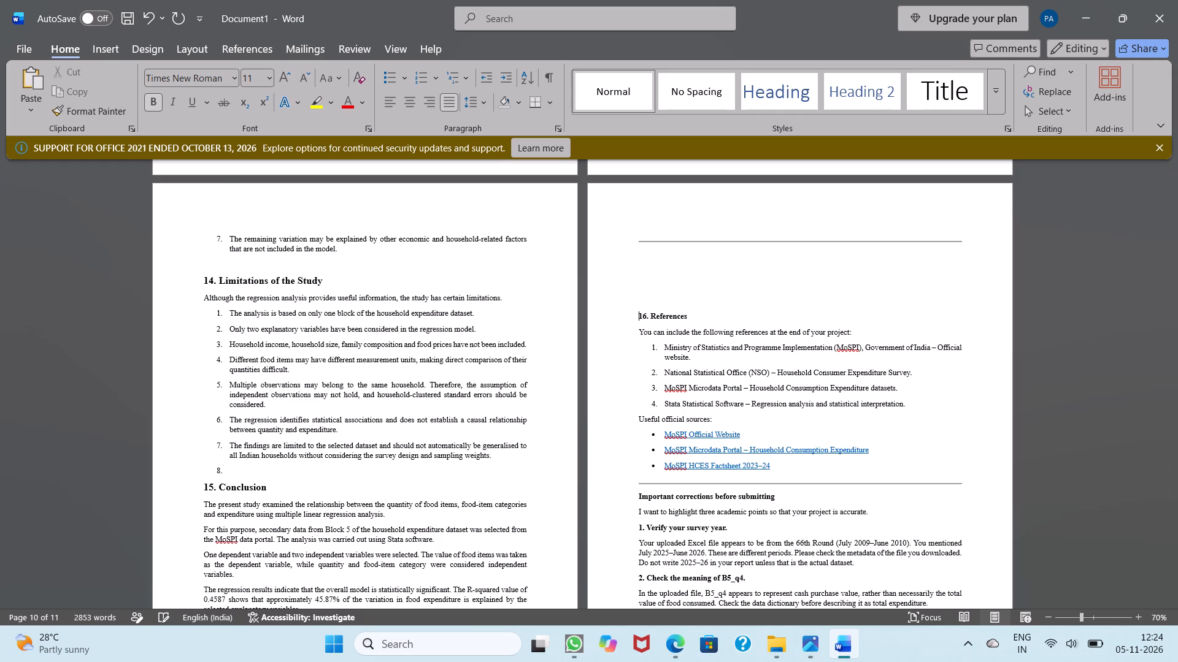
key("BackSpace")
key("BackSpace")
key("BackSpace")
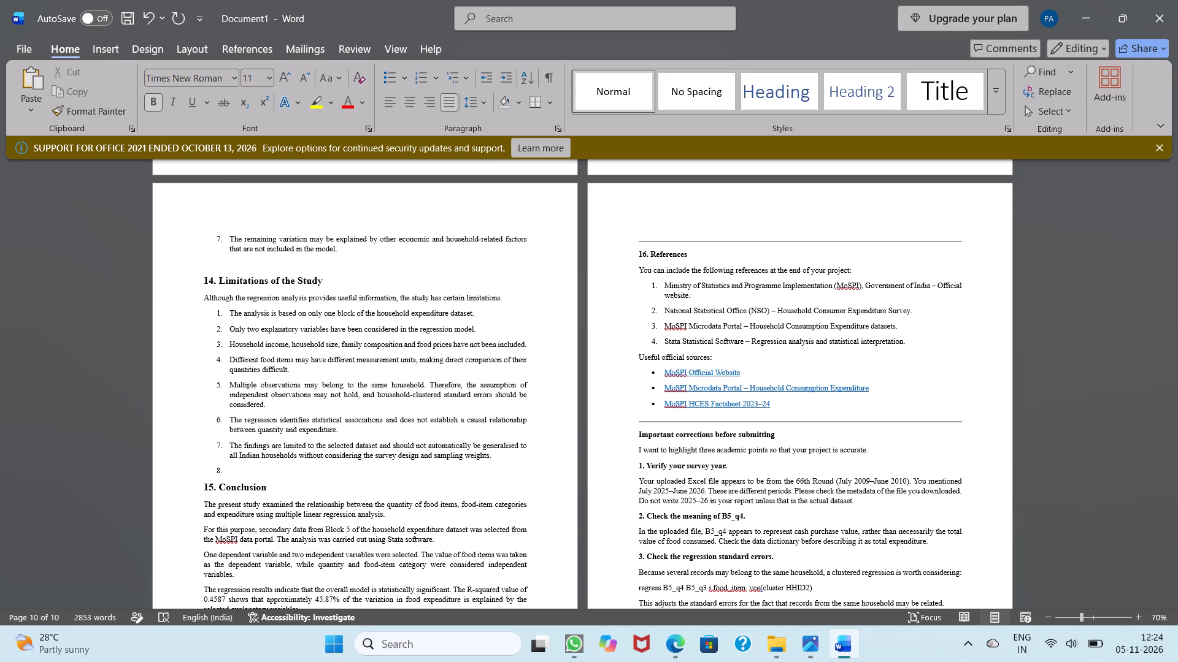
Set the "16. References" heading to font size 14.
left_click_drag(695, 248, 633, 253)
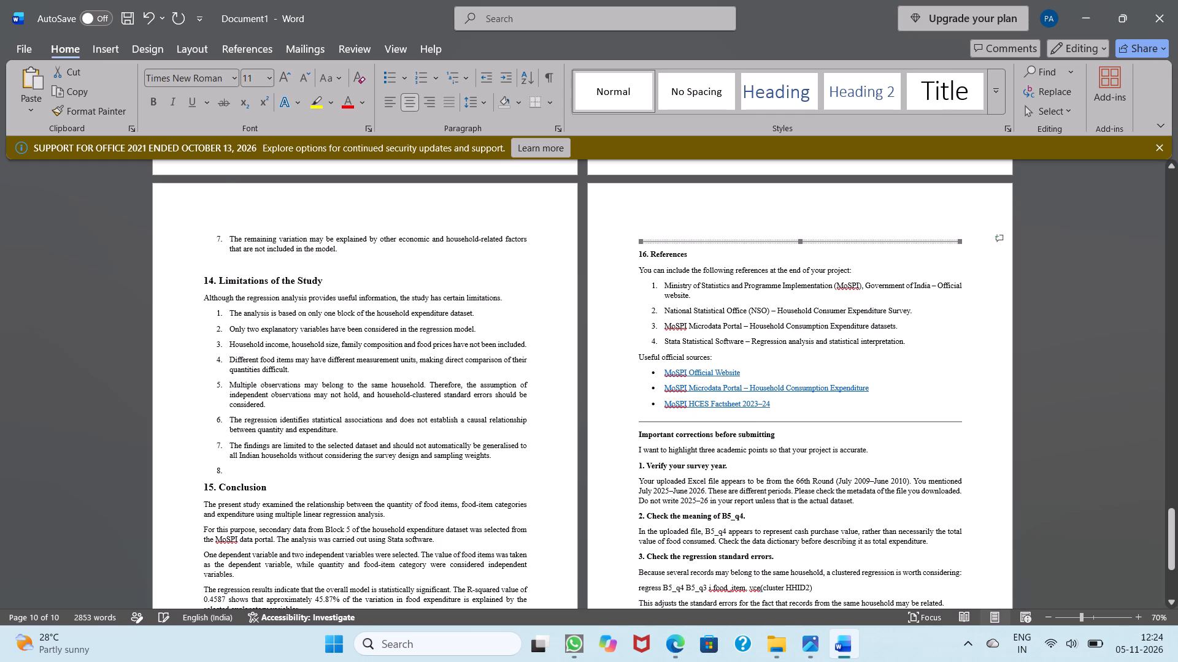
left_click_drag(633, 253, 693, 256)
left_click_drag(693, 256, 639, 253)
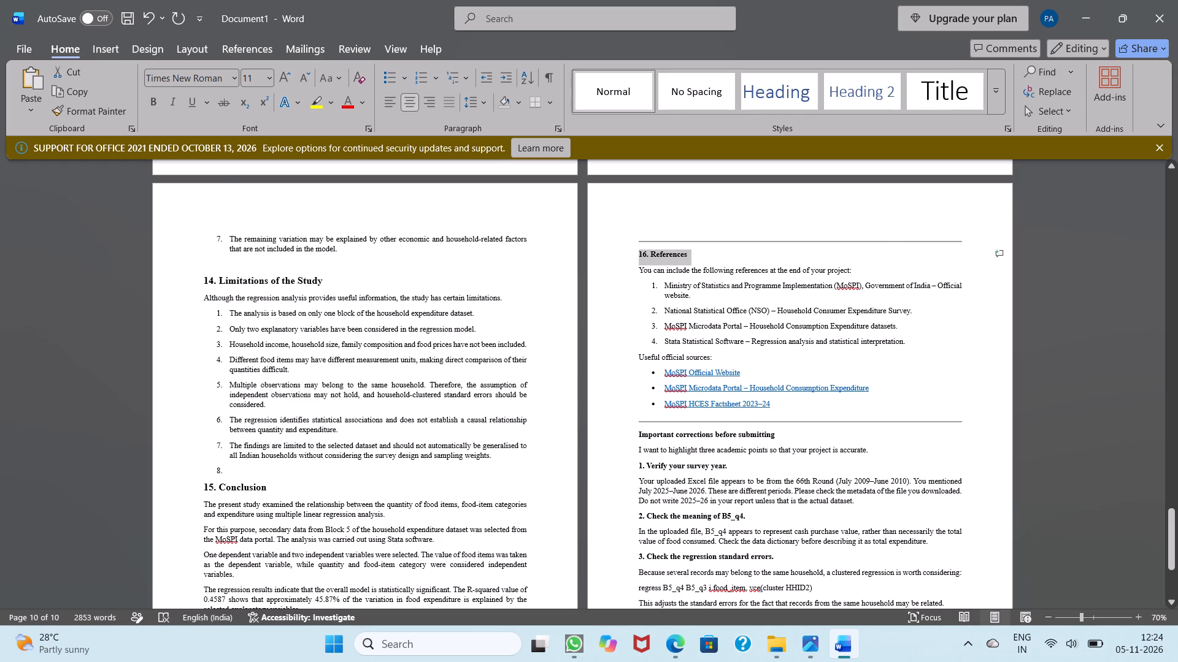
left_click_drag(639, 253, 639, 253)
left_click(758, 208)
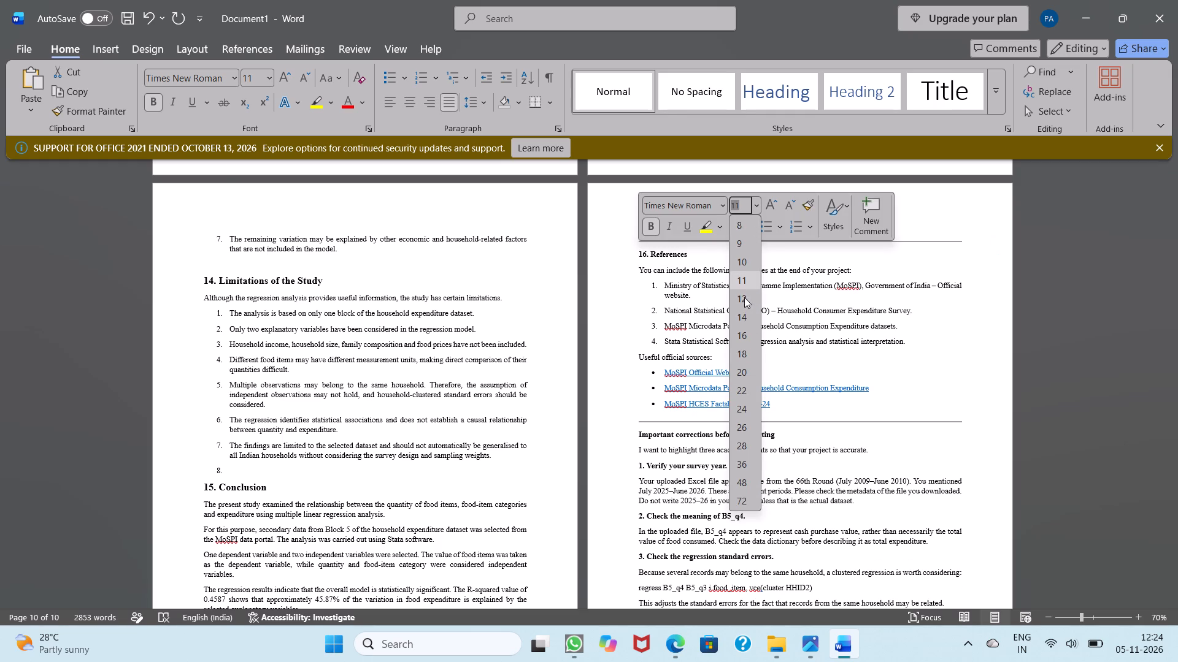
left_click(748, 318)
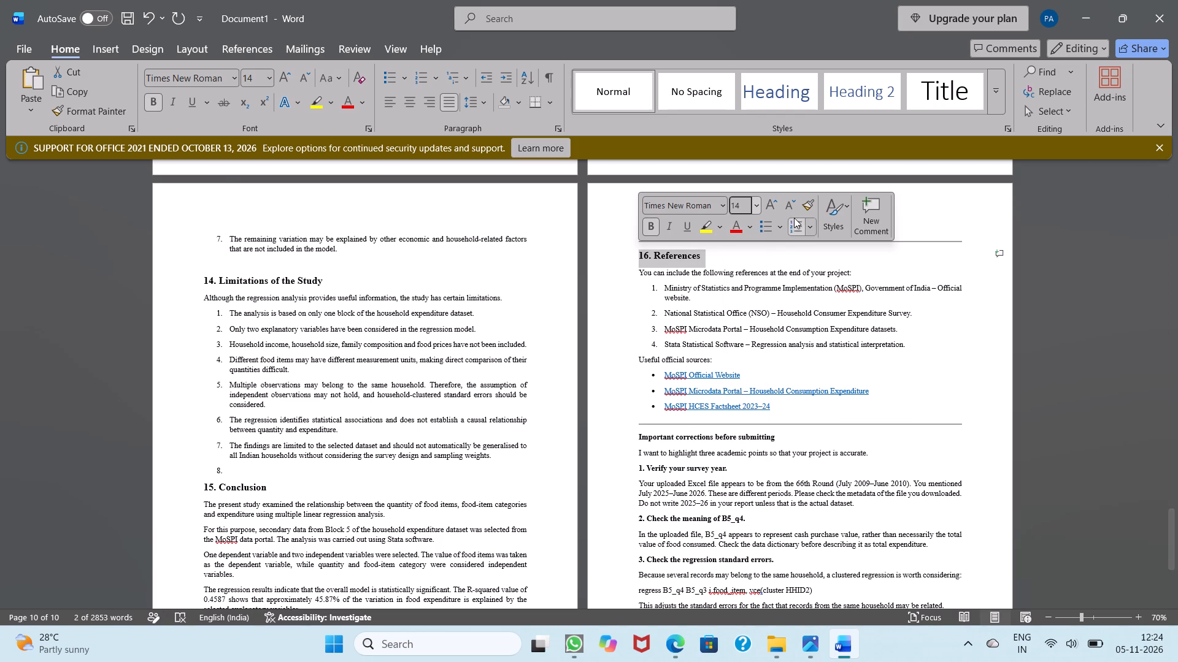
Delete the horizontal lines above the "16. References" heading and above "Important corrections before submitting".
left_click(780, 245)
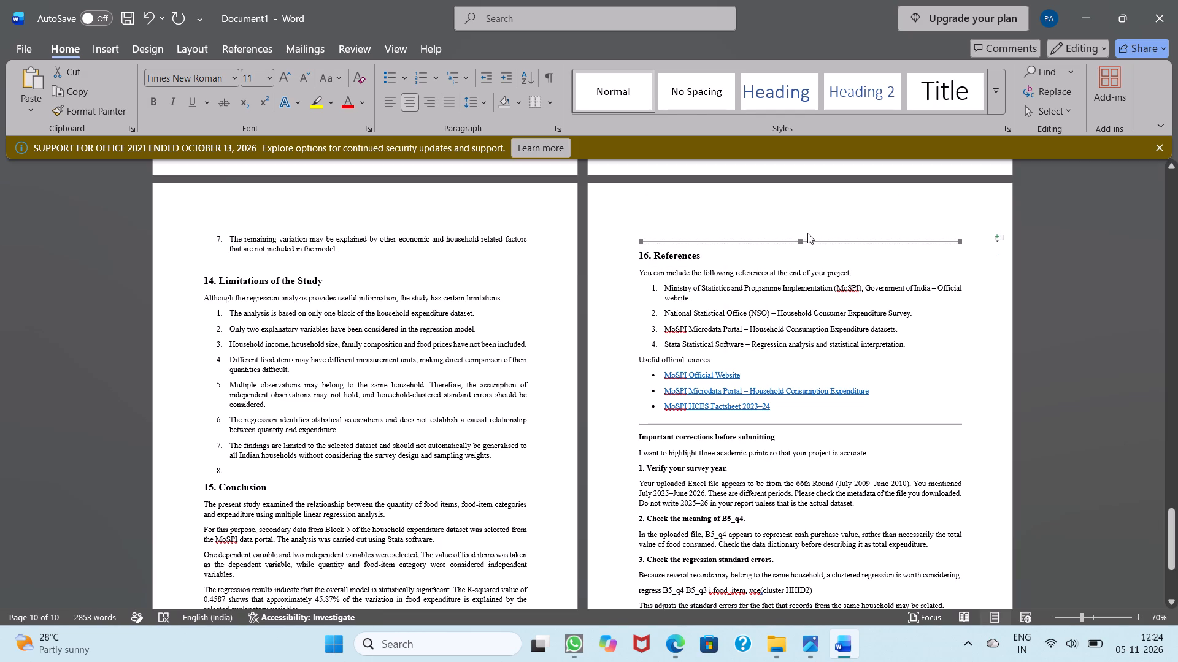
left_click(807, 240)
key("BackSpace")
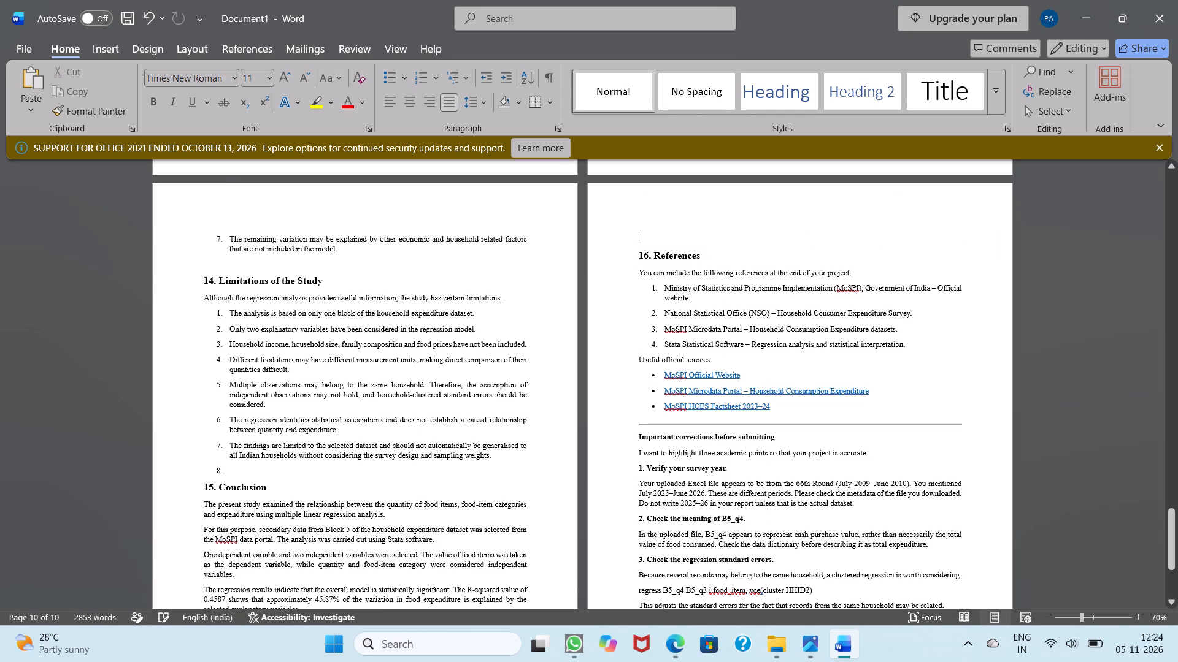
left_click(745, 423)
key("BackSpace")
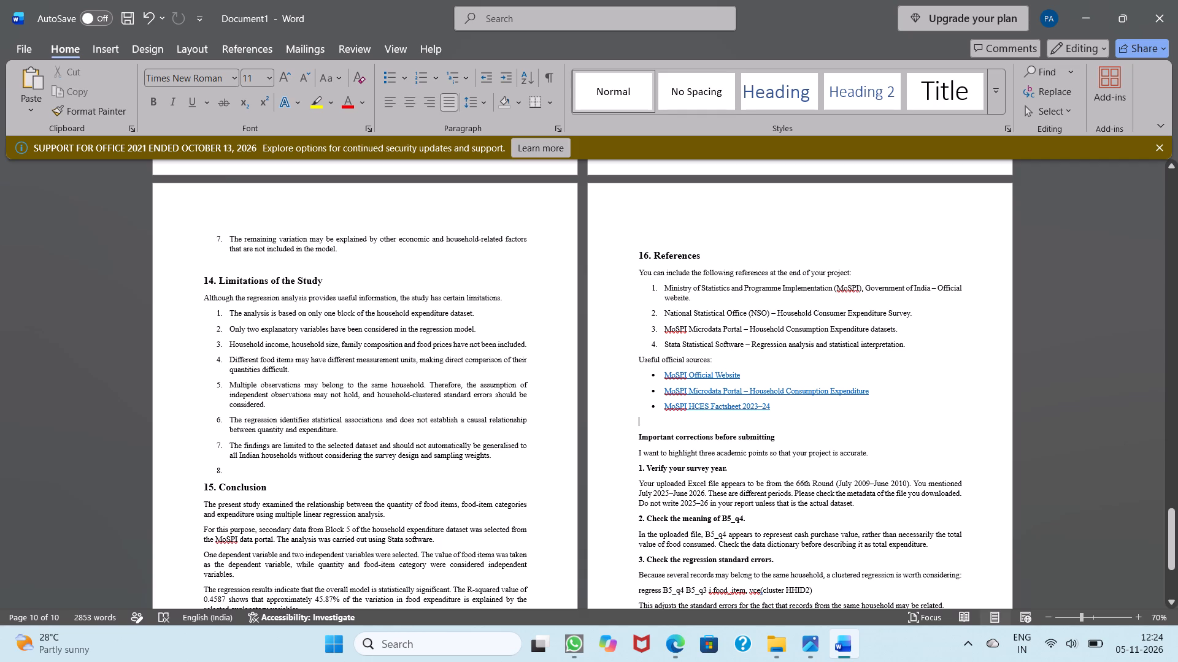
Remove the empty line above the "16. References" heading so it starts the page.
left_click(634, 254)
key("BackSpace")
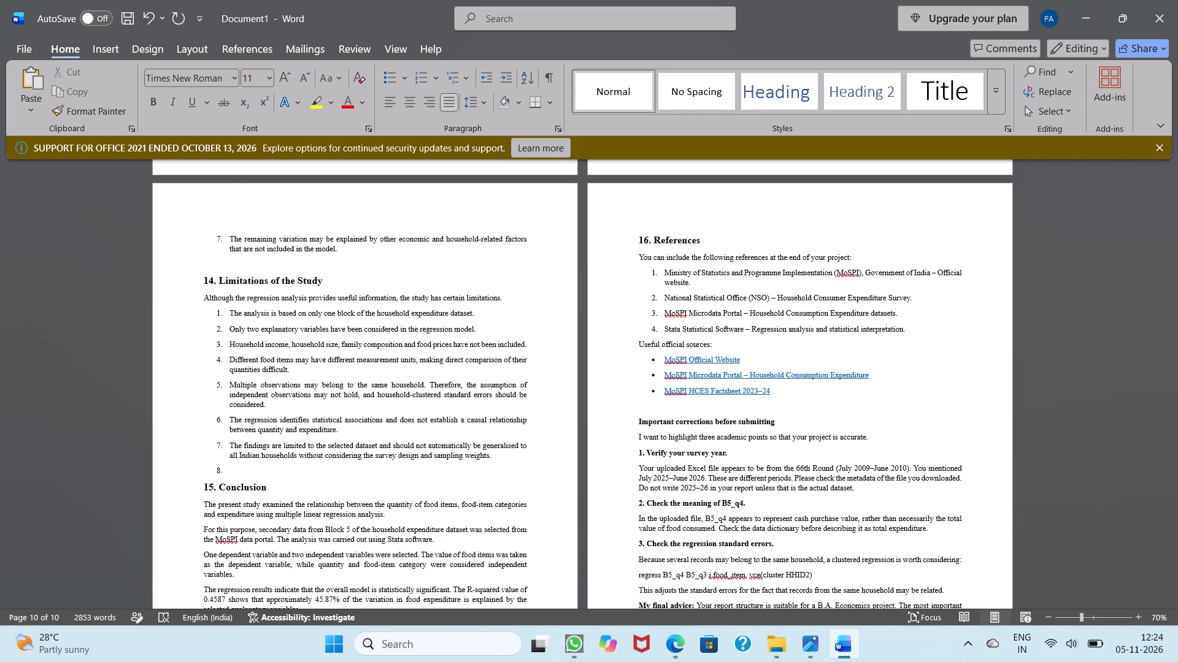
Save the document in the OneDrive - Personal documents folder under the suggested file name based on the report title.
scroll(634, 254, "down", 3)
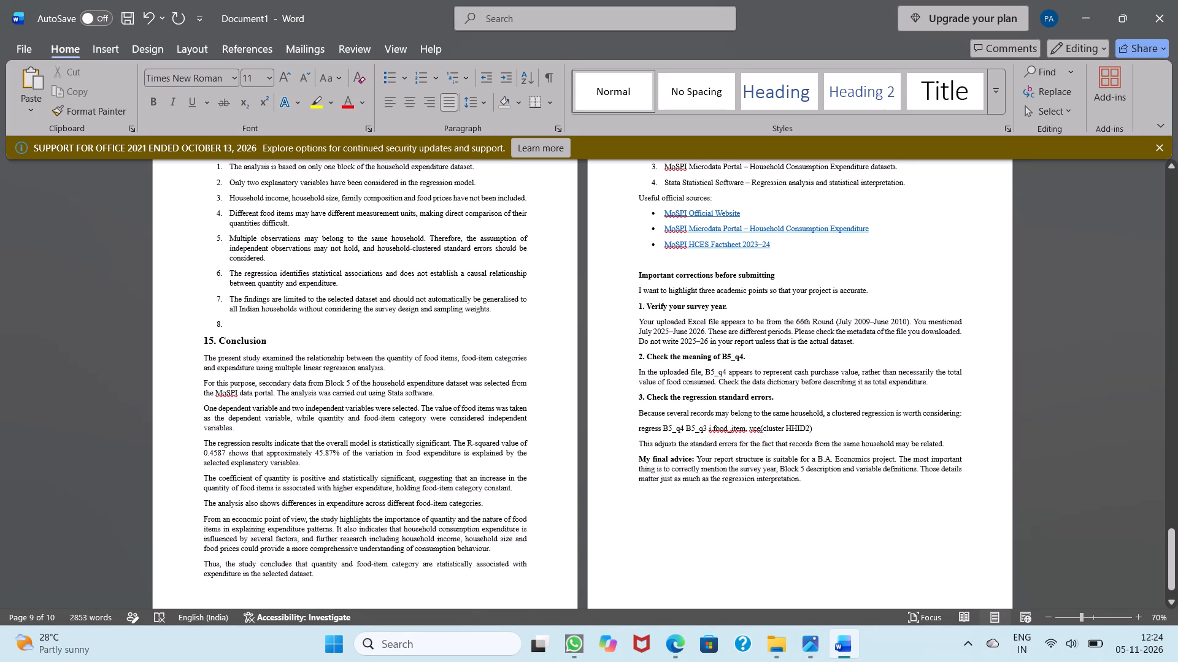
scroll(634, 254, "up", 20)
scroll(634, 254, "up", 20)
scroll(634, 254, "up", 20)
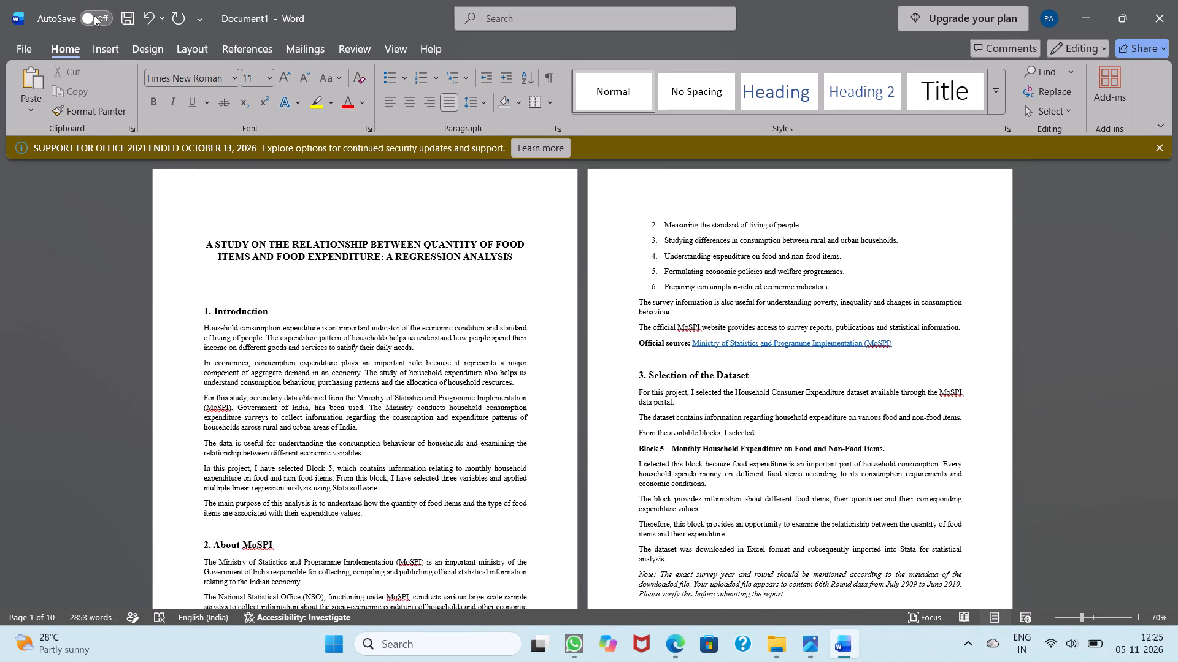
left_click(125, 21)
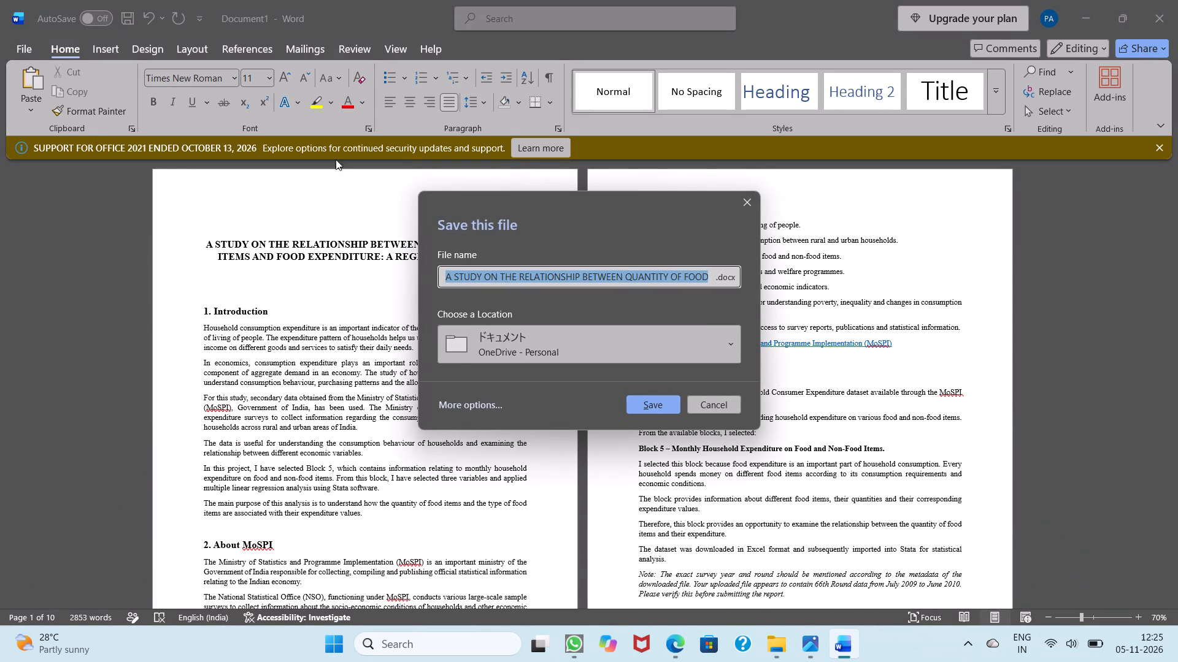
left_click(656, 403)
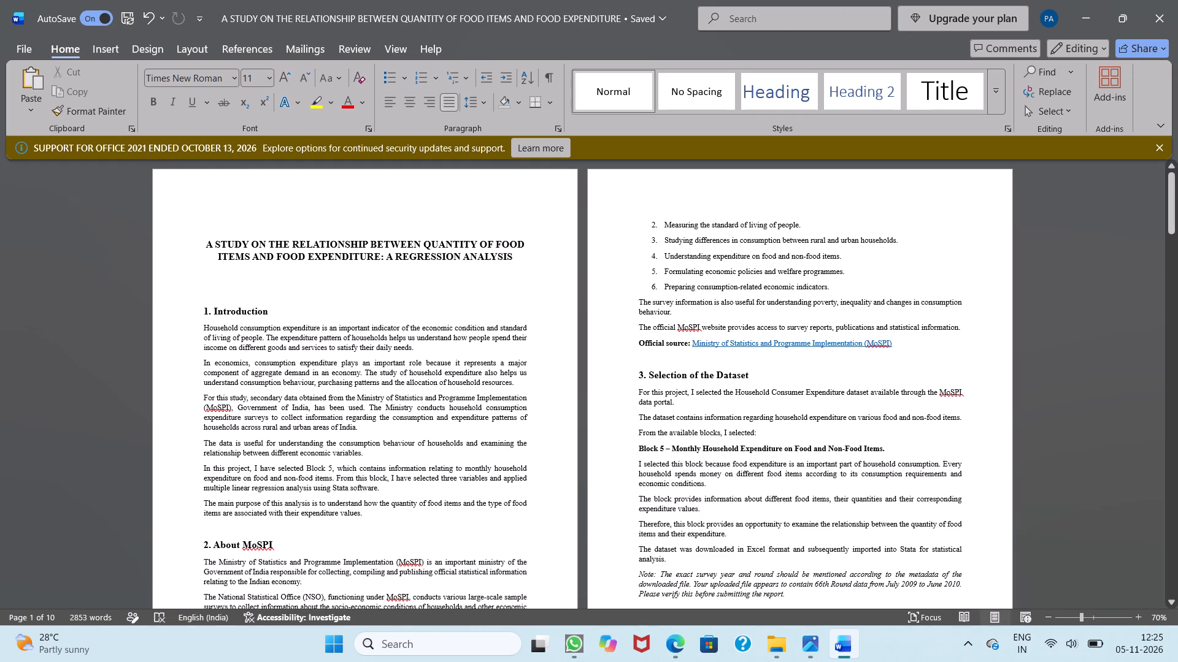
Review the whole report from the title to the references, checking heading spacing, text alignment and tables.
scroll(656, 403, "down", 5)
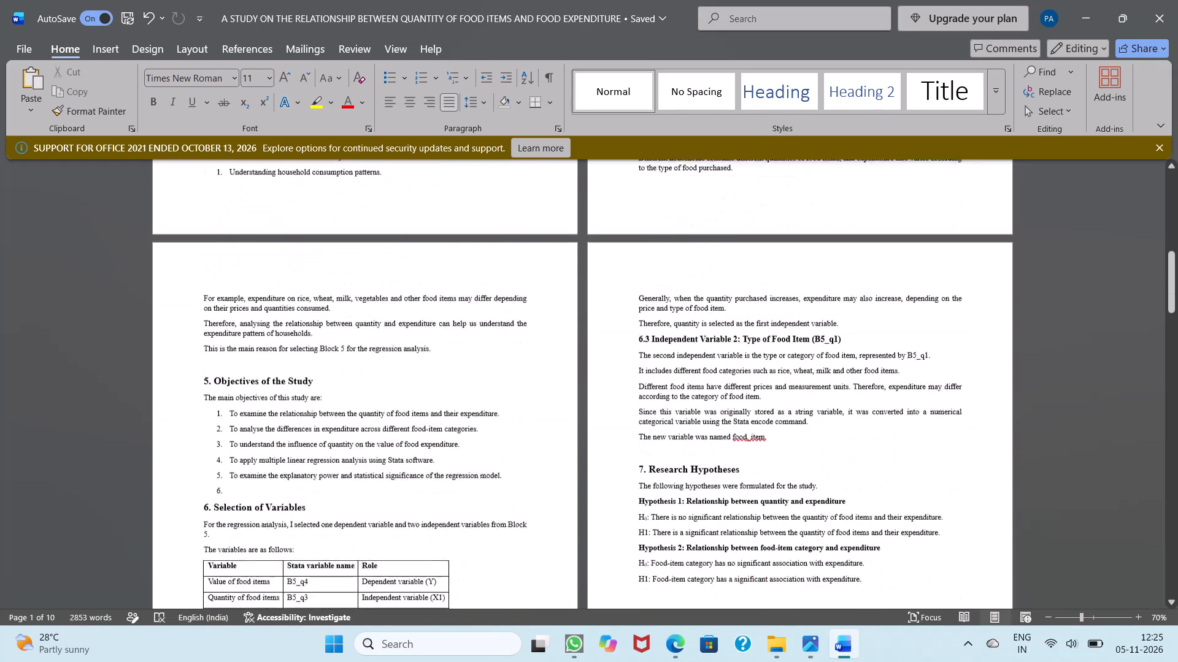
scroll(656, 403, "down", 7)
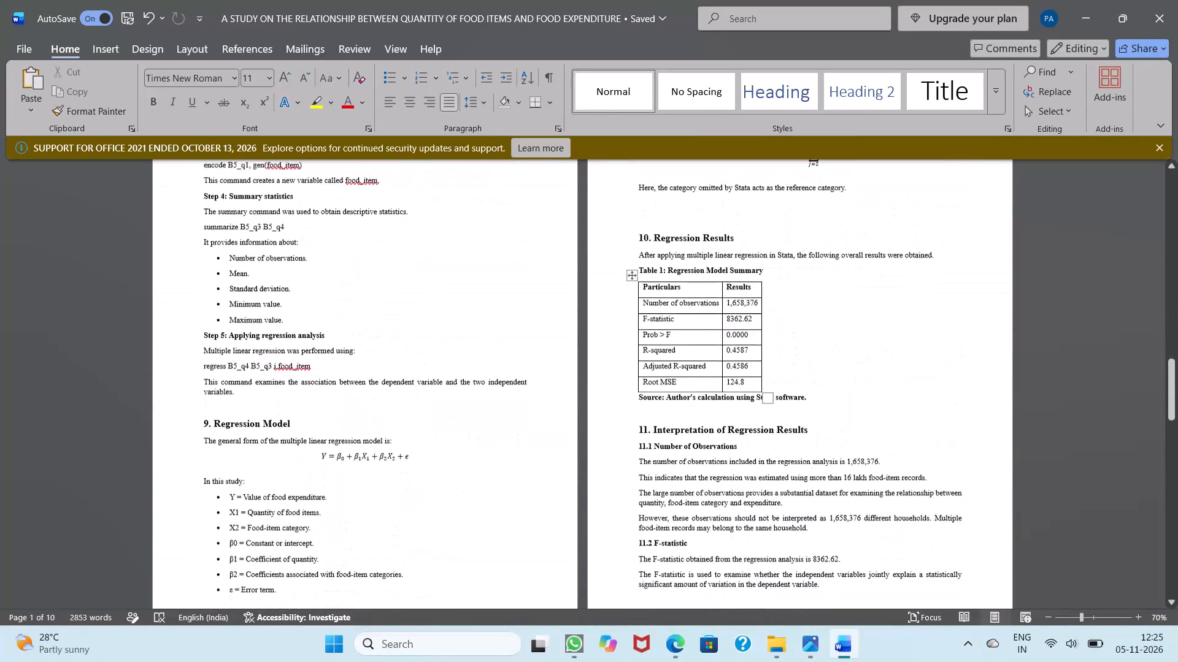
scroll(656, 403, "down", 11)
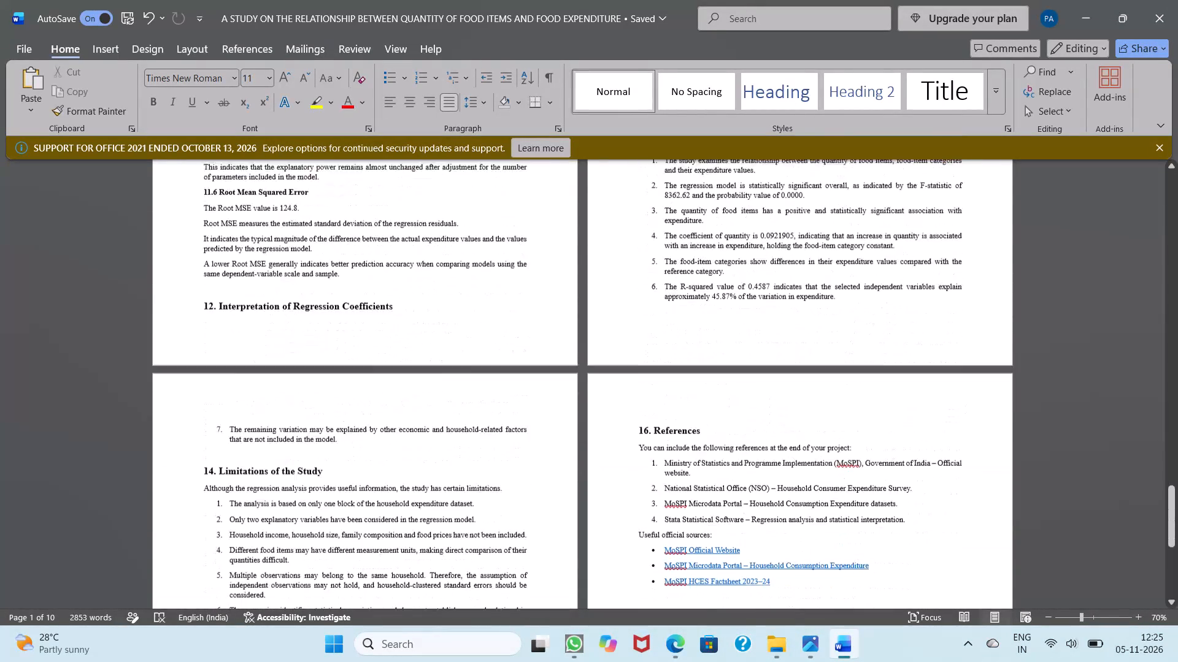
scroll(656, 403, "down", 3)
scroll(656, 403, "up", 9)
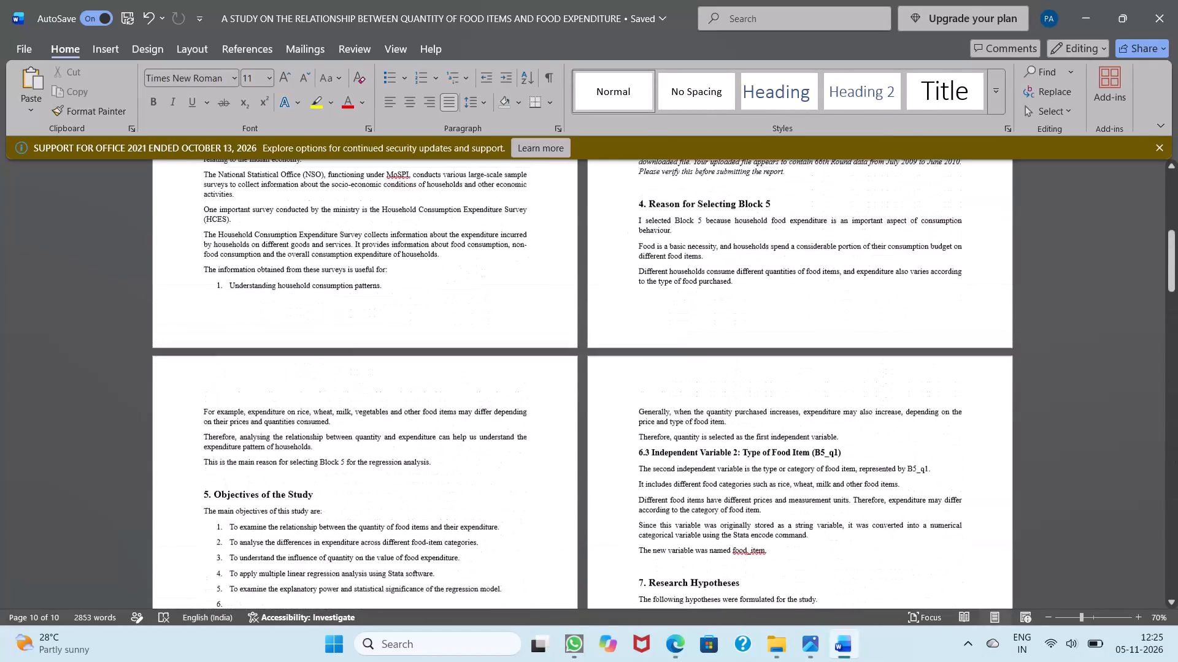
scroll(656, 403, "down", 8)
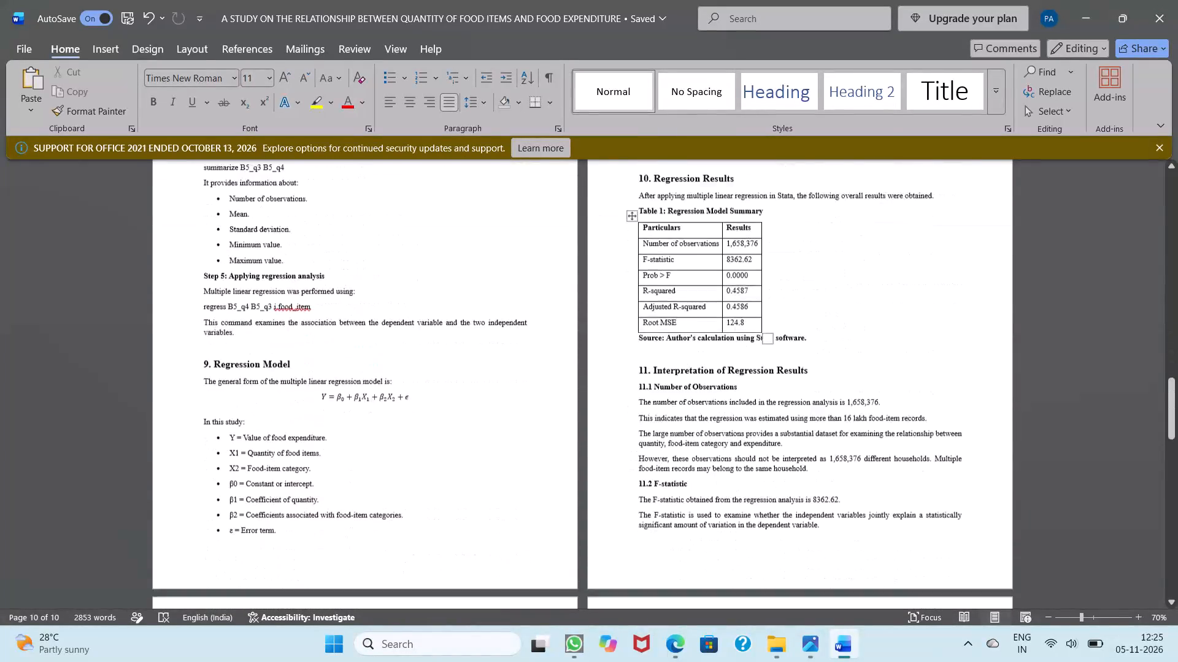
scroll(656, 403, "down", 8)
scroll(656, 403, "up", 8)
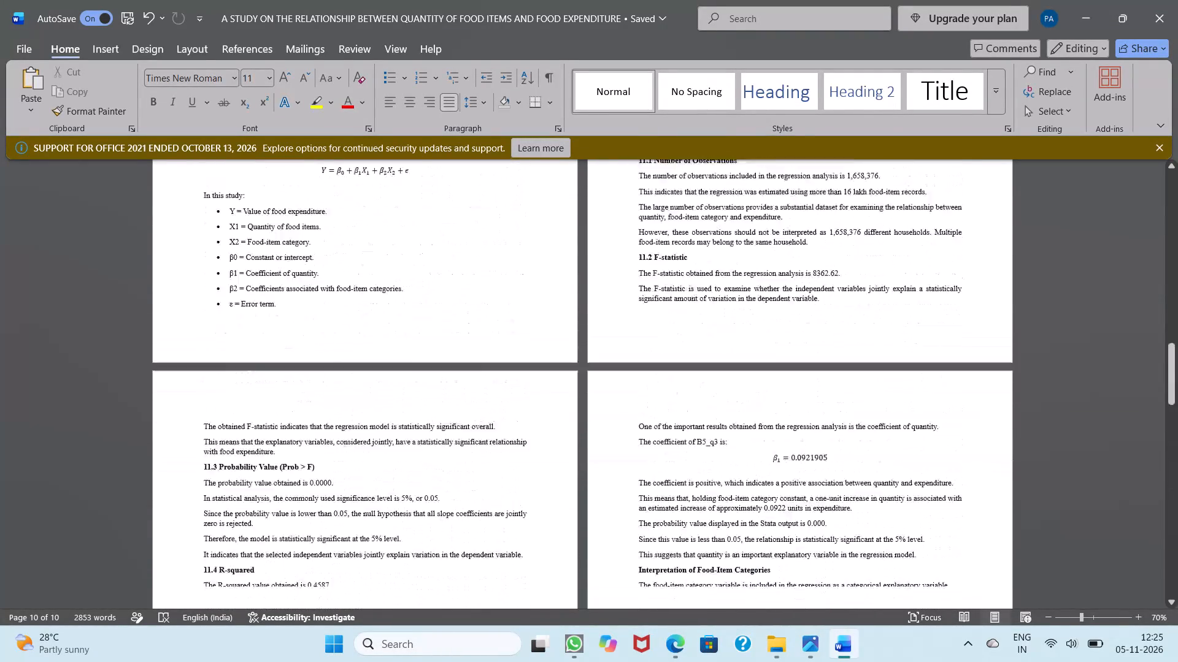
Check the report from the title through Section 6, looking closely at the variables table under "6. Selection of Variables".
scroll(656, 403, "up", 6)
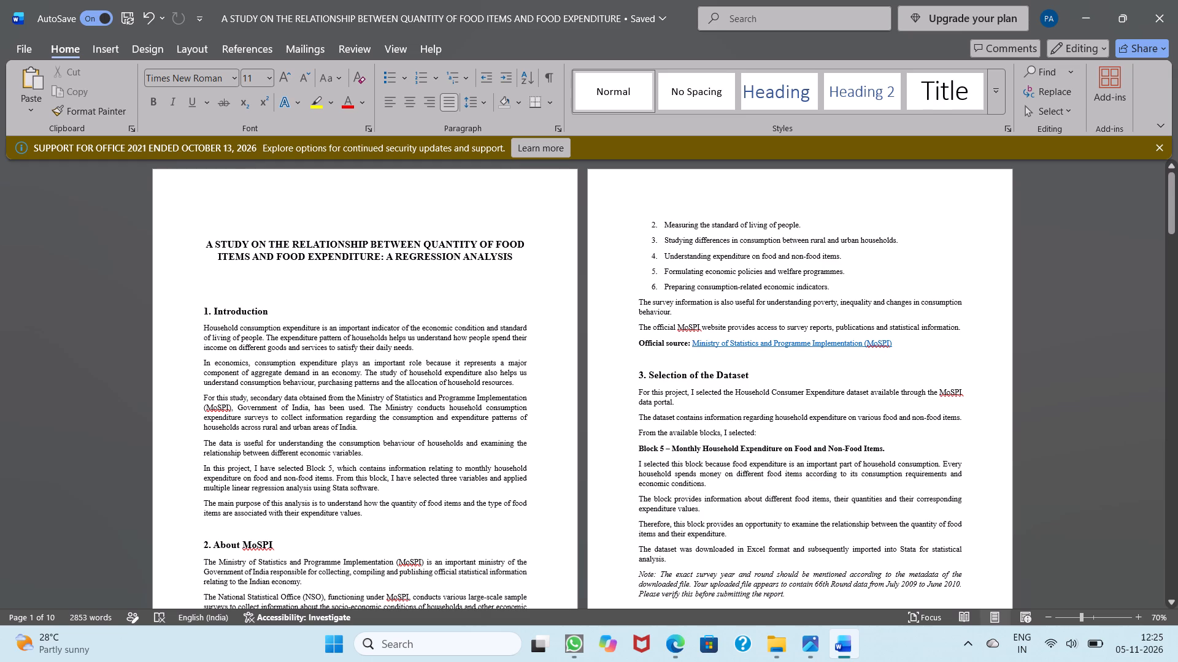
scroll(422, 441, "down", 4)
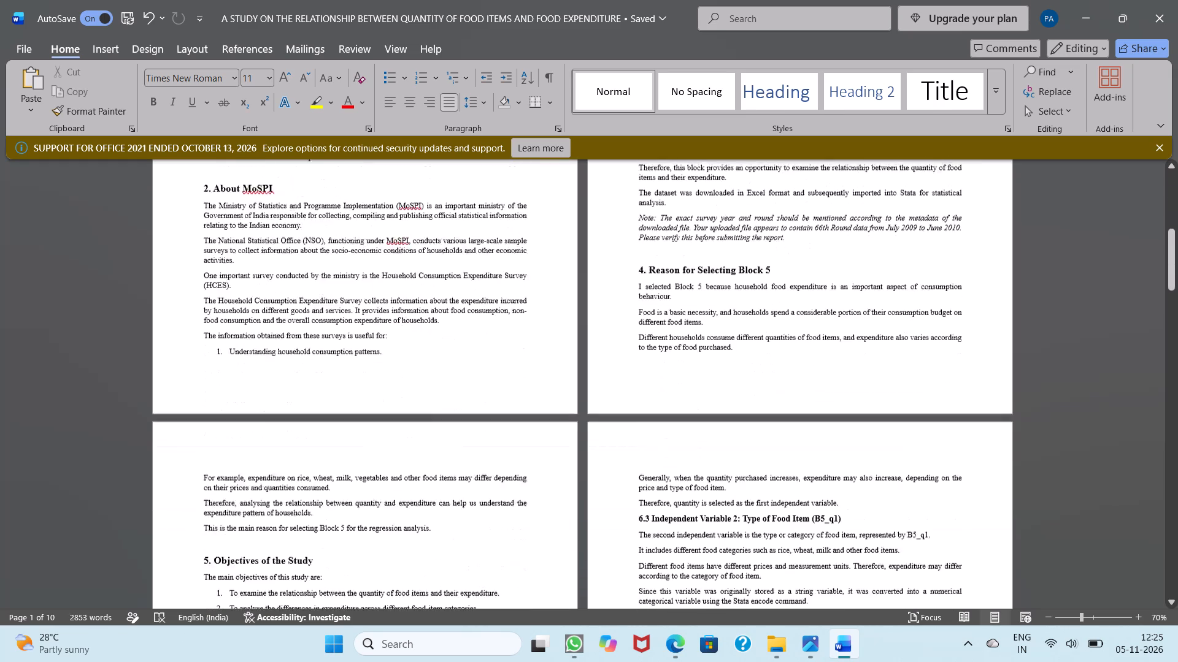
scroll(422, 441, "down", 3)
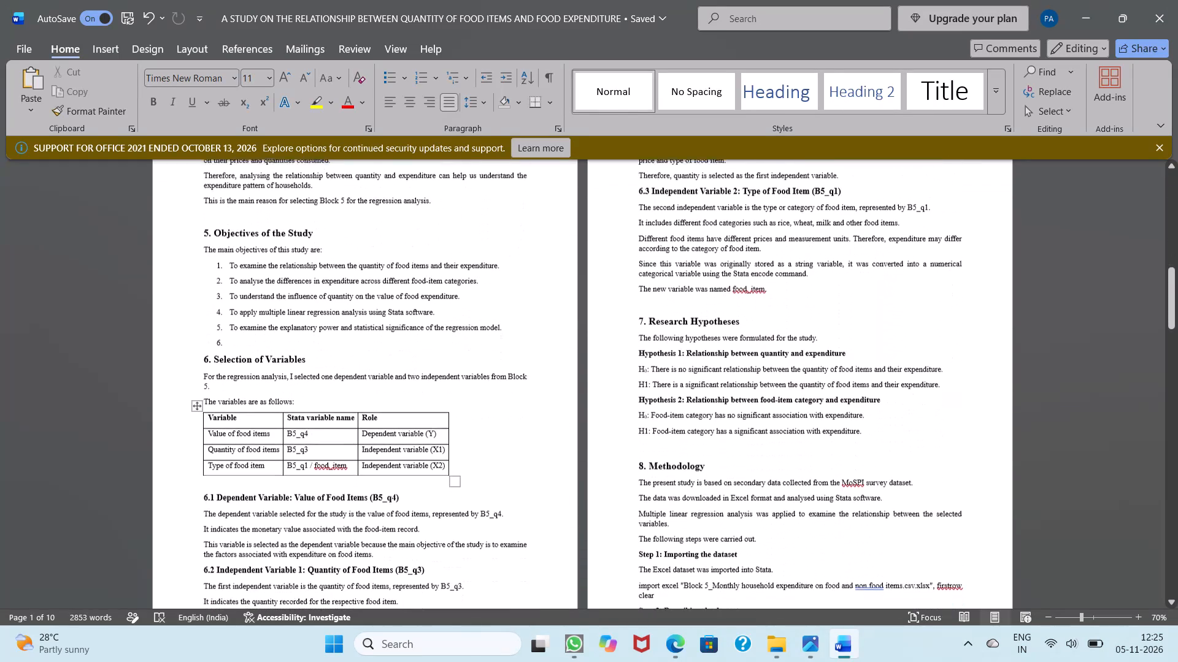
scroll(422, 441, "down", 1)
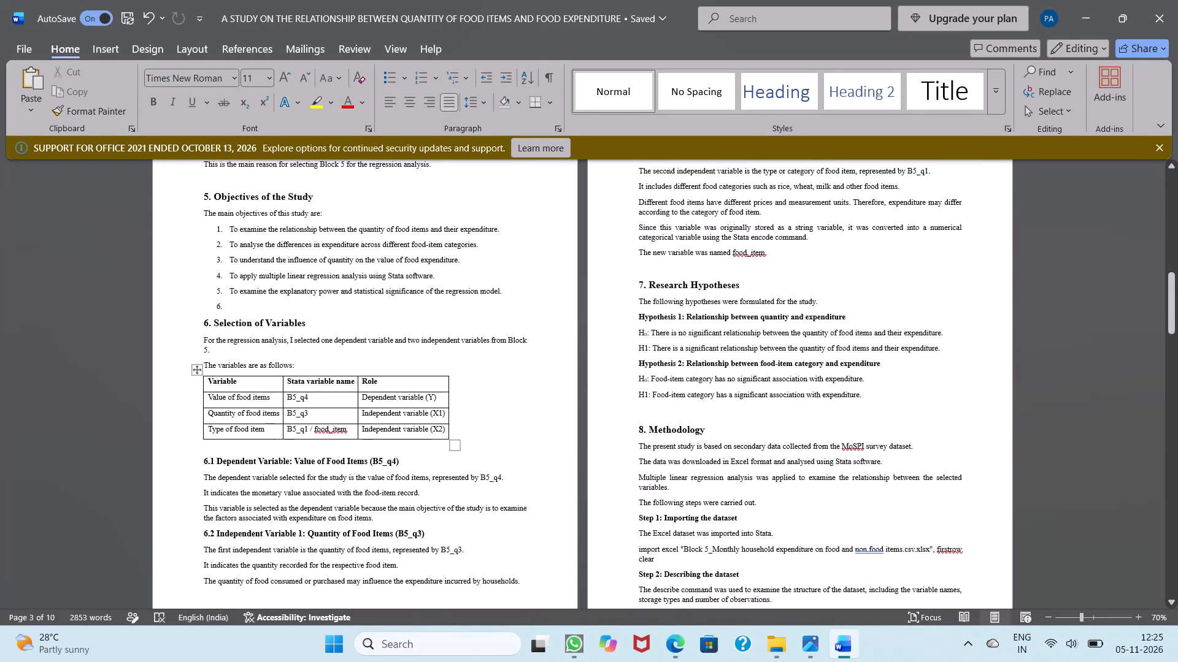
scroll(422, 441, "up", 7, "ctrl")
scroll(422, 441, "down", 2)
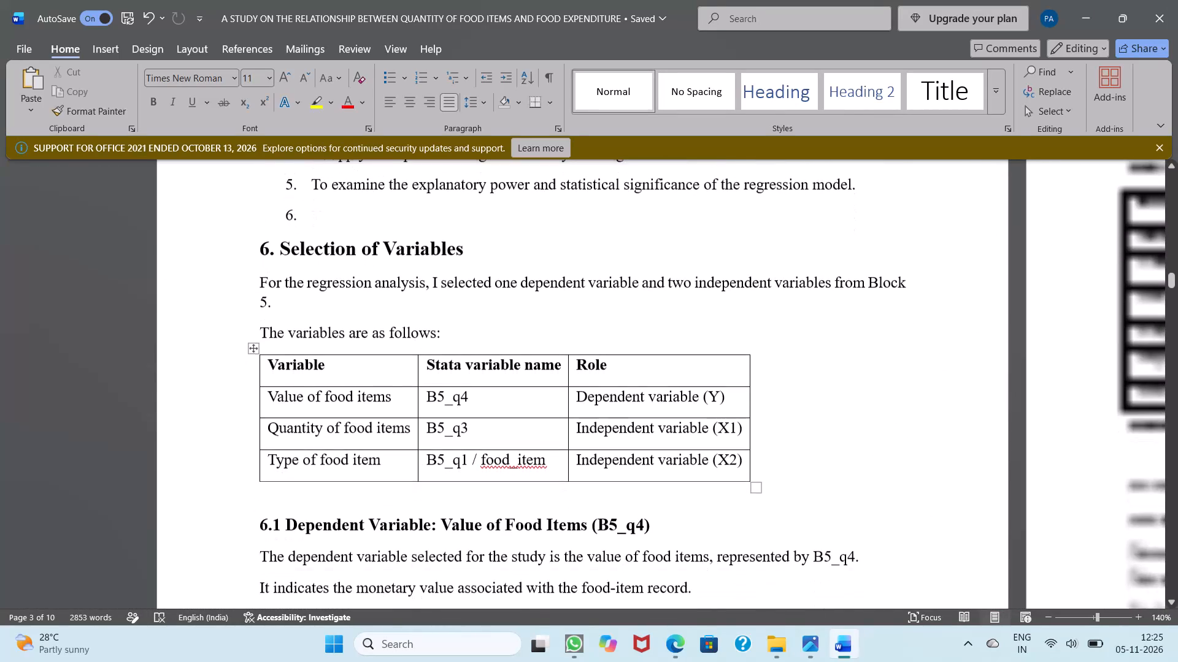
scroll(422, 441, "down", 1, "ctrl")
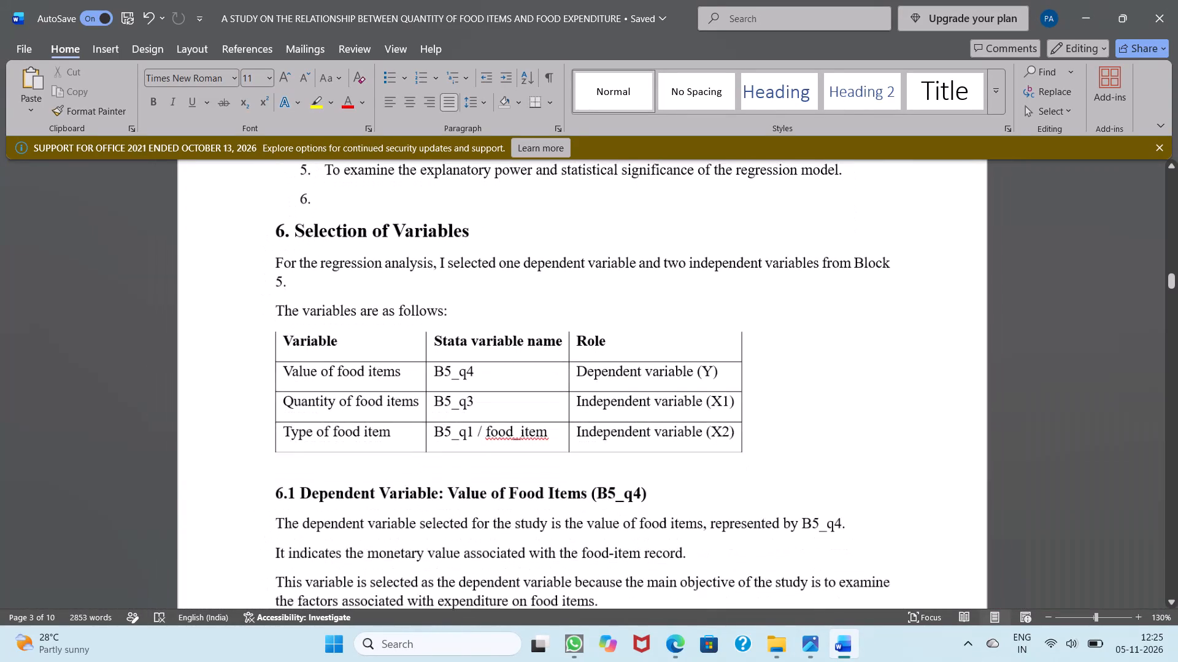
scroll(422, 441, "down", 2)
scroll(422, 441, "up", 1)
scroll(422, 441, "down", 1, "ctrl")
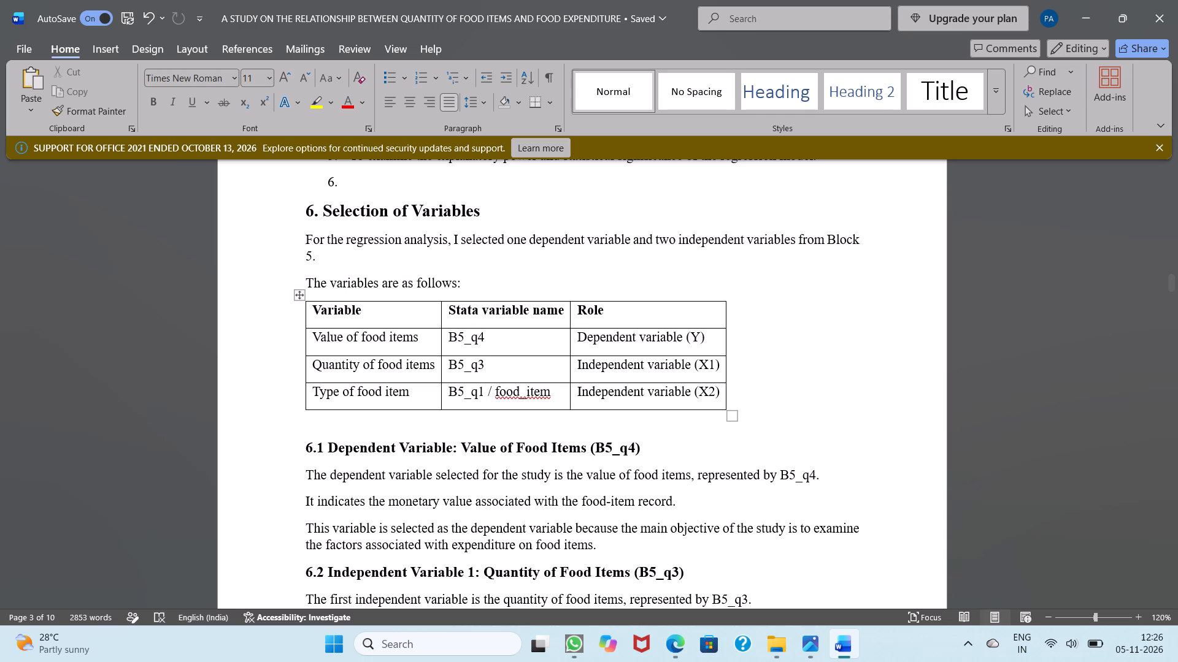
Read through the report from Section 6.1 to the end, checking the headings, regression results table and interpretation text.
scroll(365, 425, "down", 1)
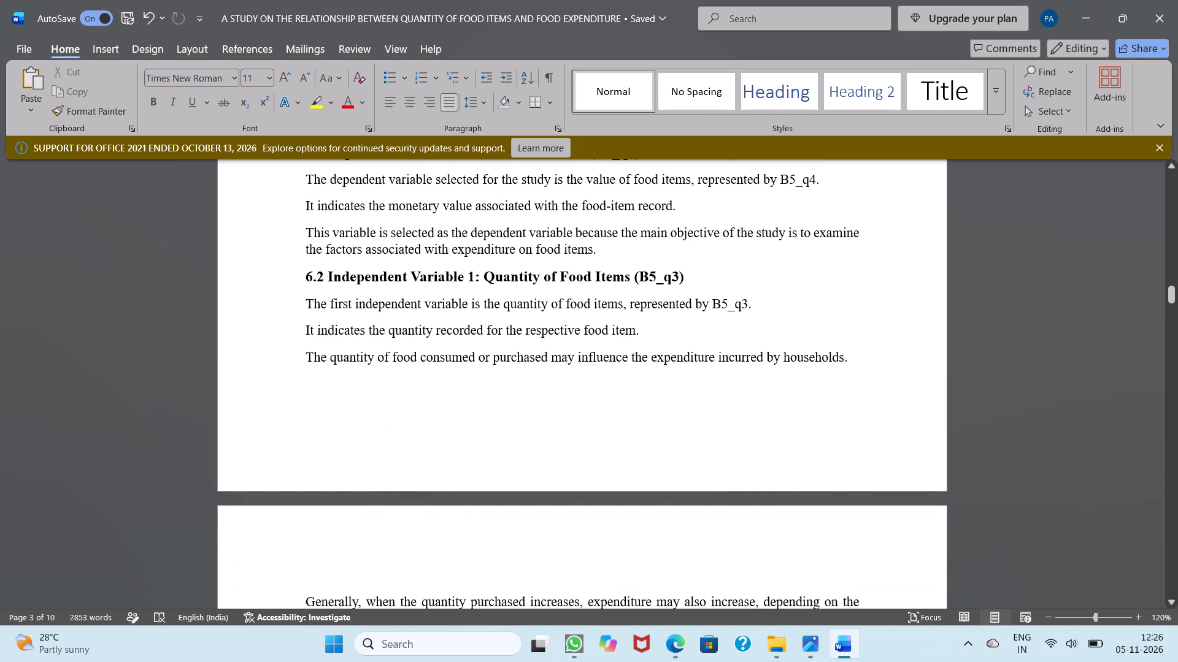
scroll(365, 425, "down", 3)
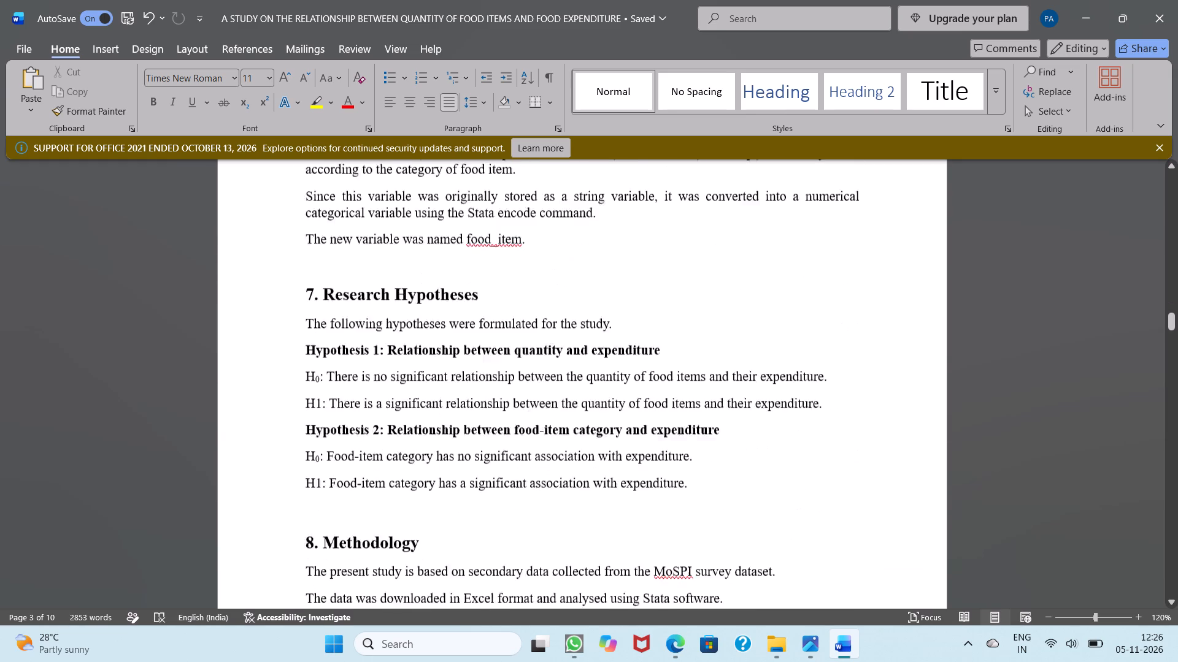
scroll(365, 425, "down", 5)
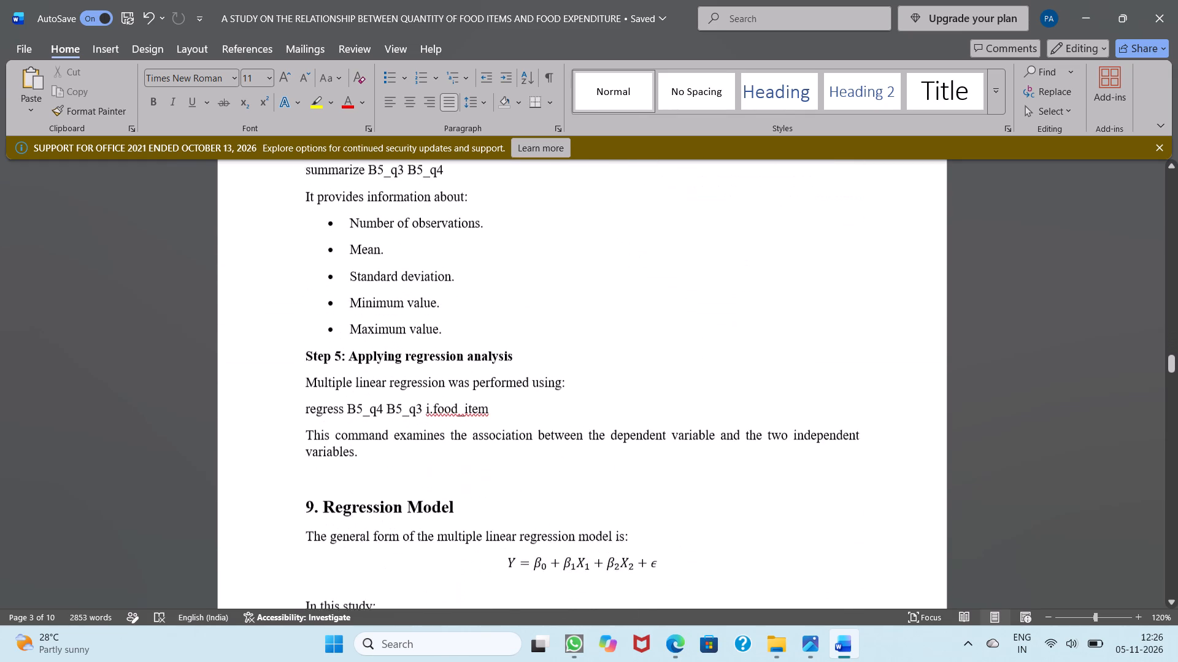
scroll(365, 425, "down", 4)
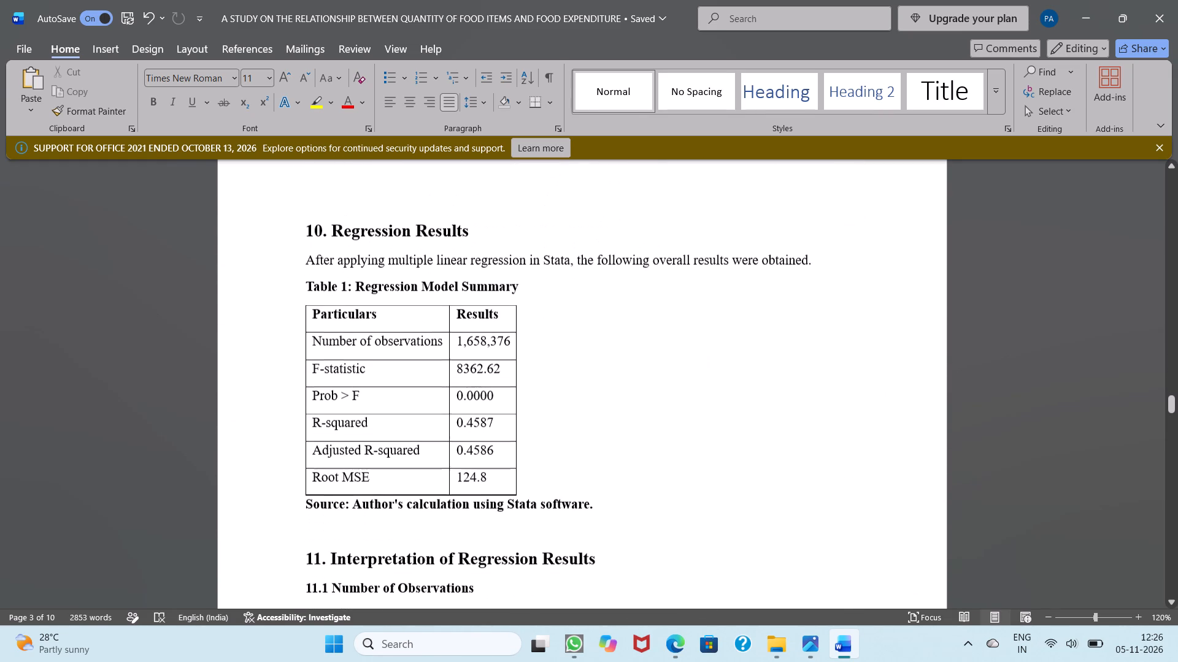
scroll(365, 425, "down", 3)
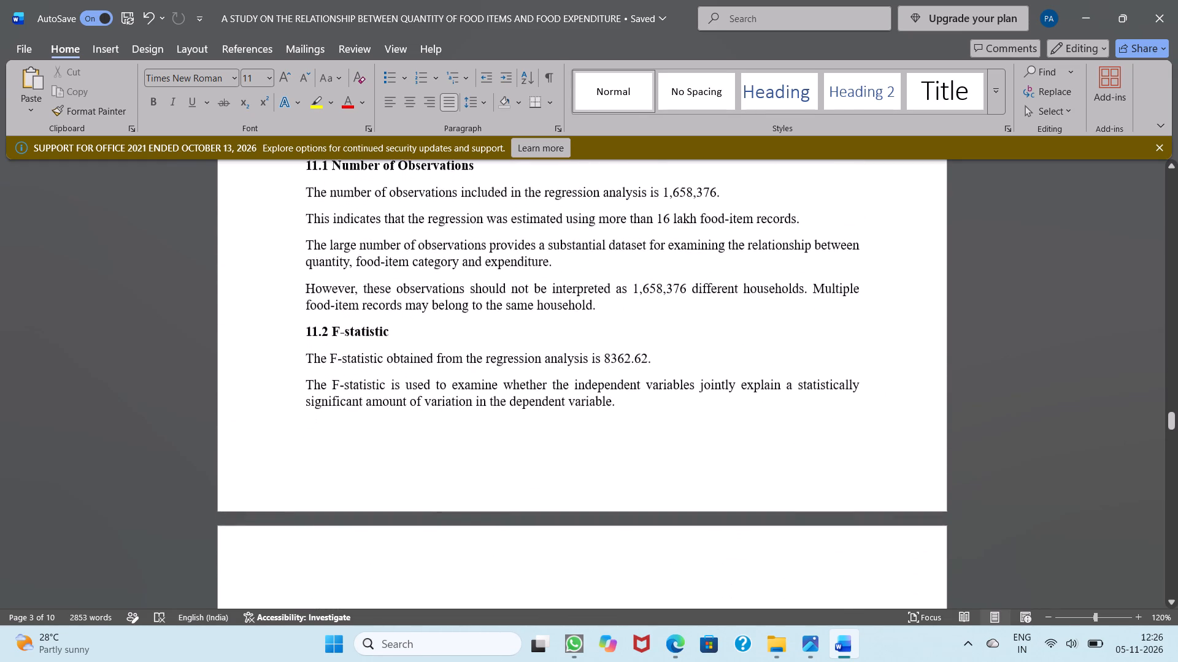
scroll(365, 425, "down", 3)
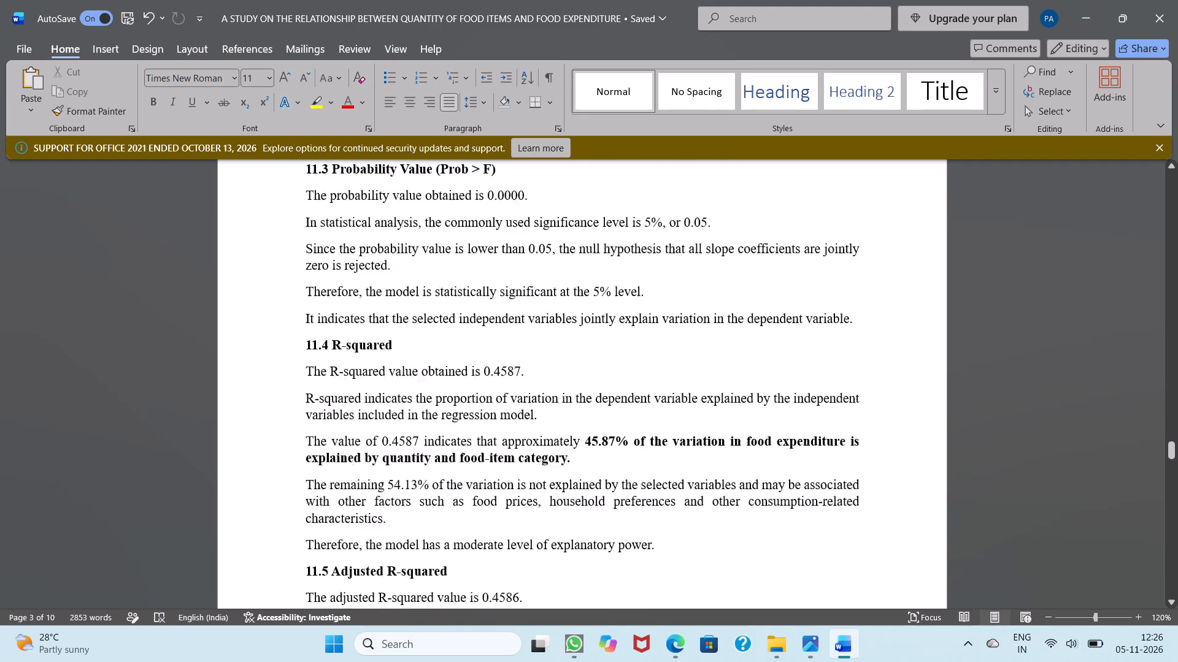
scroll(365, 425, "down", 6)
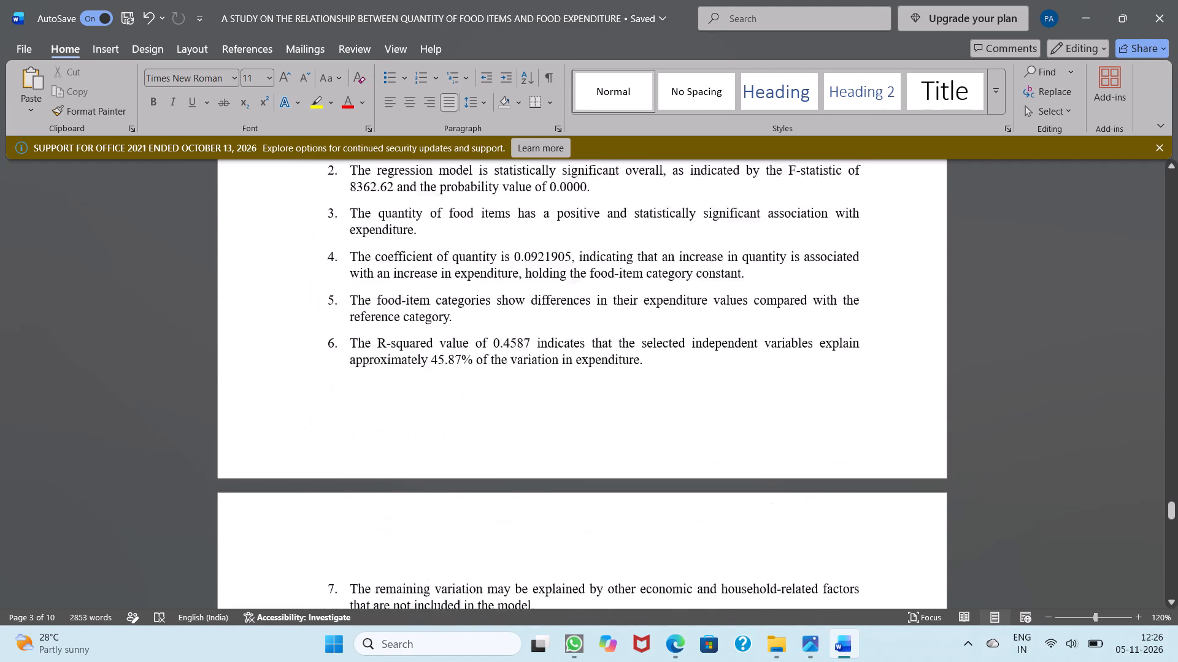
scroll(365, 425, "down", 6)
Read the references and the "Important corrections before submitting" section through the final advice paragraph.
scroll(365, 425, "up", 1)
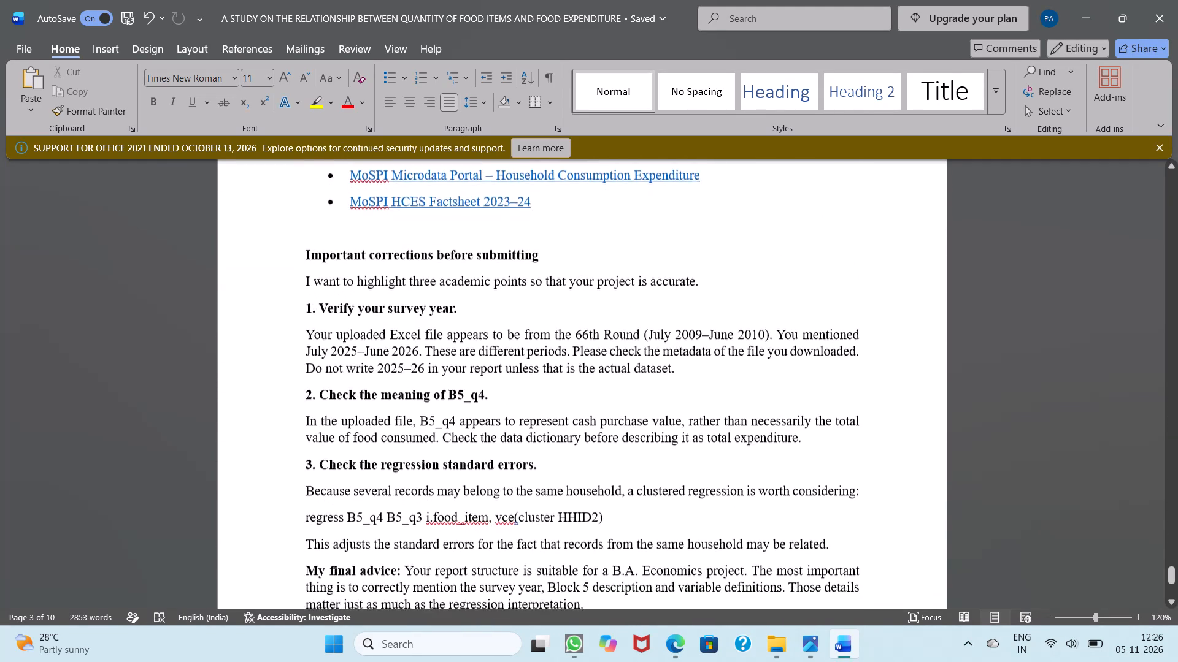
scroll(365, 425, "up", 2)
scroll(365, 425, "down", 1)
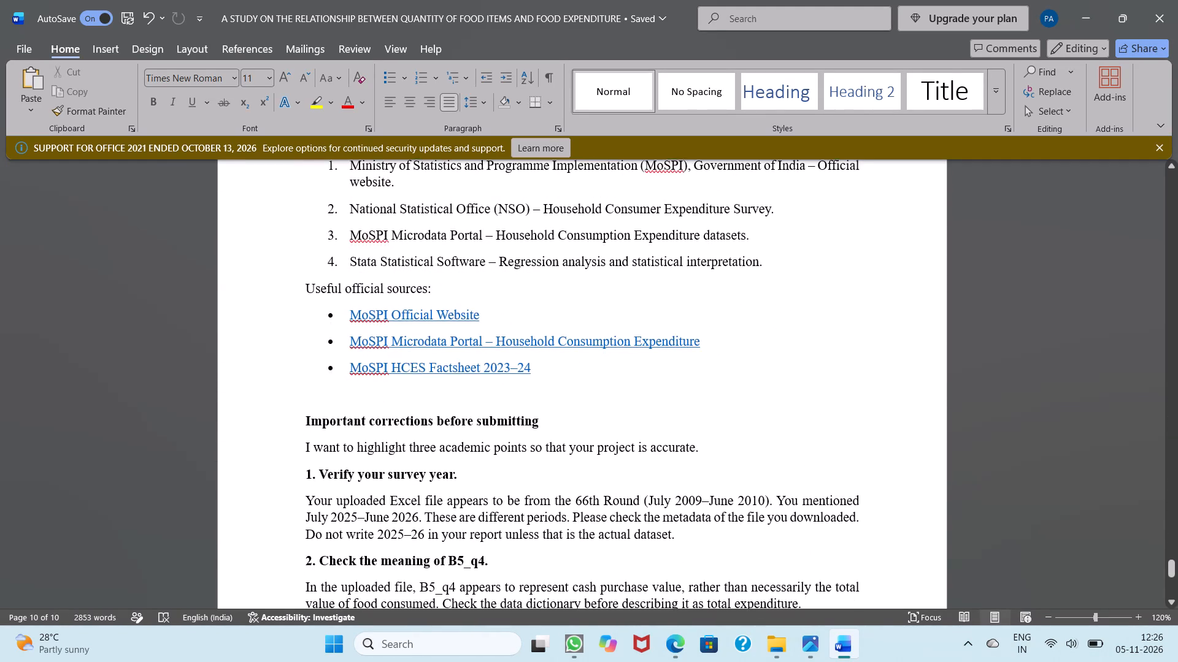
scroll(365, 425, "down", 1)
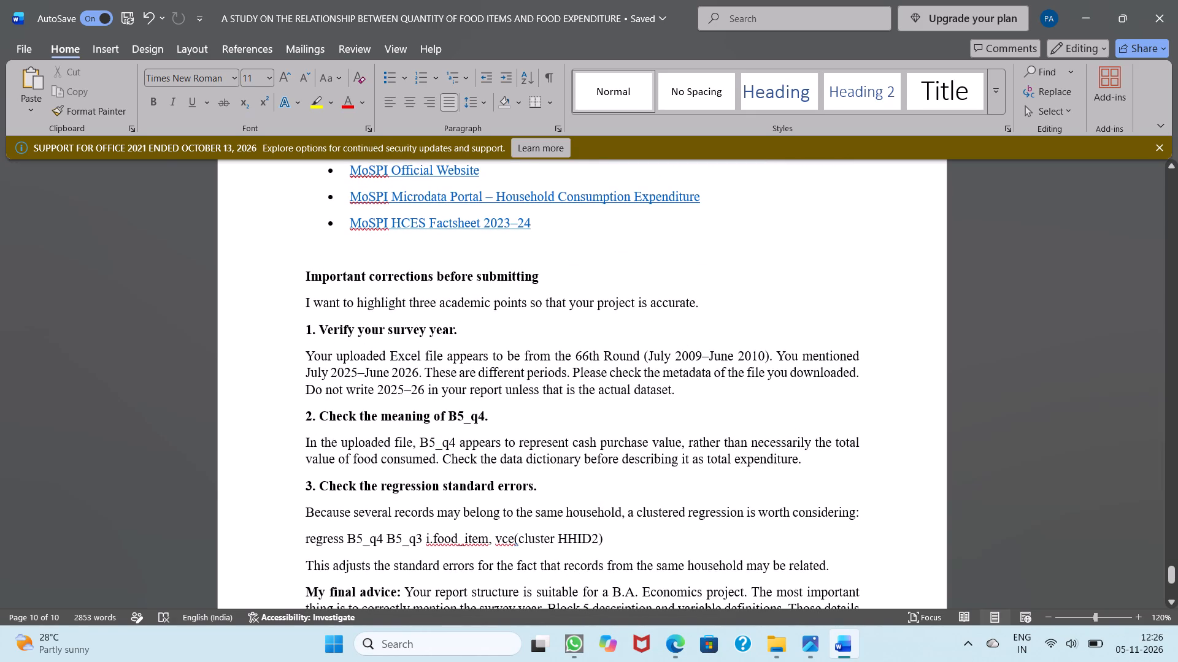
scroll(387, 371, "down", 1)
scroll(387, 371, "up", 1)
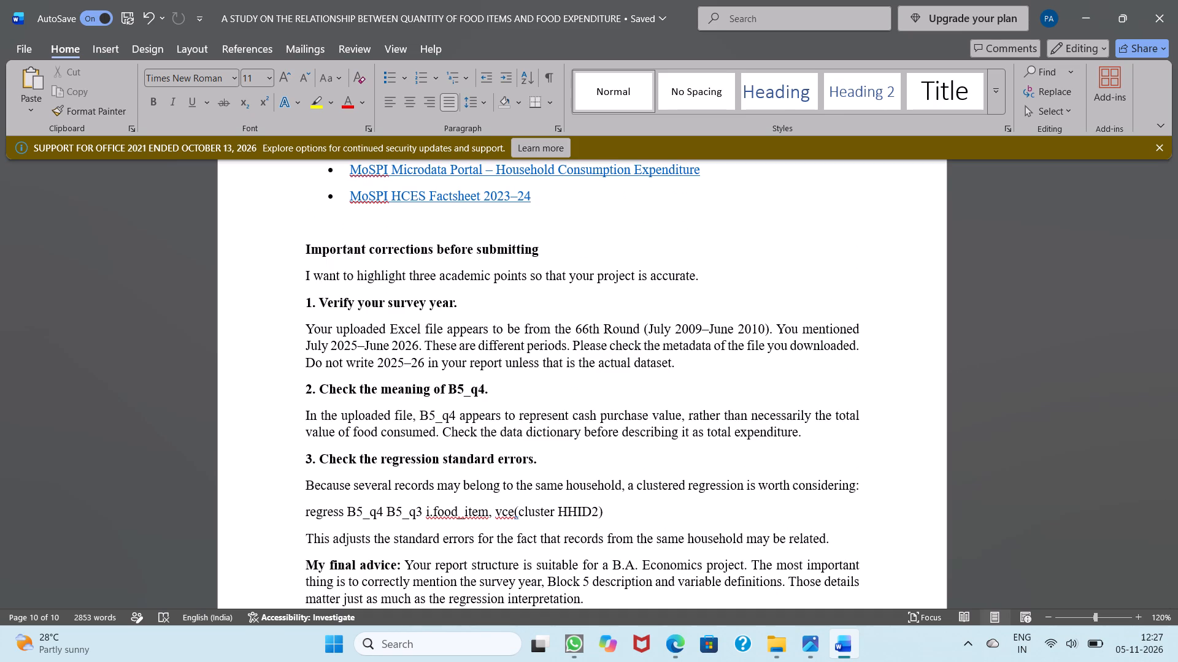
scroll(301, 371, "down", 2)
scroll(301, 371, "up", 1)
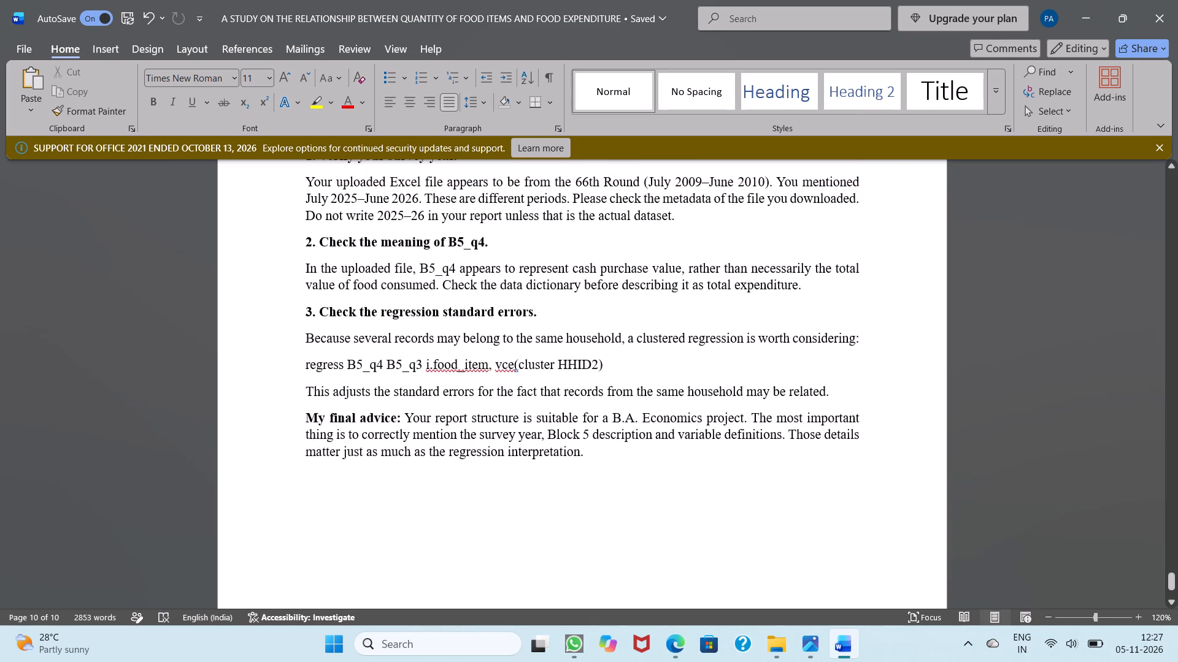
scroll(301, 371, "up", 1)
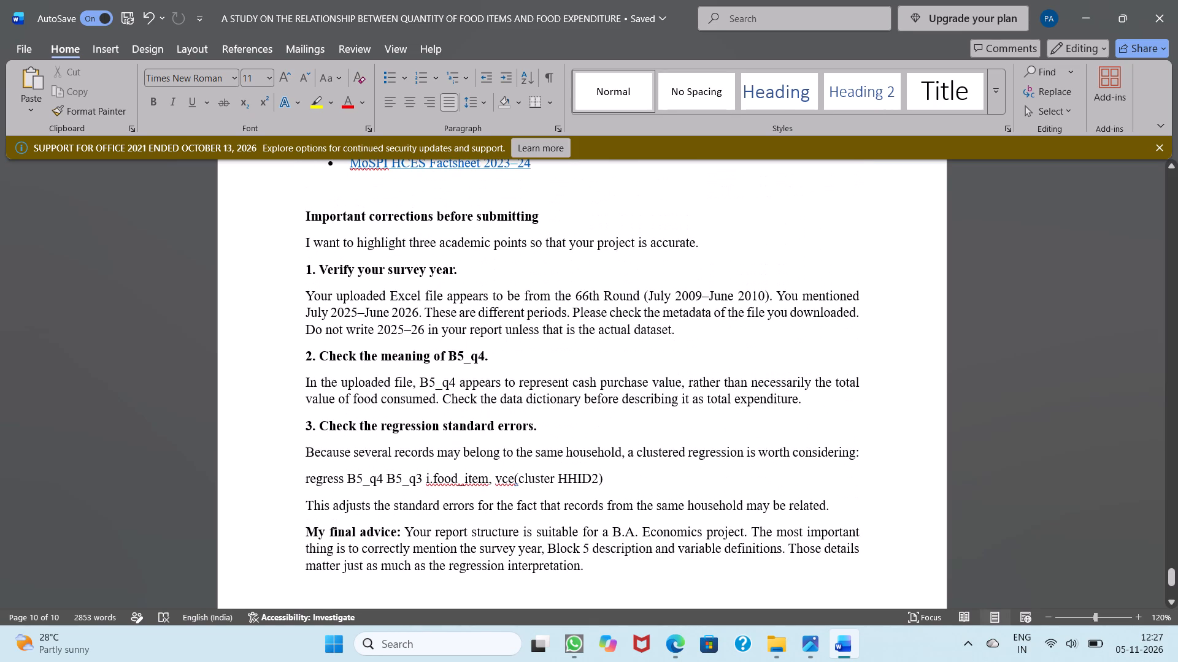
scroll(301, 371, "down", 2)
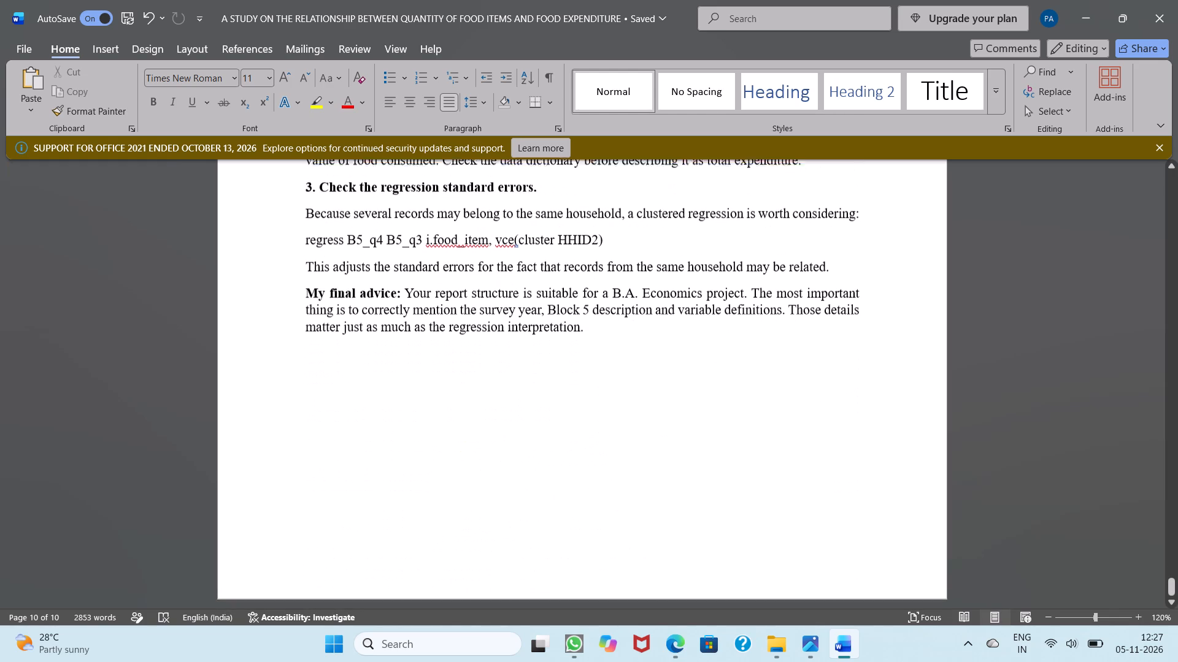
scroll(301, 371, "down", 1)
Reread the opening sections from the title to "5. Objectives of the Study", looking for text affected by the corrections.
scroll(301, 371, "up", 14)
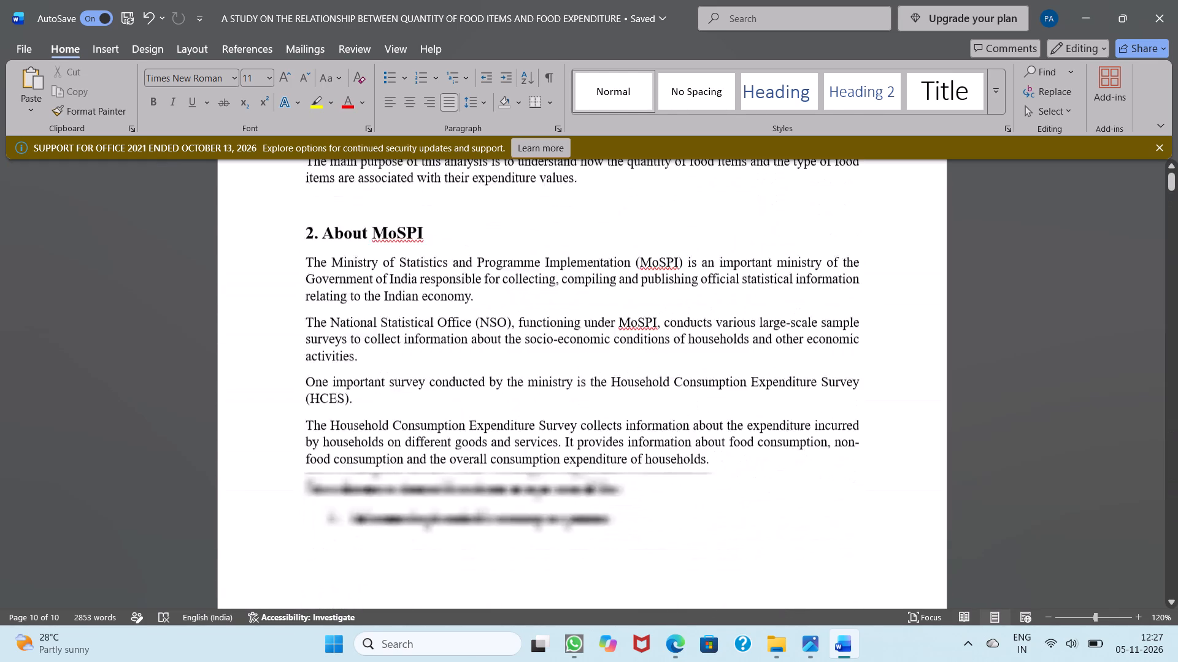
scroll(301, 371, "up", 5)
scroll(301, 371, "down", 2)
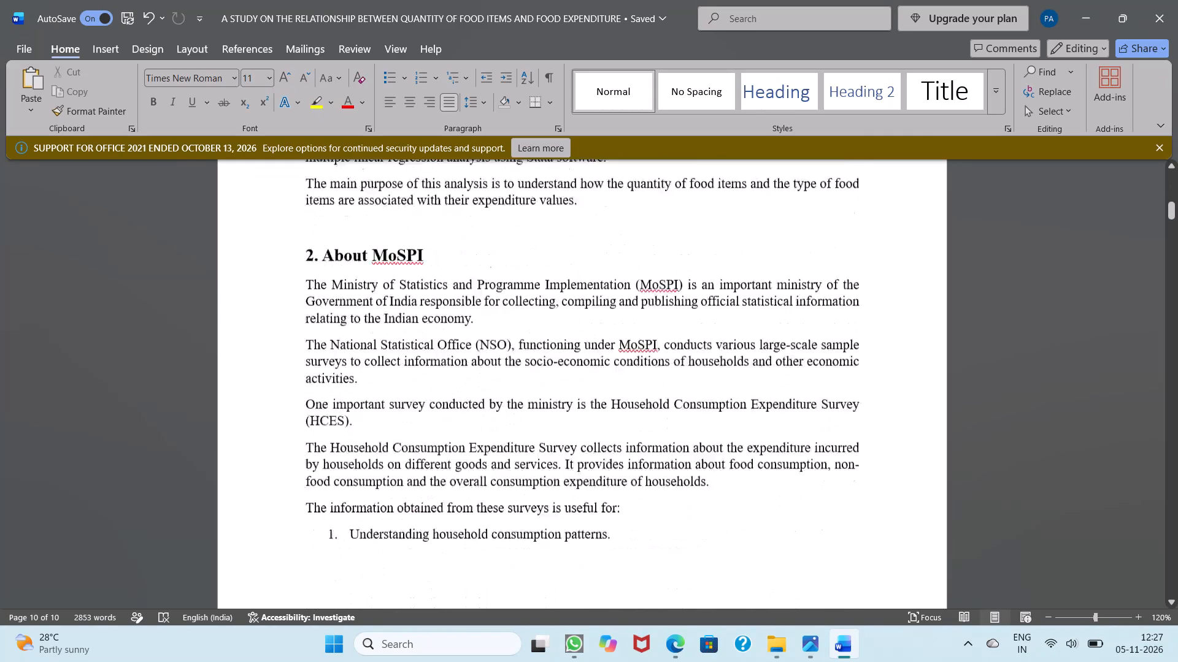
scroll(301, 371, "down", 3)
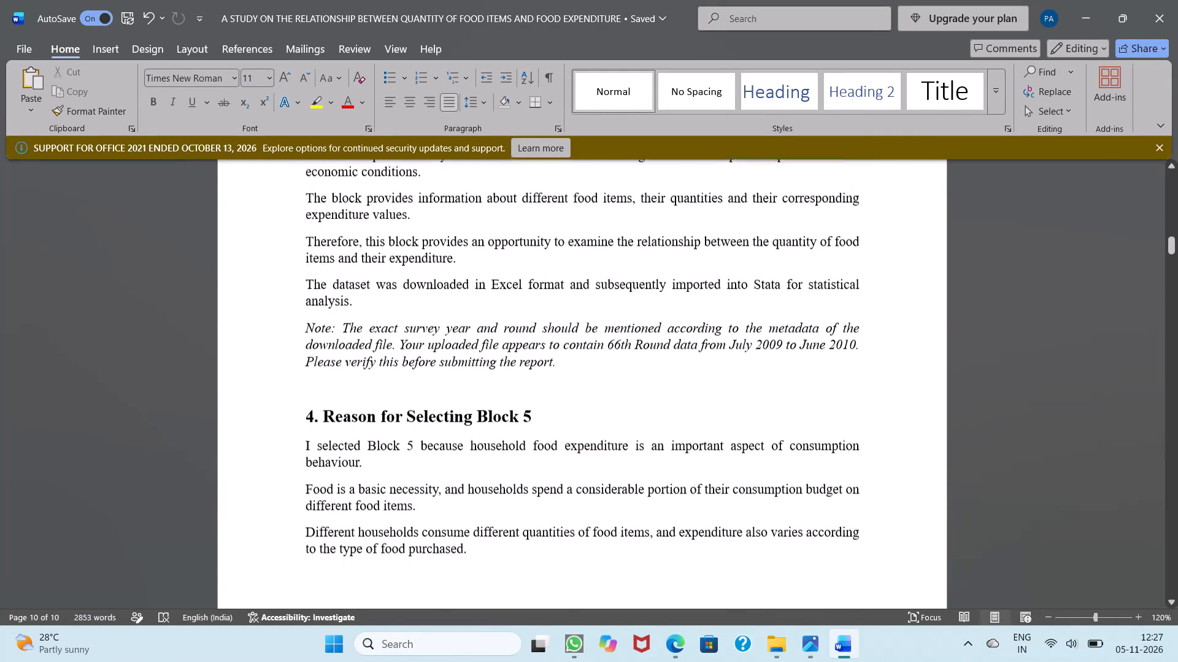
scroll(301, 371, "up", 7)
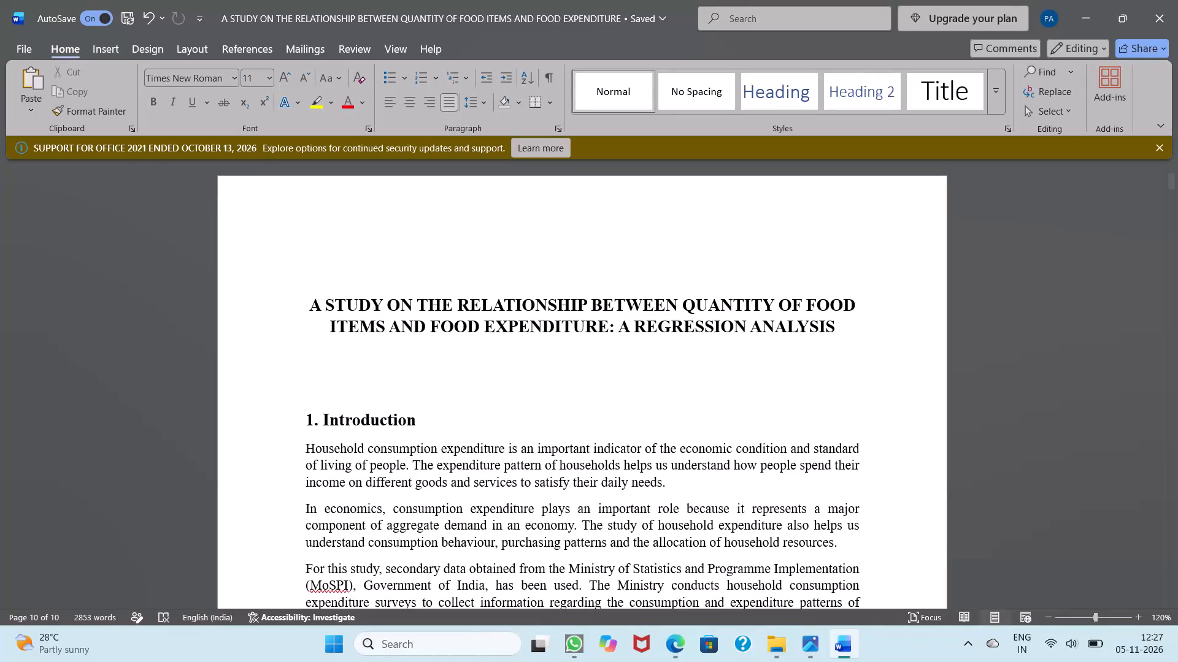
scroll(301, 371, "down", 6)
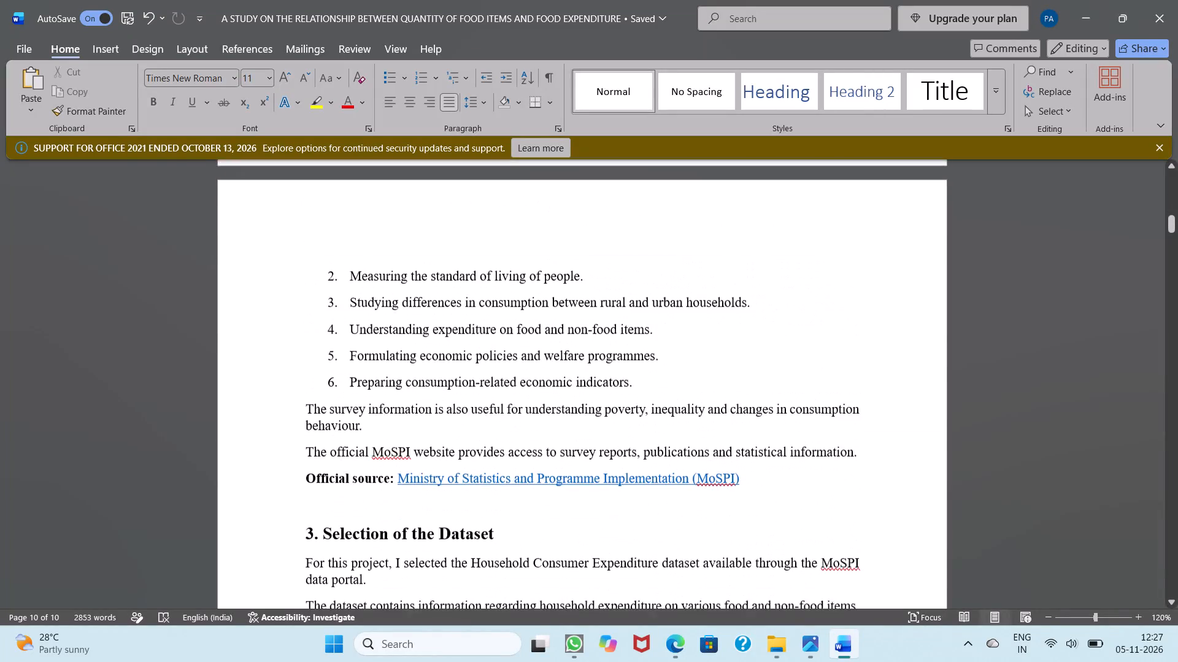
scroll(301, 371, "down", 4)
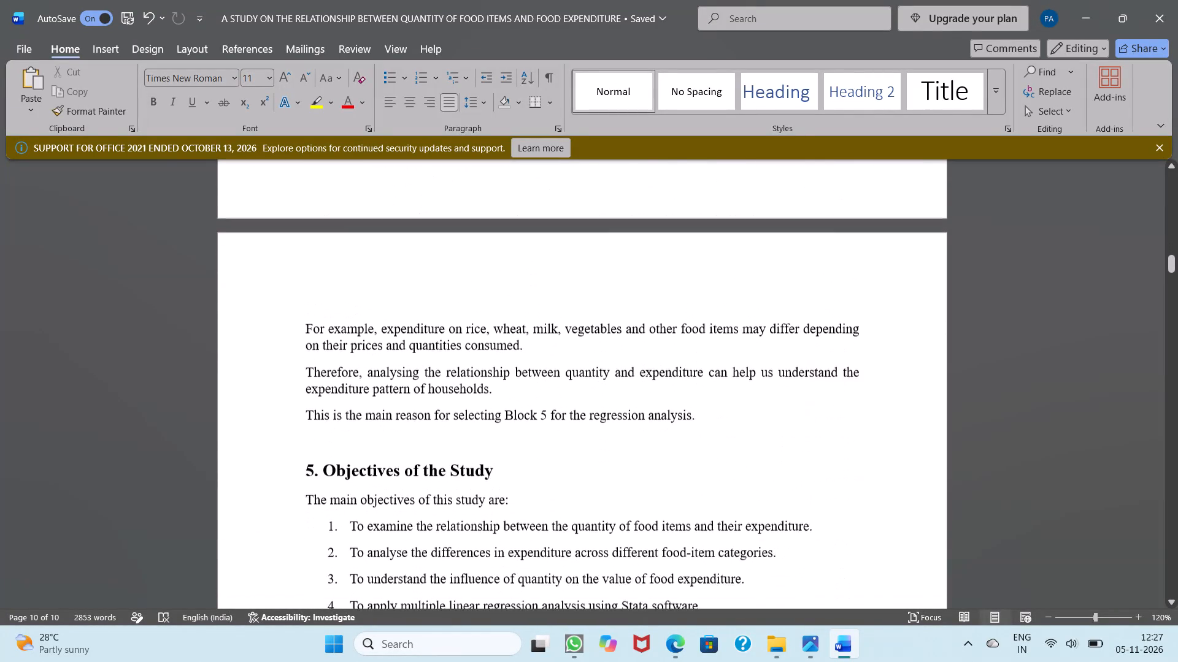
Delete the italic survey year and round note ending Section 3, keeping one non-italic blank line before the "4. Reason for Selecting Block 5" heading.
scroll(301, 371, "up", 3)
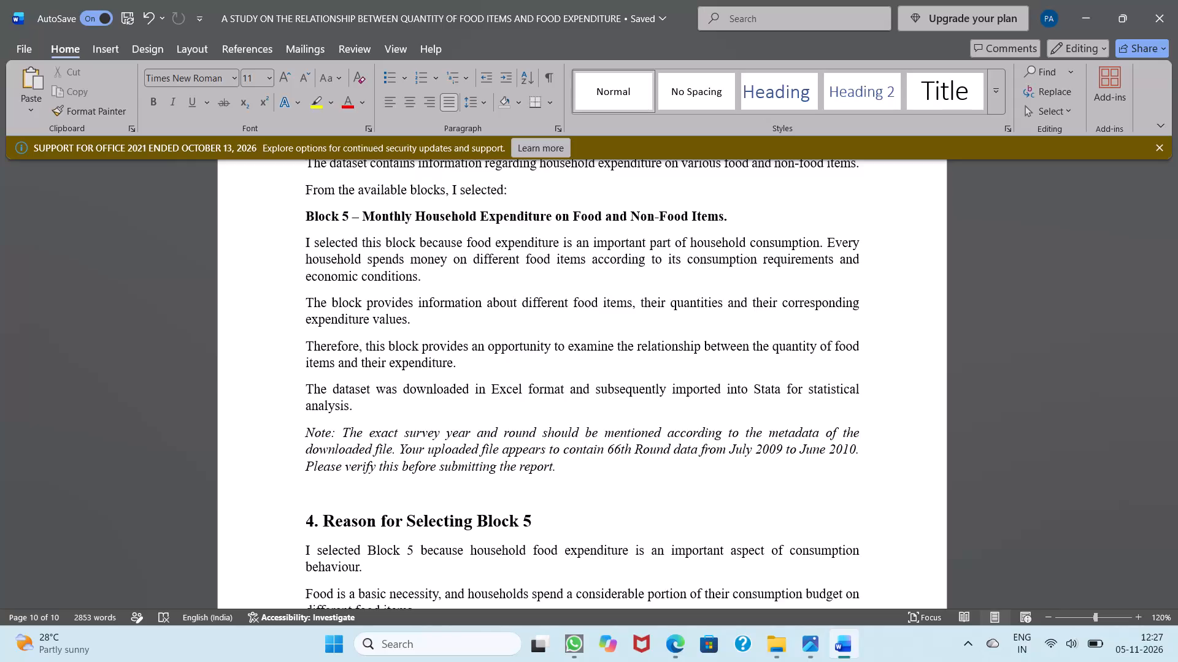
scroll(563, 468, "up", 3)
scroll(563, 468, "down", 3)
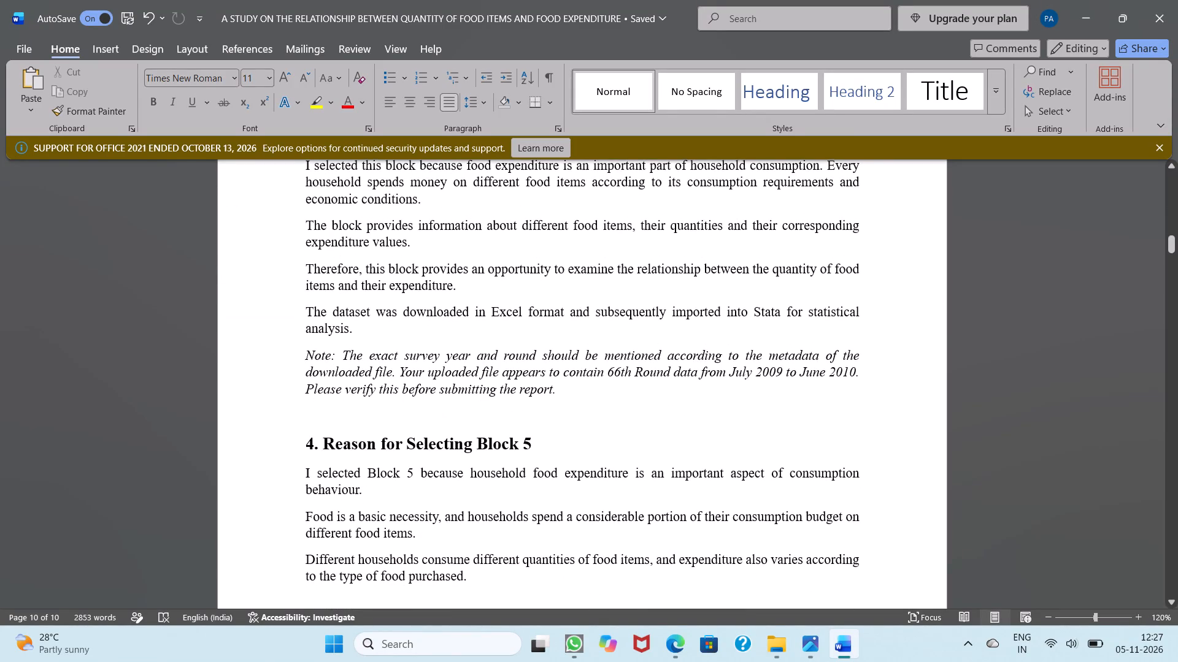
left_click_drag(560, 390, 300, 349)
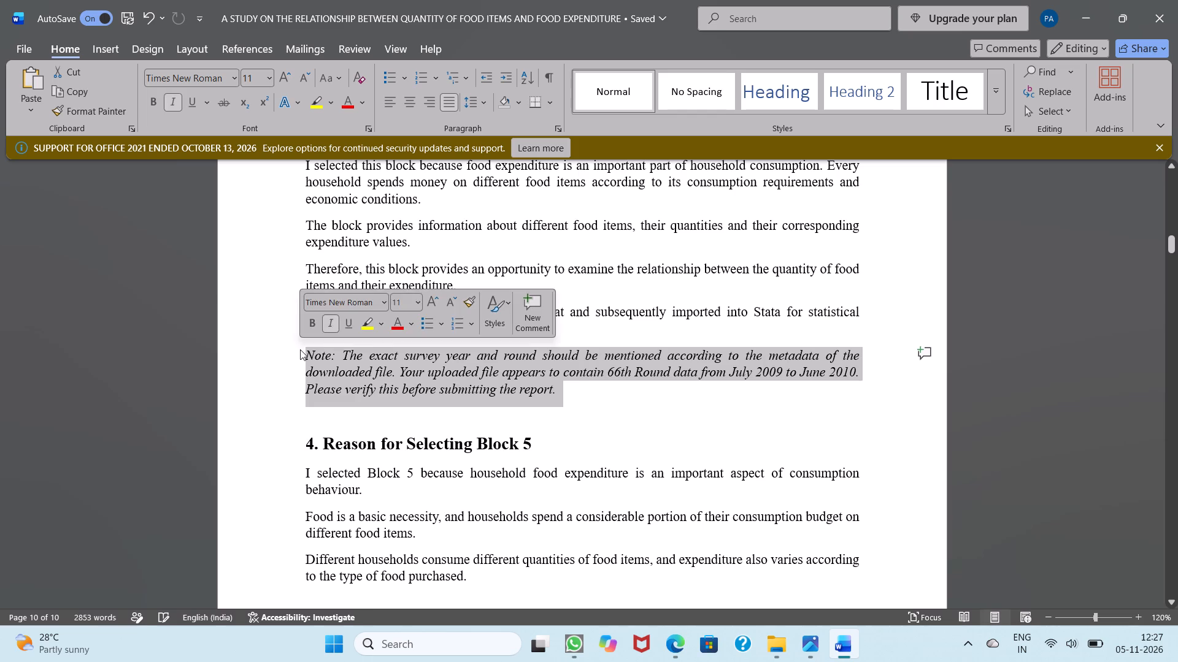
key("BackSpace")
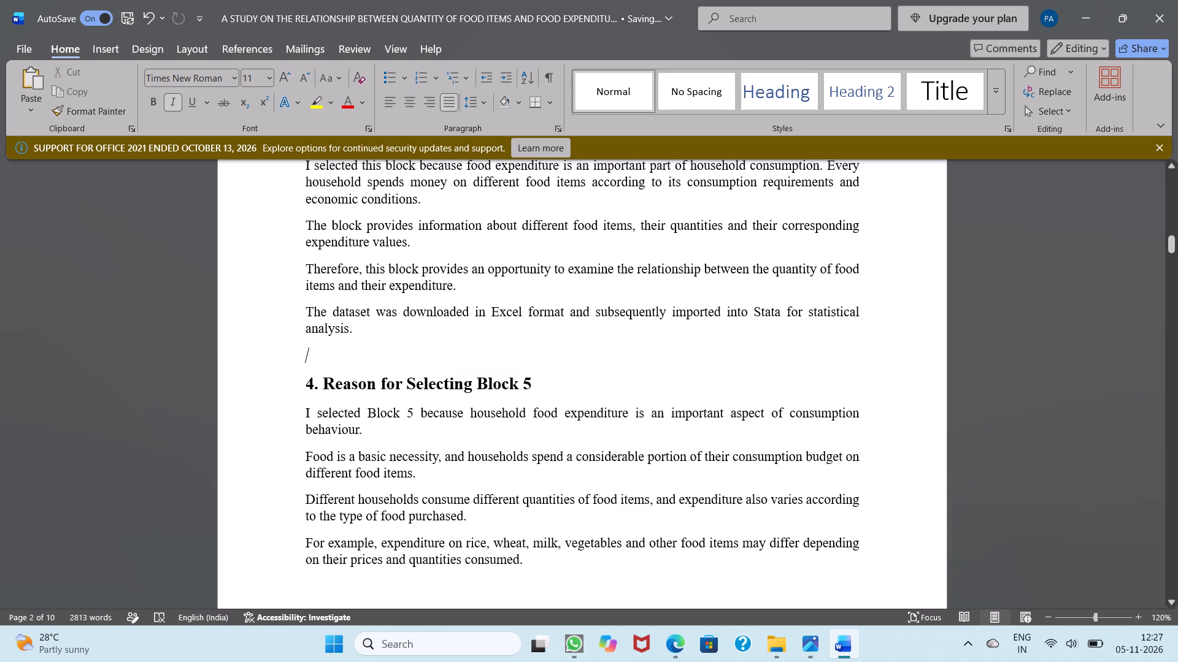
key("BackSpace")
key("Return")
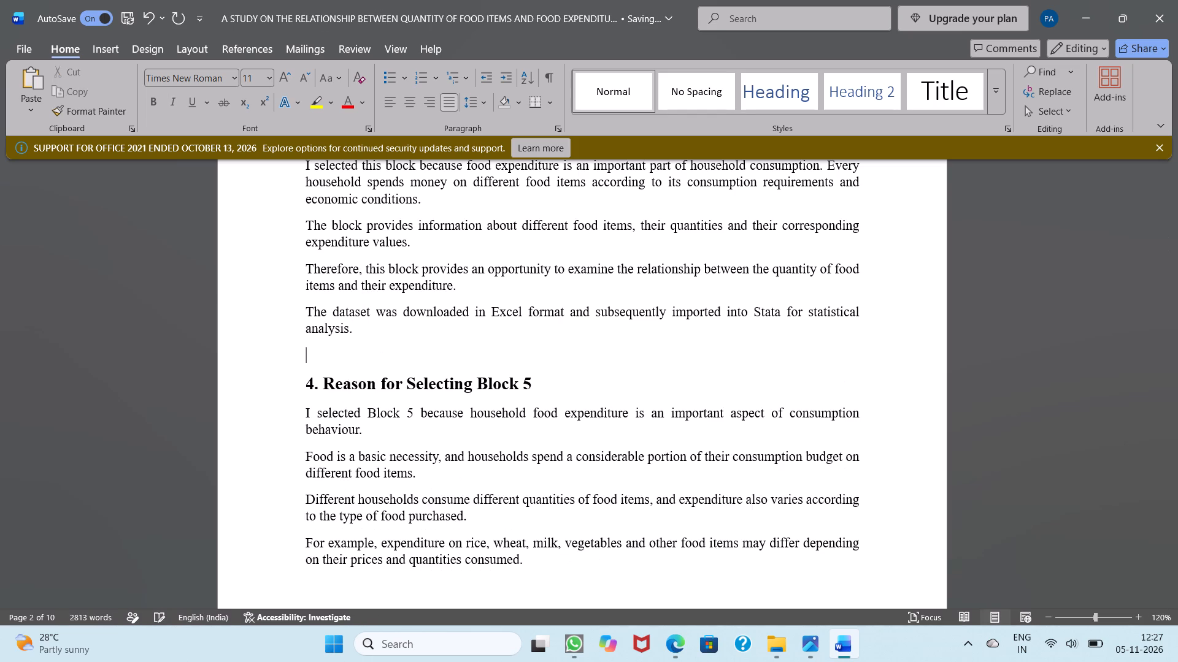
Review the report from Section 4 through to the closing advice paragraph, checking for remaining advisory notes.
scroll(300, 349, "down", 6)
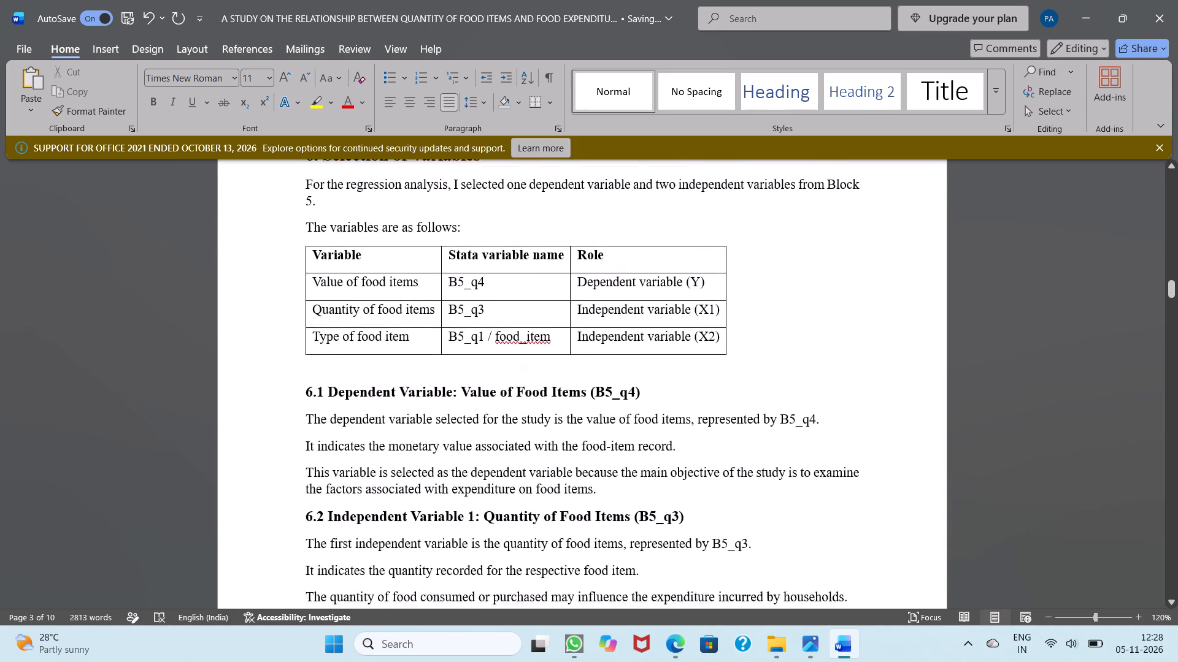
scroll(300, 349, "down", 3)
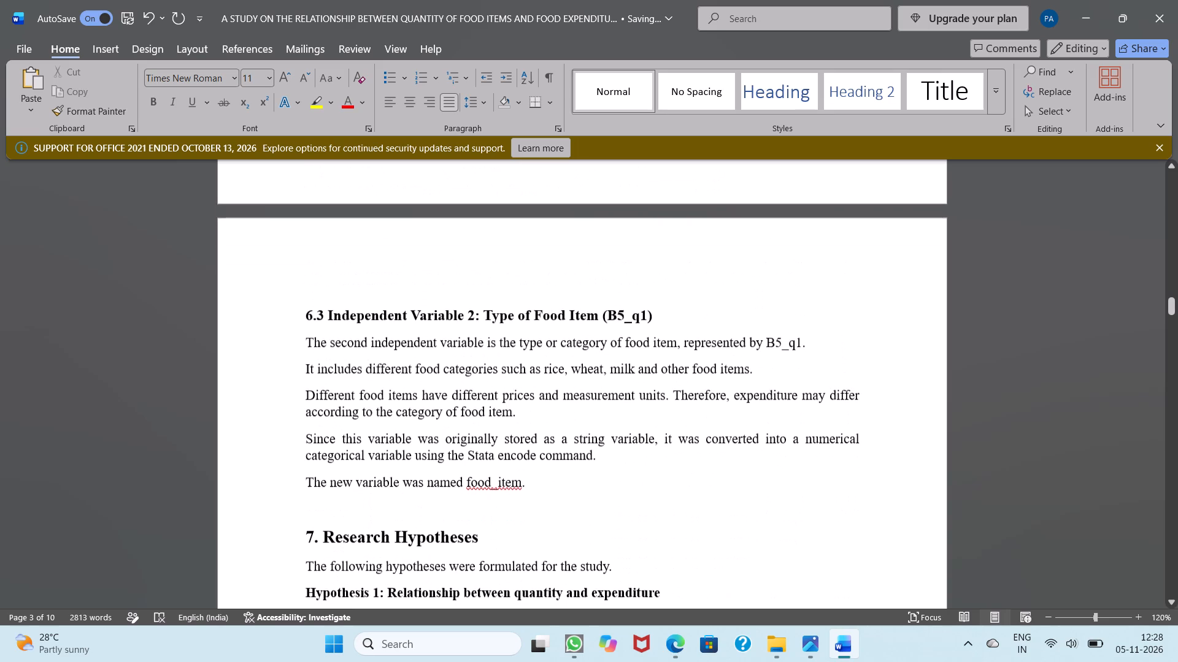
scroll(300, 349, "down", 4)
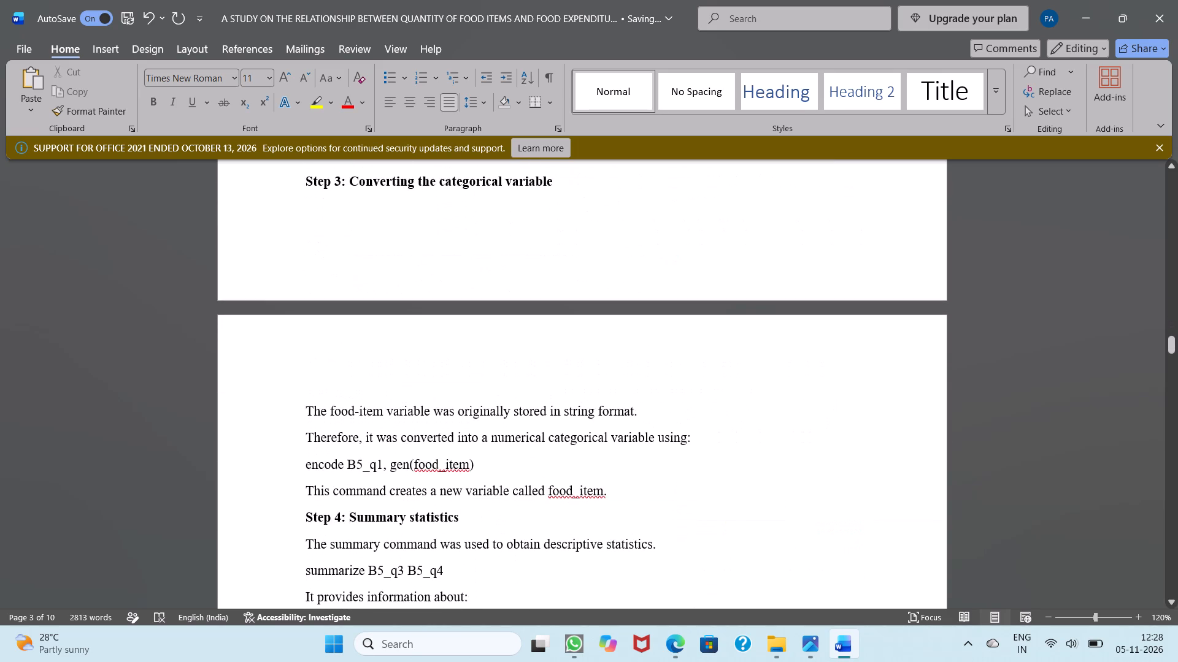
scroll(300, 349, "down", 5)
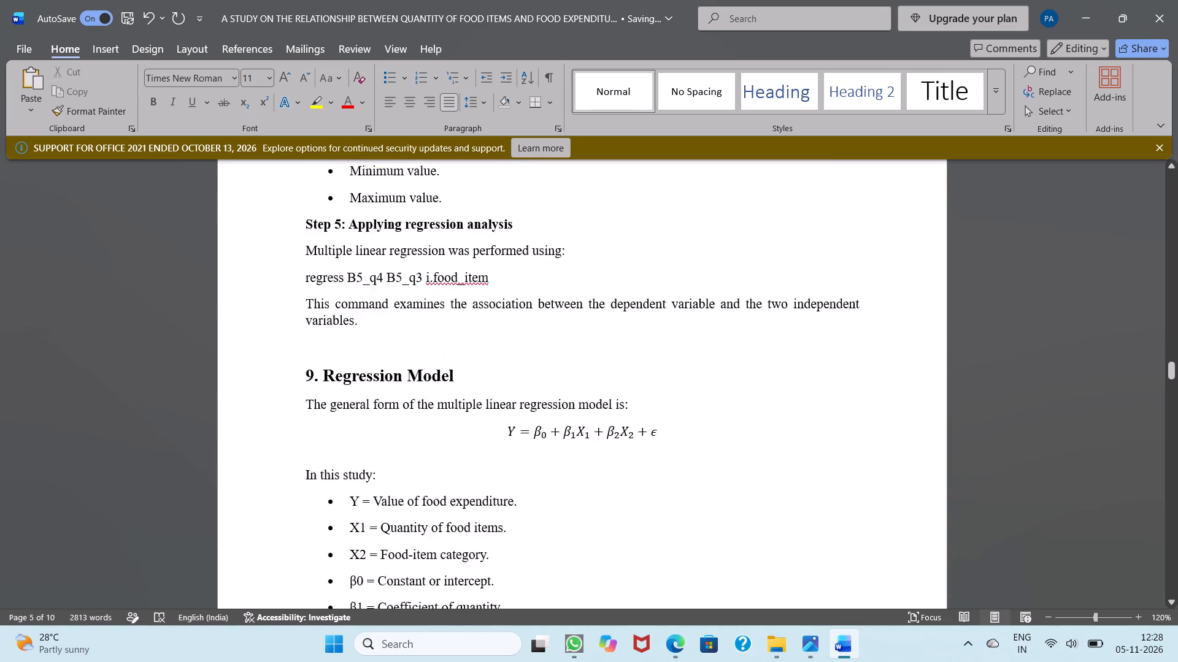
scroll(300, 349, "down", 3)
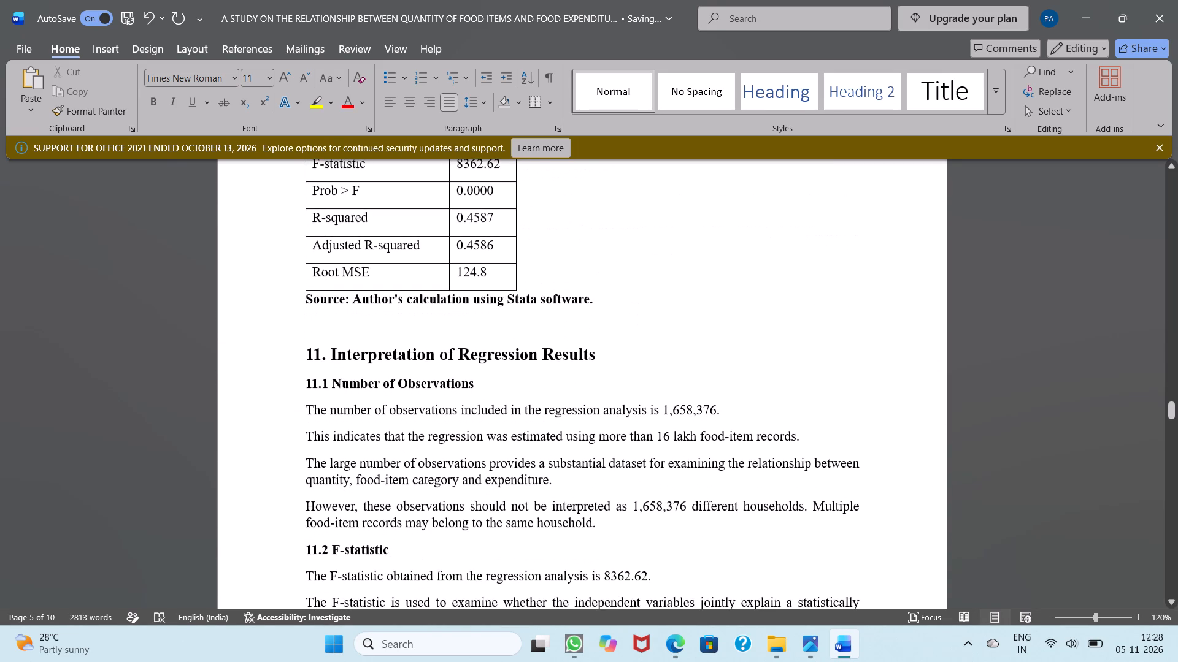
scroll(300, 349, "down", 2)
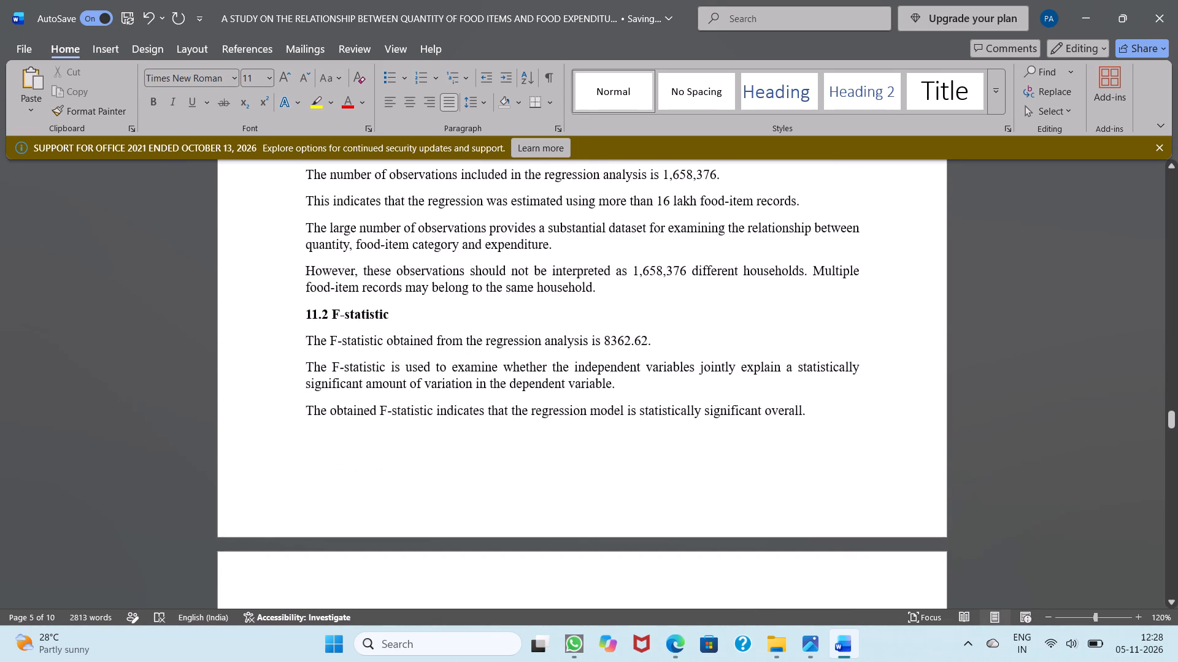
scroll(300, 349, "down", 5)
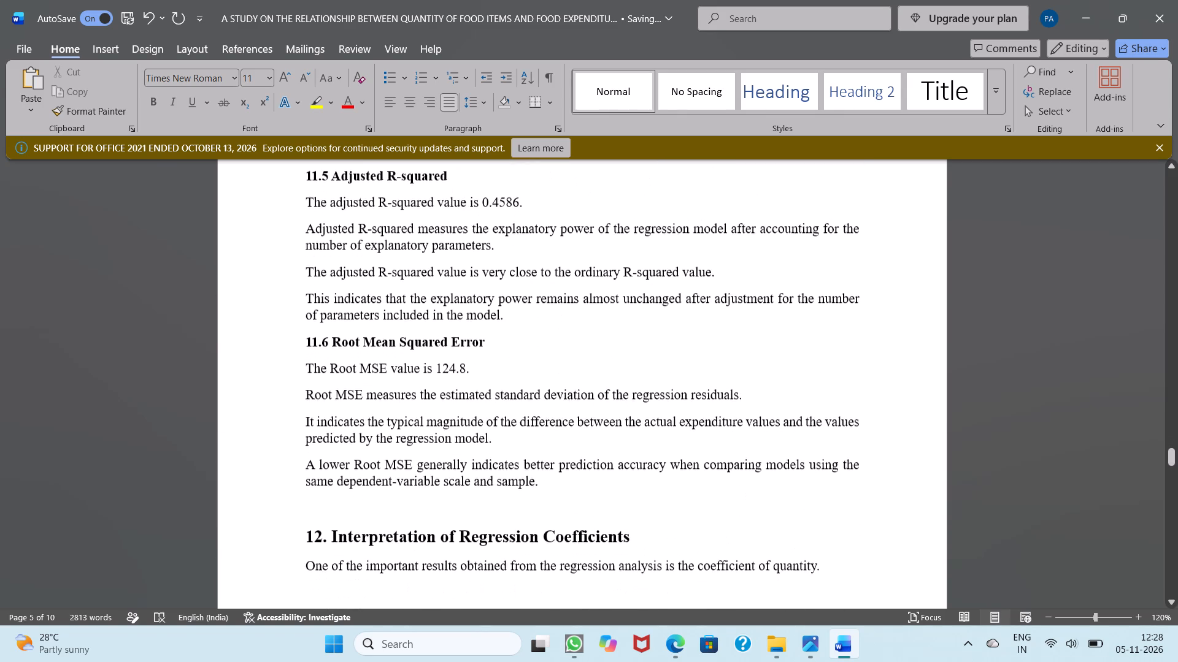
scroll(300, 349, "down", 5)
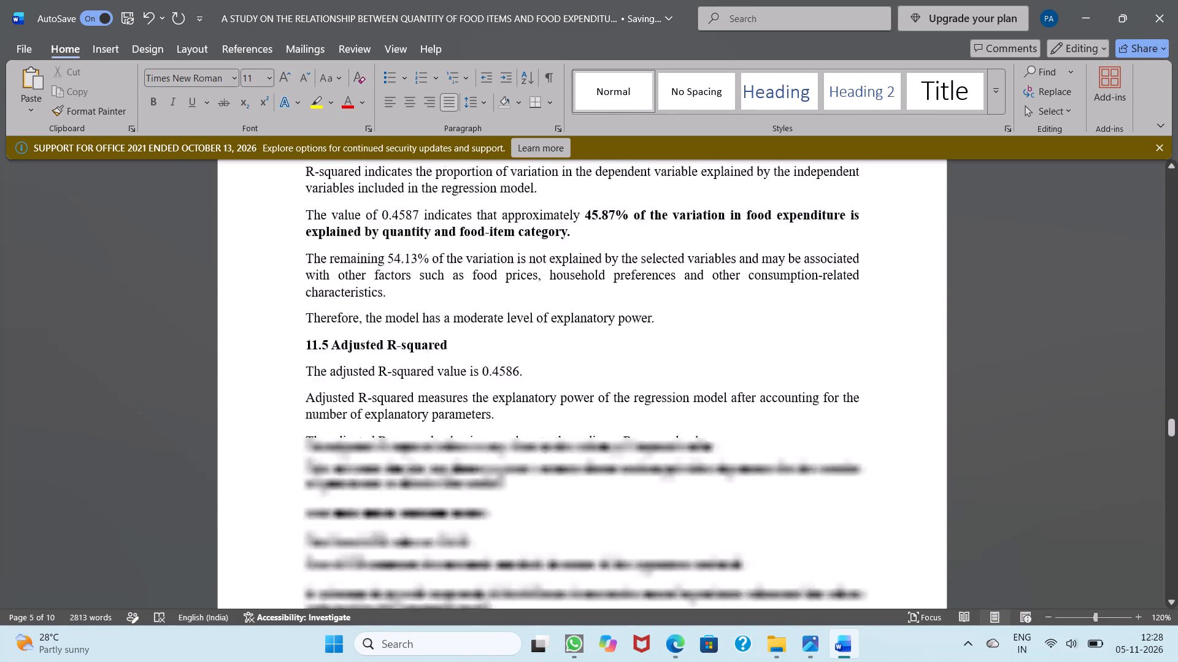
scroll(300, 349, "down", 15)
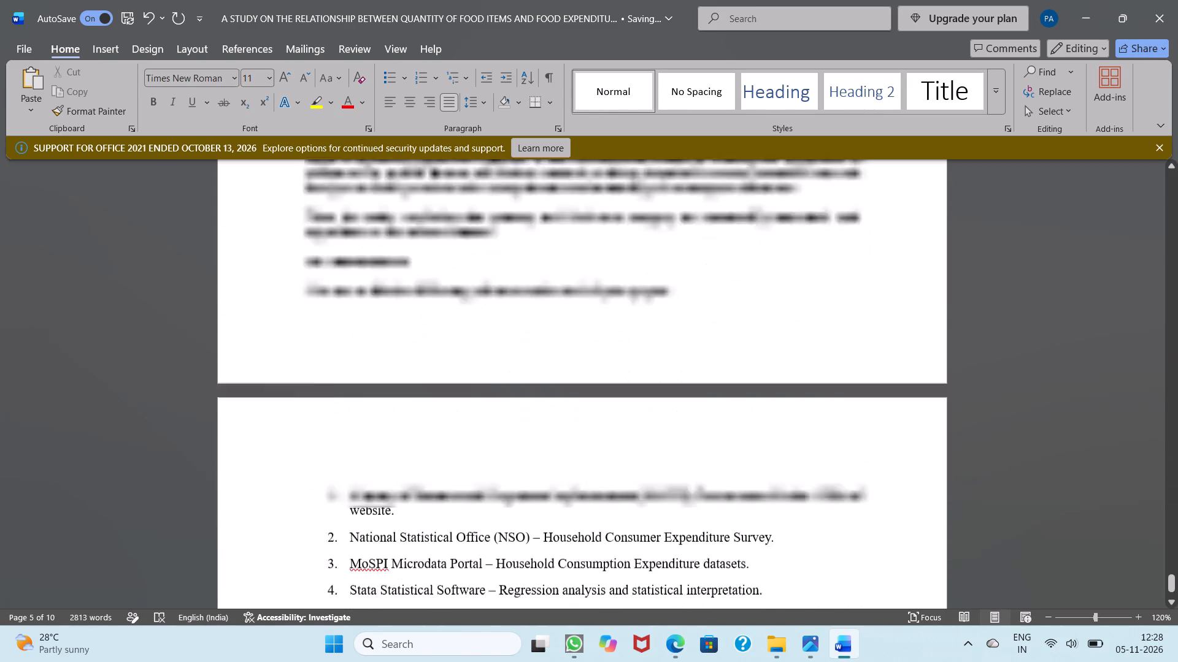
scroll(300, 349, "down", 12)
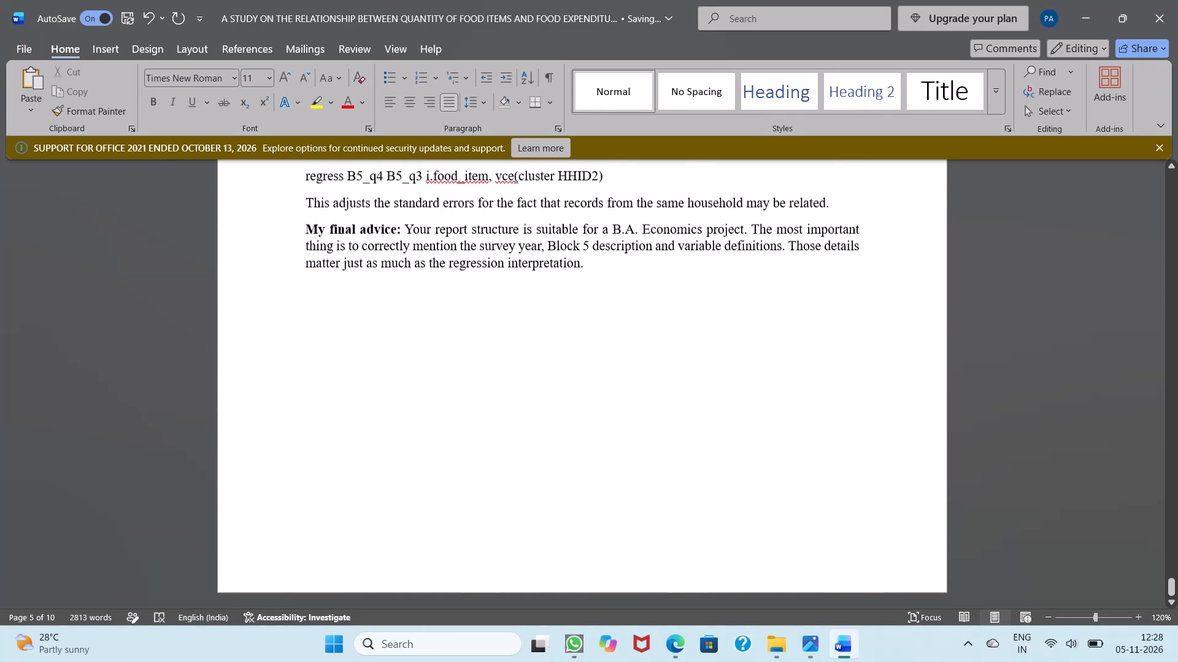
Delete the "My final advice" paragraph at the end of the report.
scroll(300, 349, "up", 1)
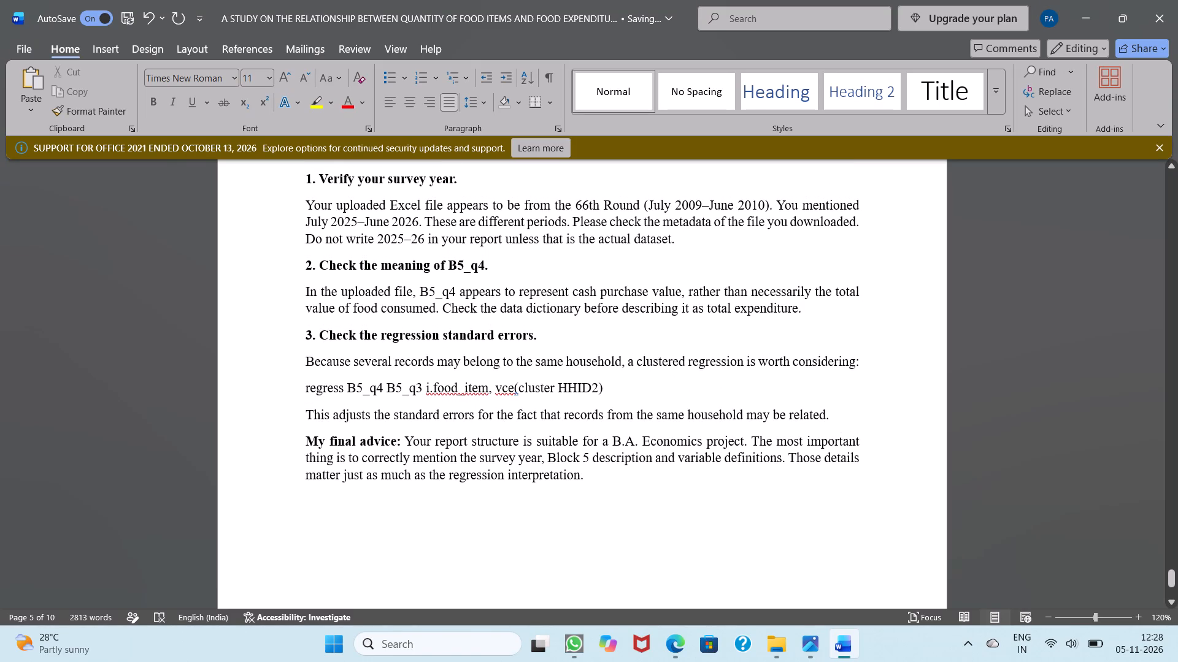
left_click_drag(300, 436, 500, 484)
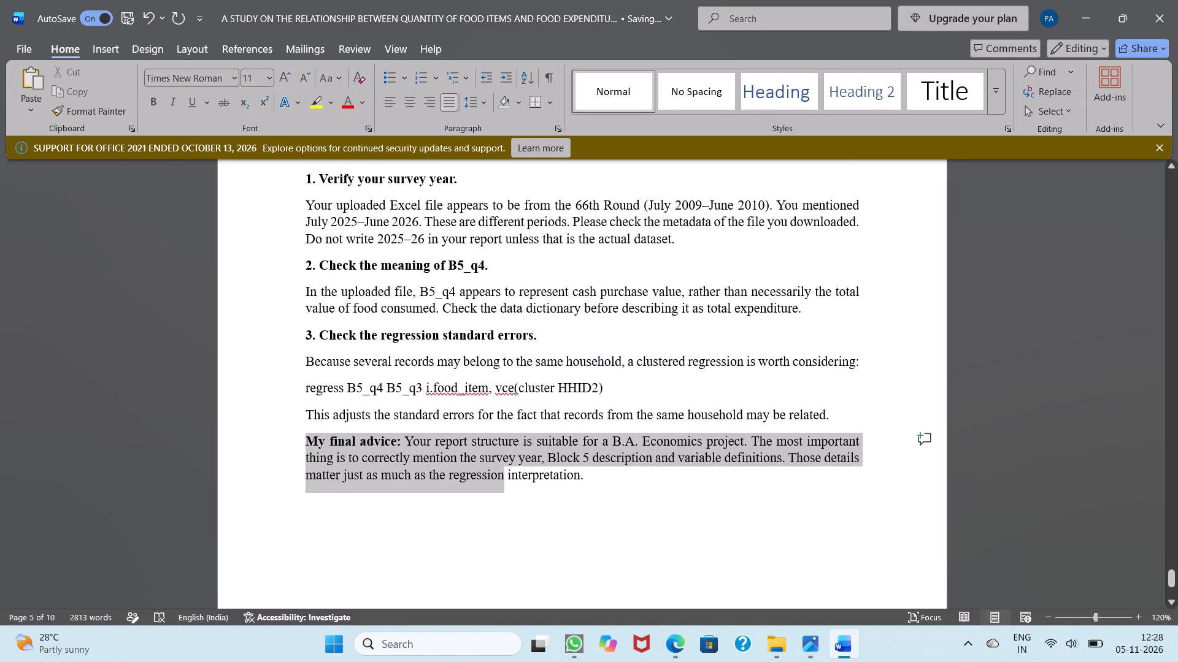
left_click_drag(500, 484, 588, 471)
key("BackSpace")
Delete the whole "Important corrections before submitting" section, from its heading through the standard-errors note, after the official sources list.
scroll(588, 471, "up", 1)
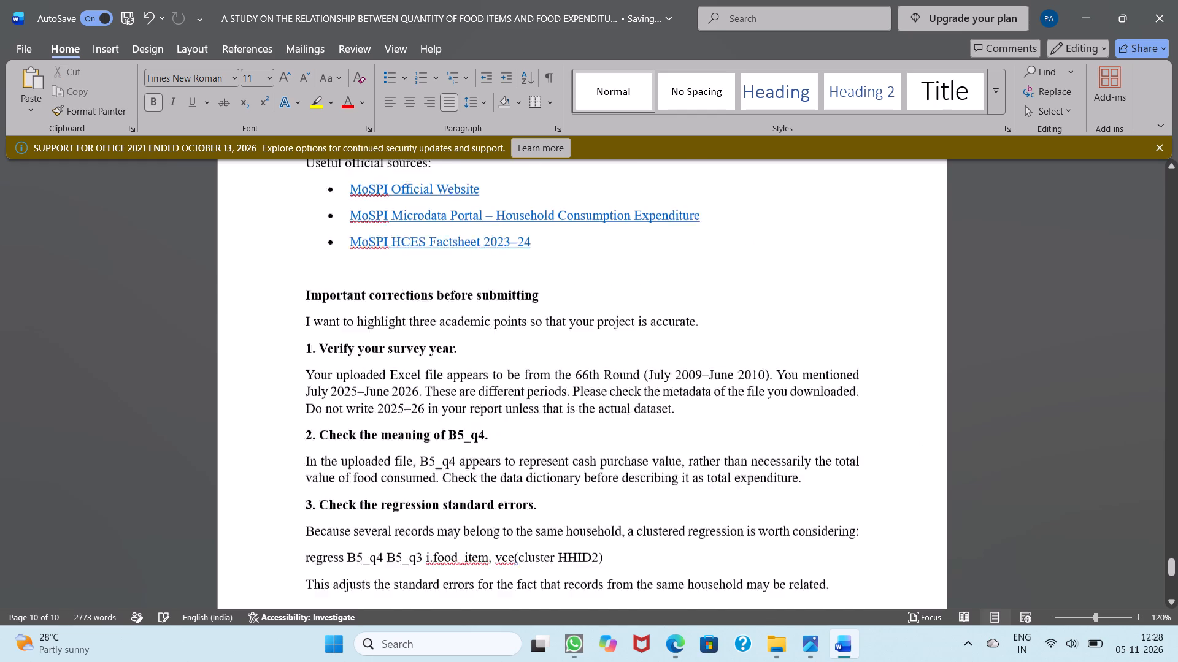
scroll(588, 471, "up", 1)
scroll(588, 471, "down", 1)
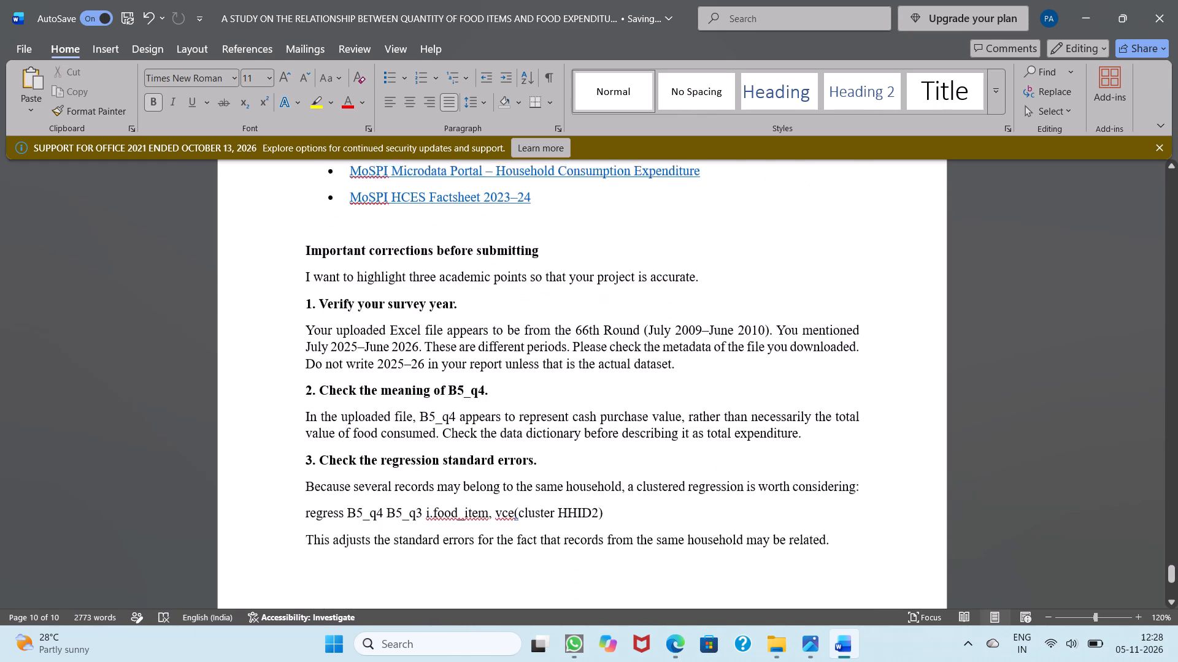
scroll(588, 471, "down", 1)
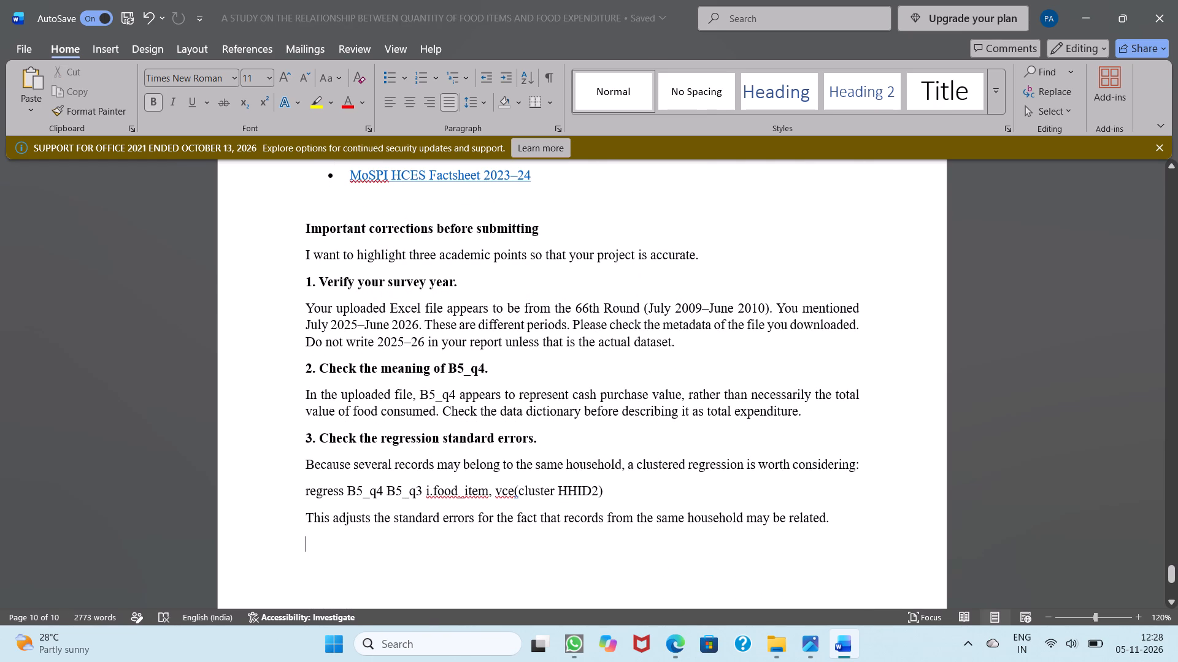
left_click_drag(302, 227, 715, 501)
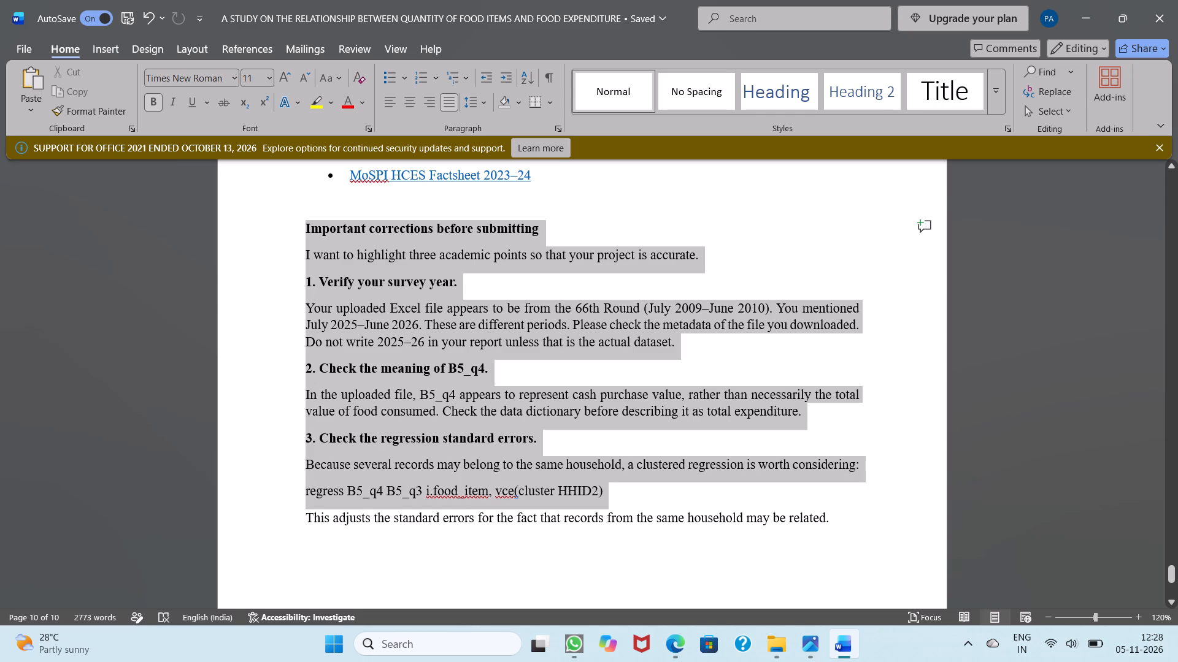
left_click_drag(715, 501, 841, 582)
key("BackSpace")
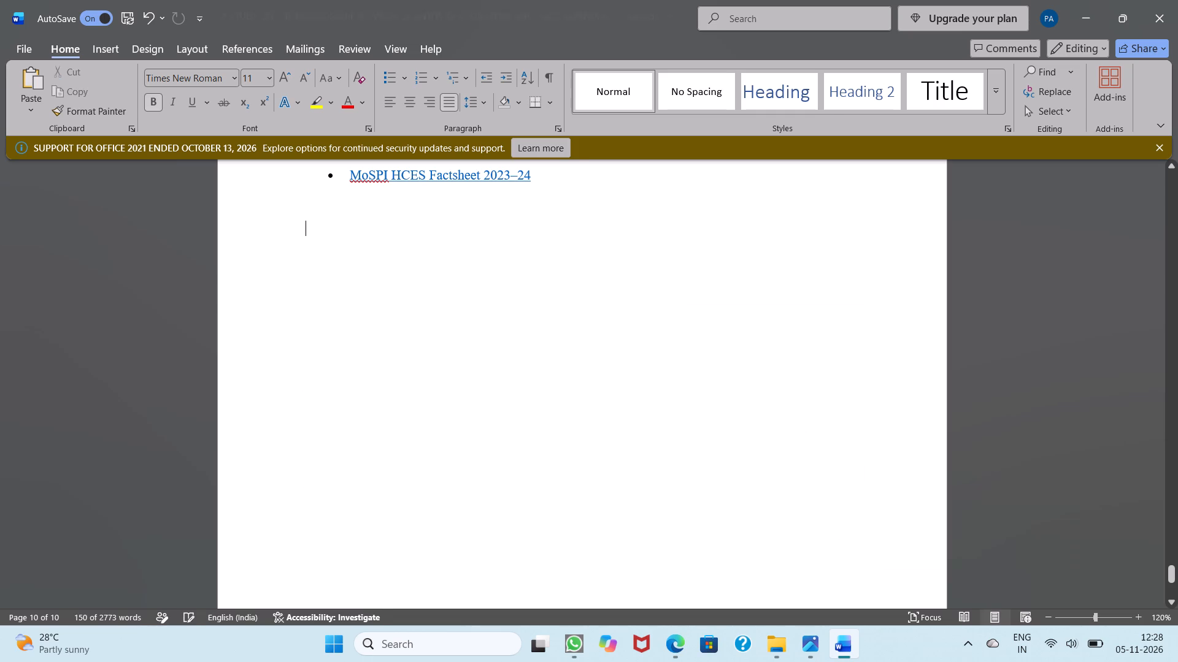
Insert a blank line before the "16. References" heading to separate it from the Conclusion.
scroll(841, 582, "up", 5)
scroll(841, 582, "down", 2)
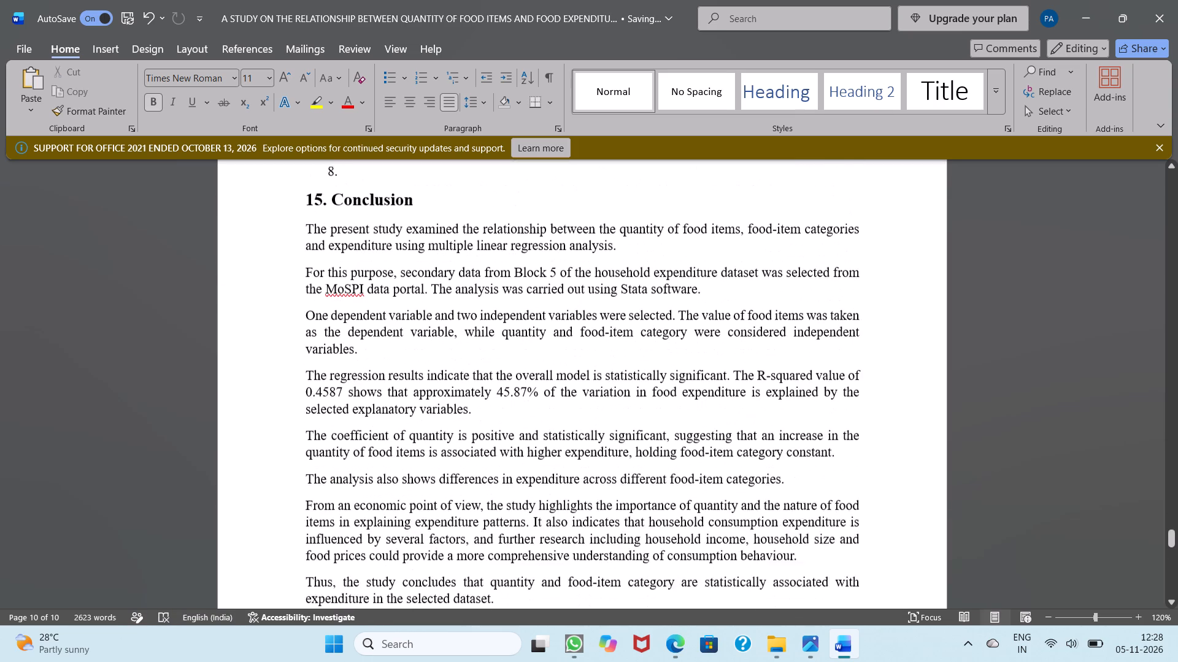
scroll(841, 582, "down", 2)
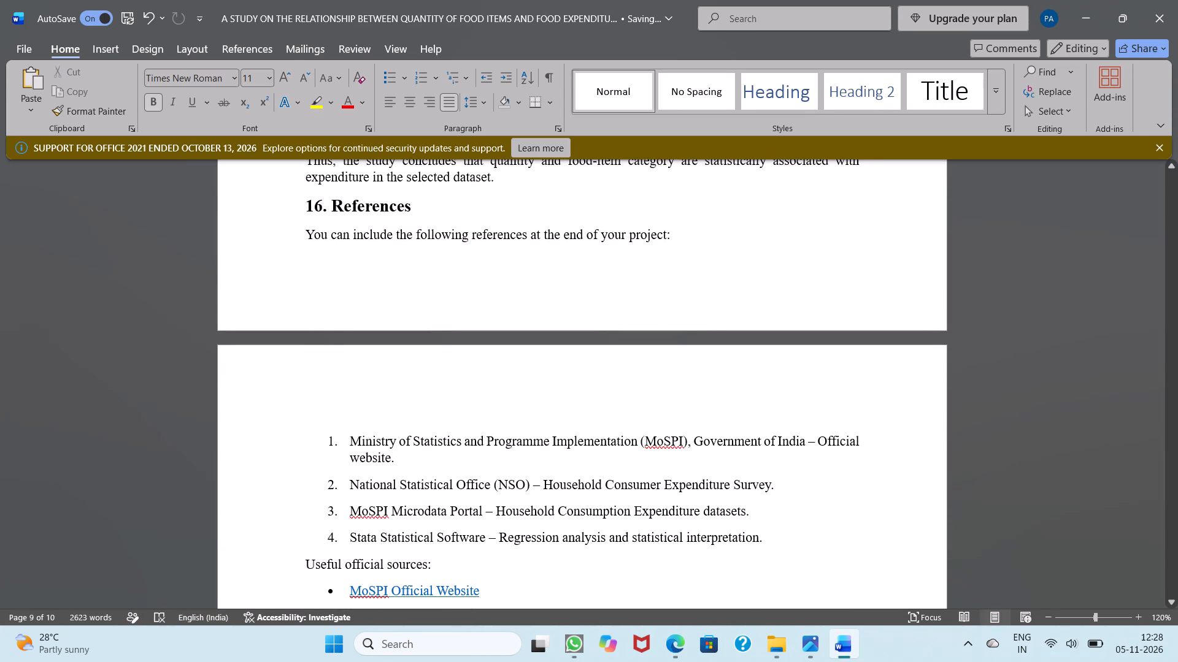
left_click(306, 199)
key("Return")
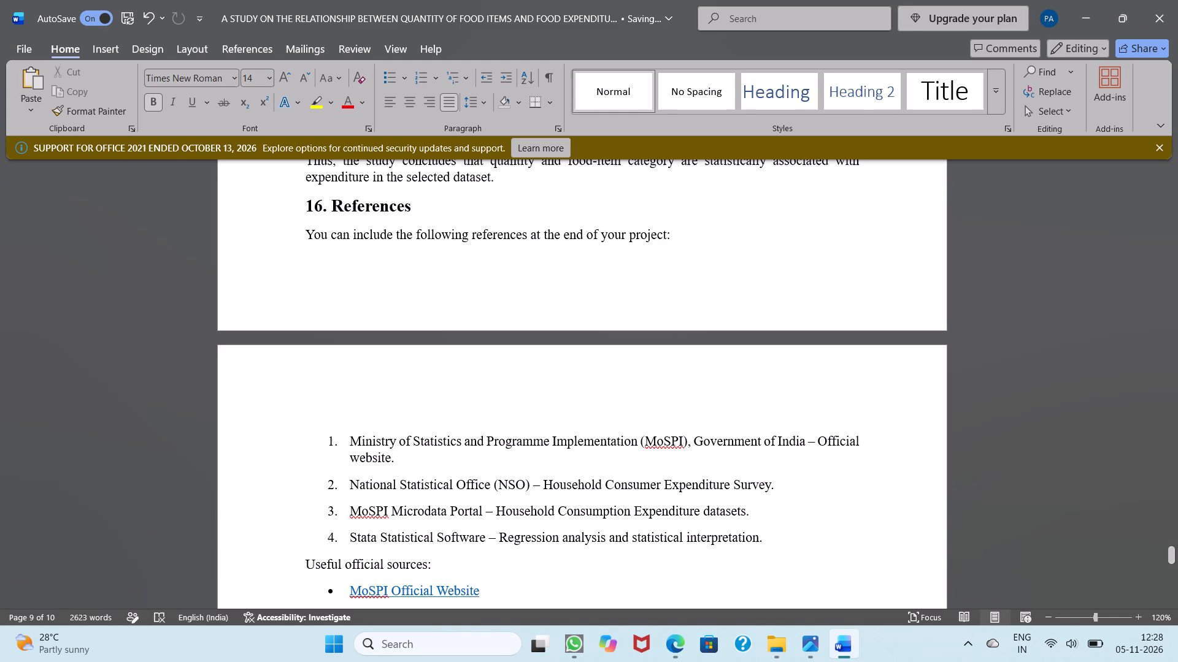
Return to the beginning of the report to look over the title and Introduction.
scroll(306, 199, "up", 17)
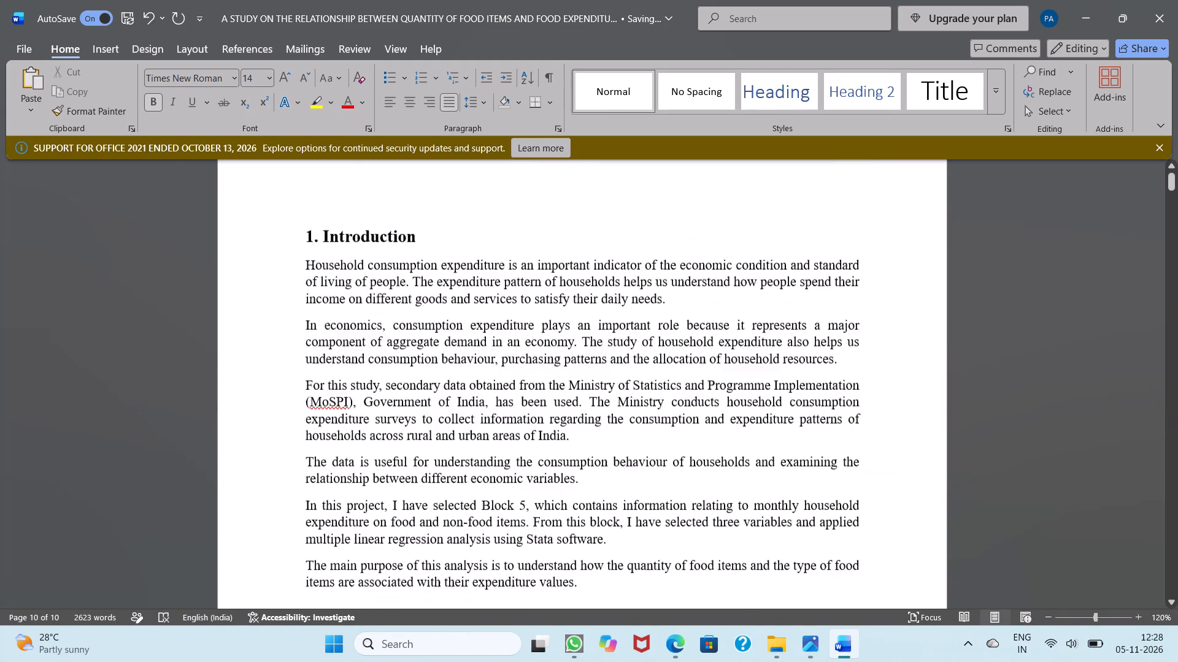
scroll(306, 199, "up", 10)
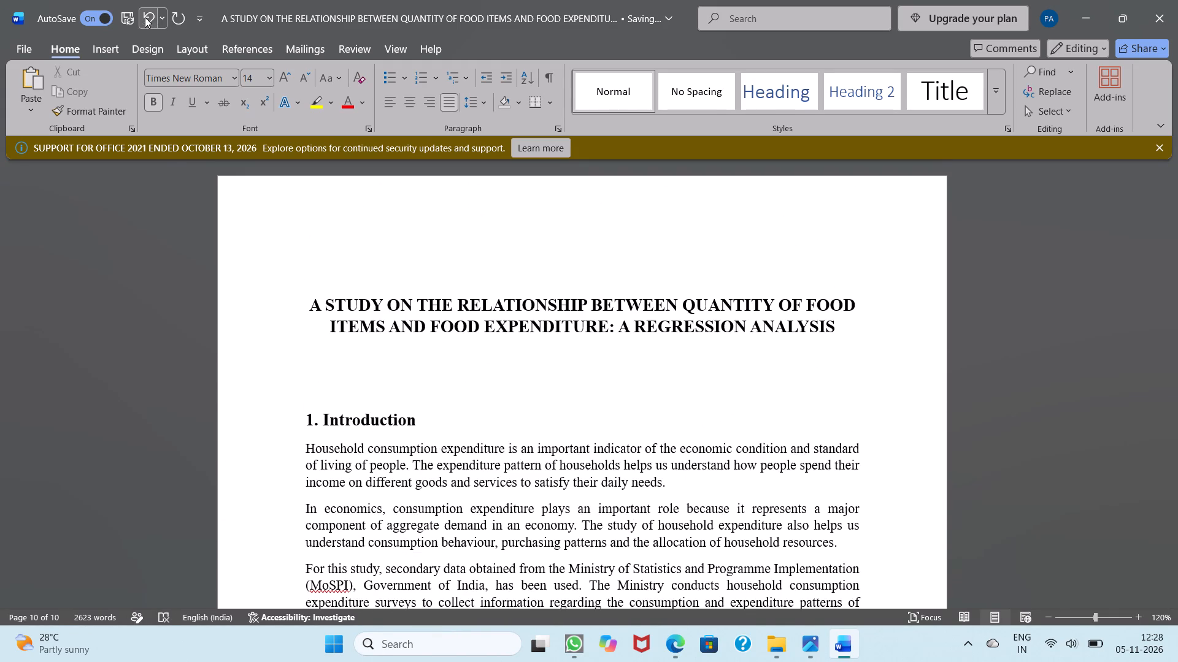
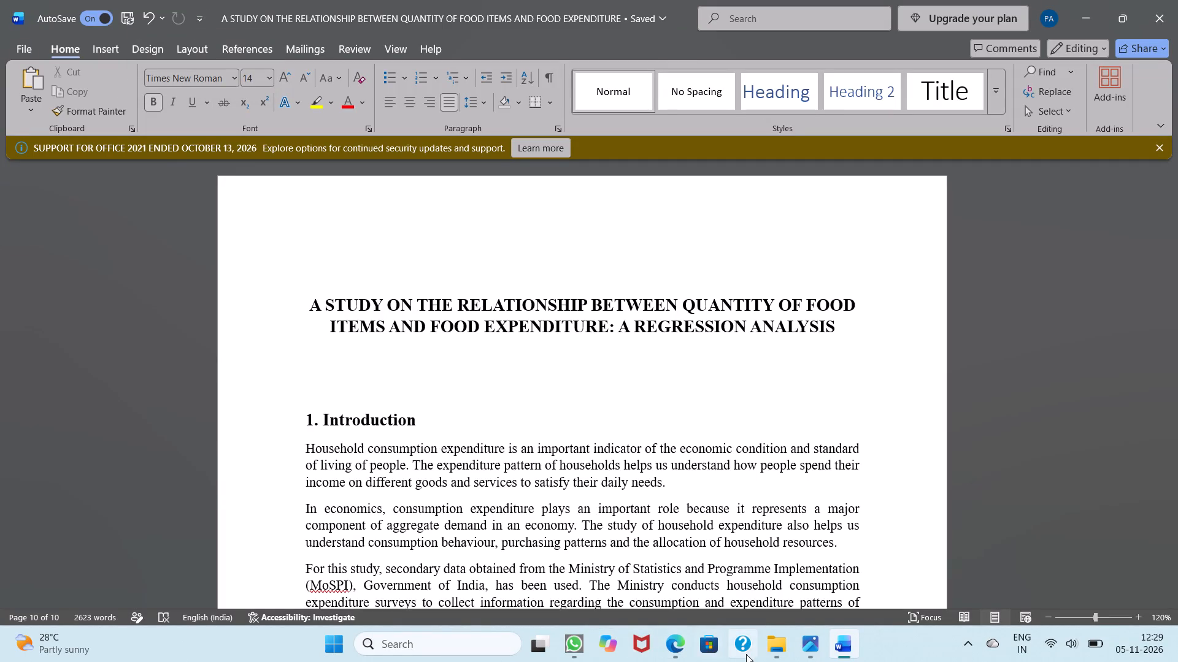
Switch to Google Chrome, launching it with the first personal profile.
left_click(783, 660)
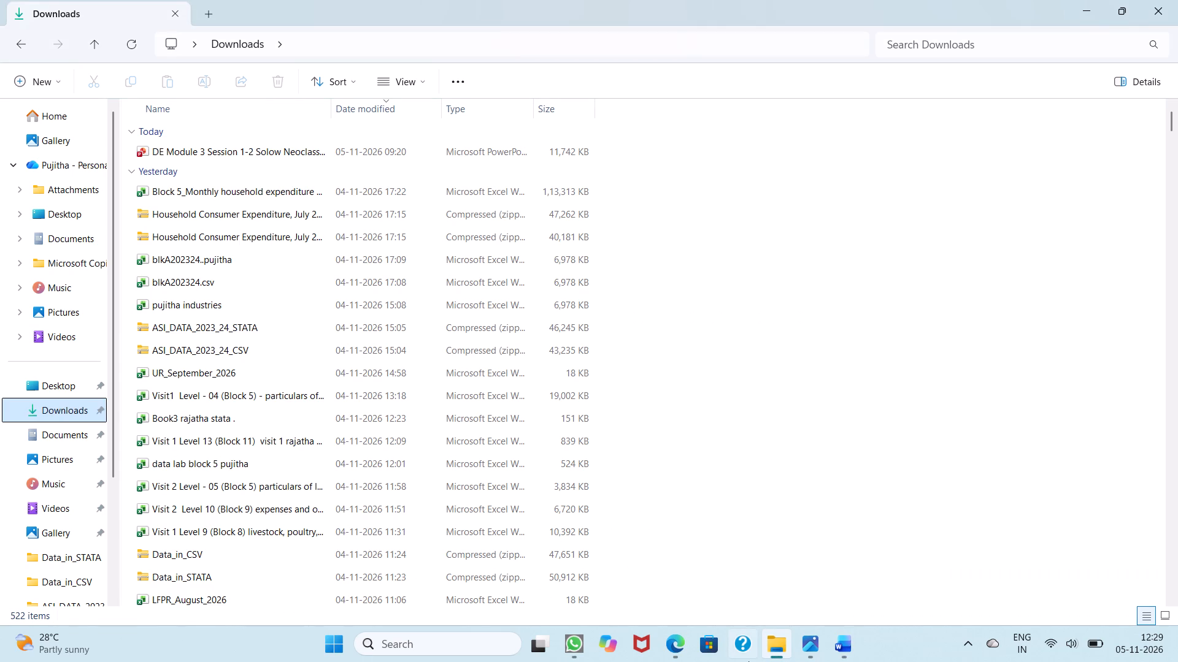
left_click(323, 645)
left_click(401, 88)
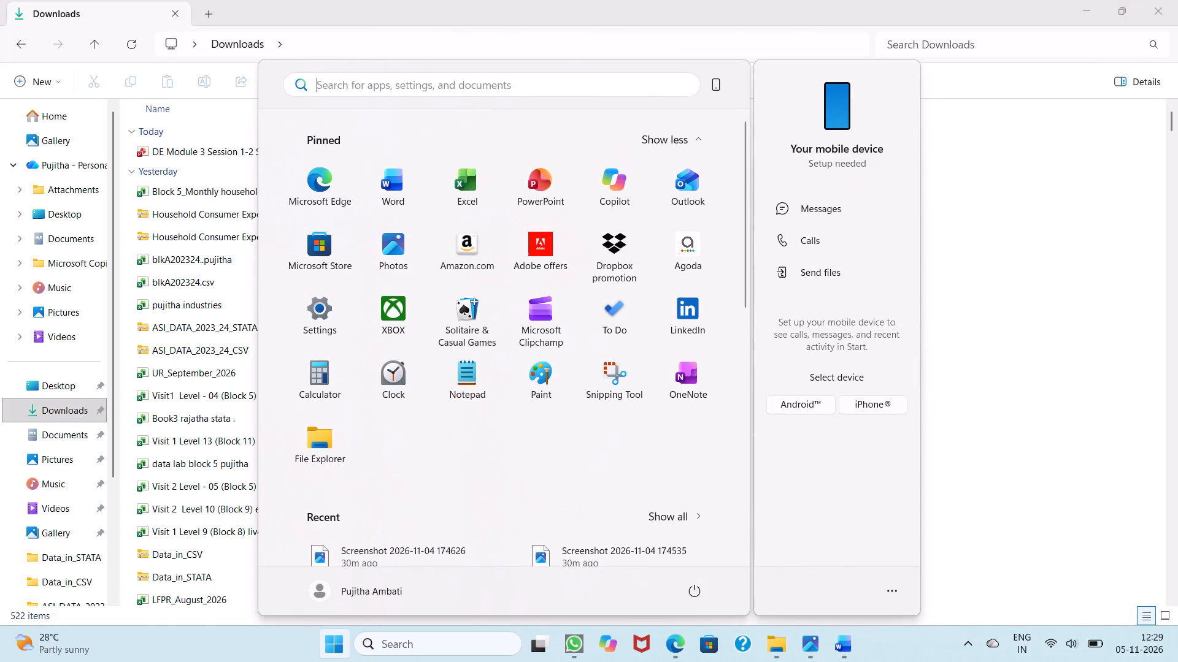
type("goo")
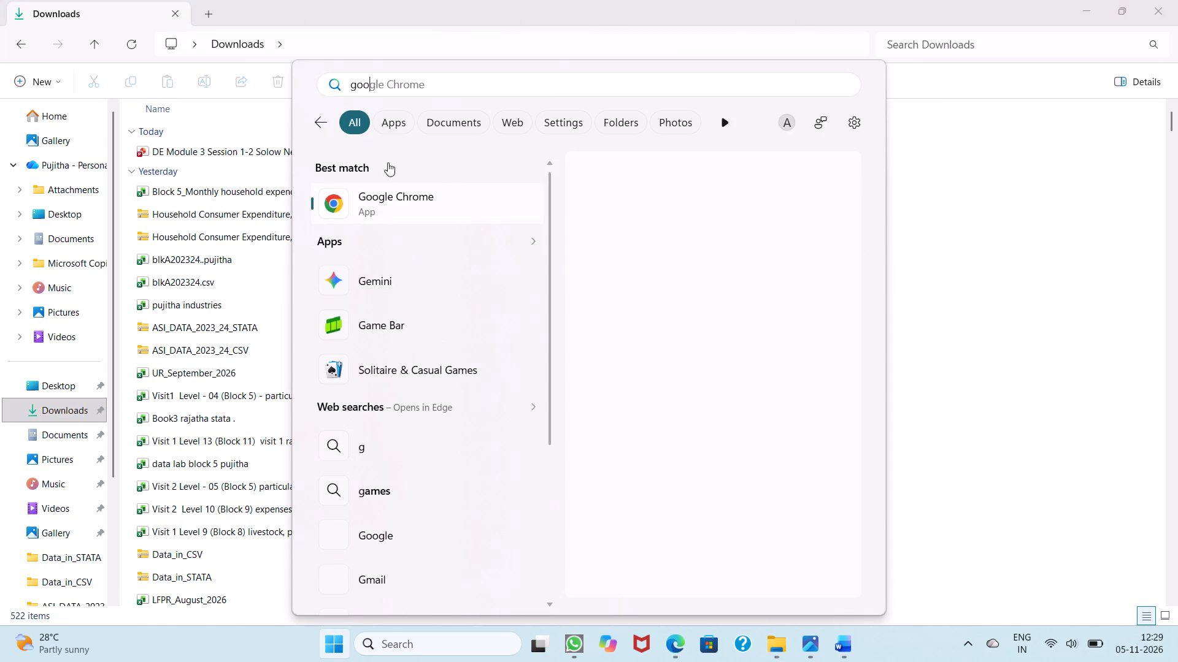
left_click(386, 201)
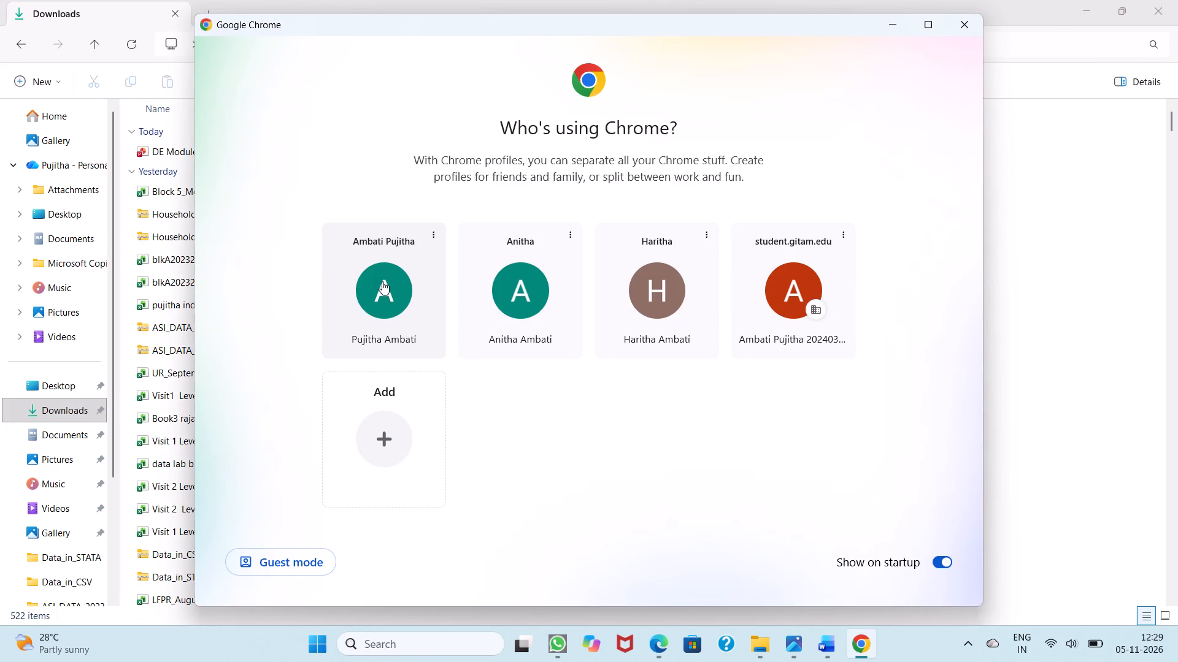
left_click(382, 281)
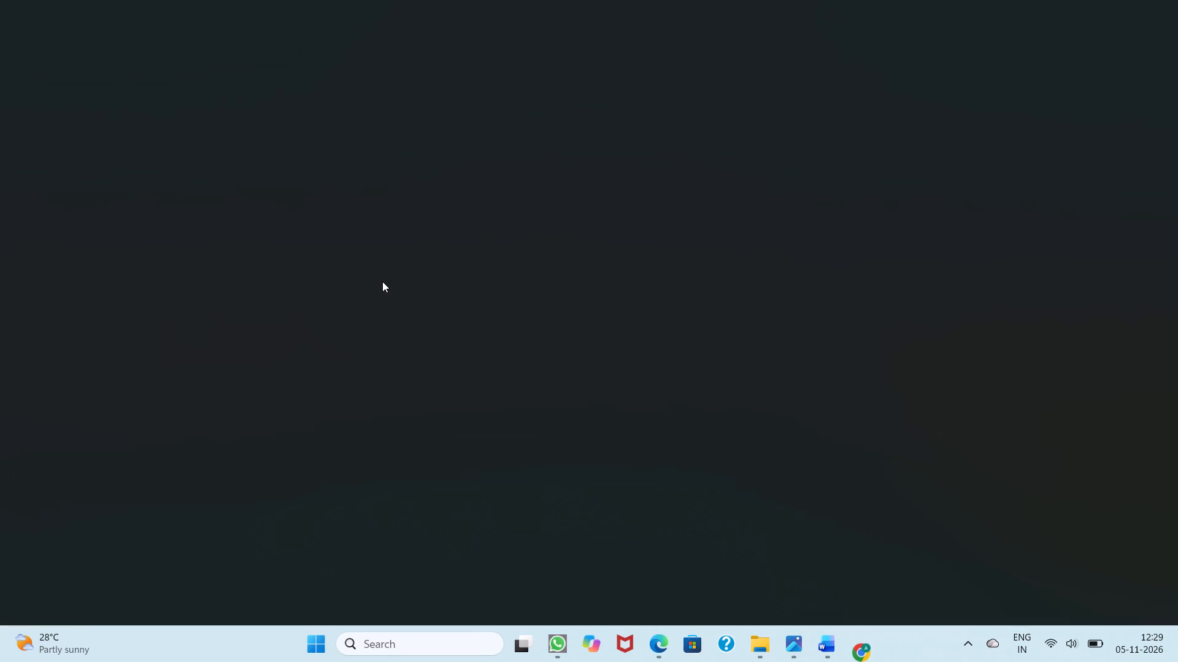
Search Google for mospi and open the Ministry of Statistics and Program Implementation website.
left_click(382, 298)
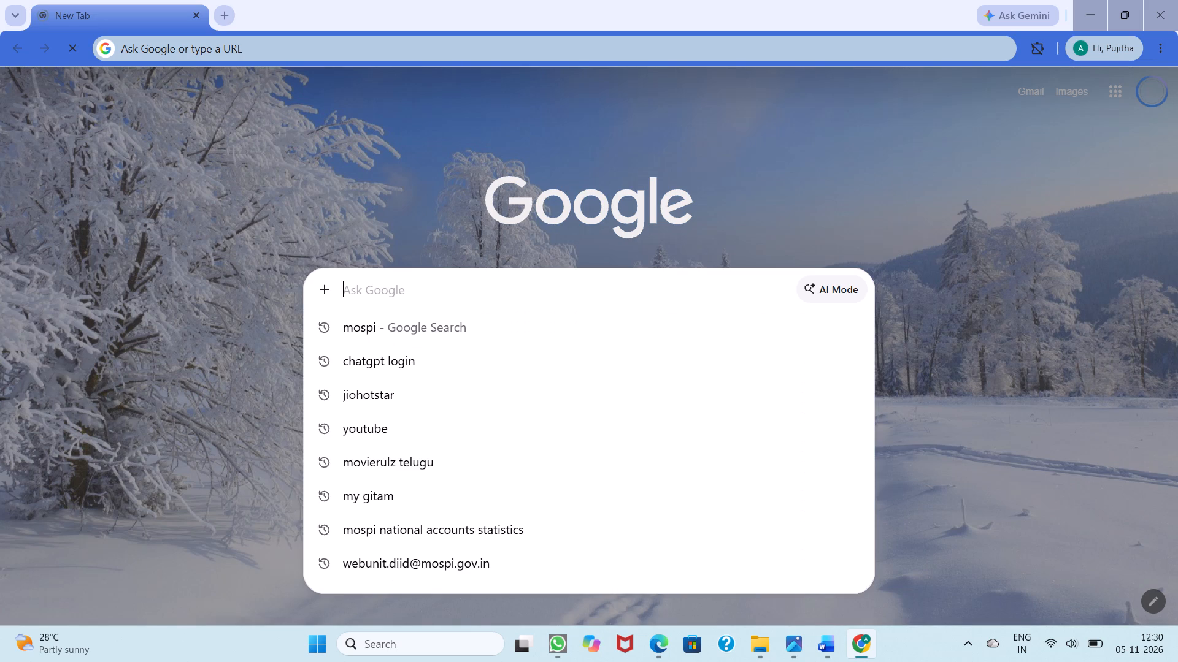
left_click(383, 343)
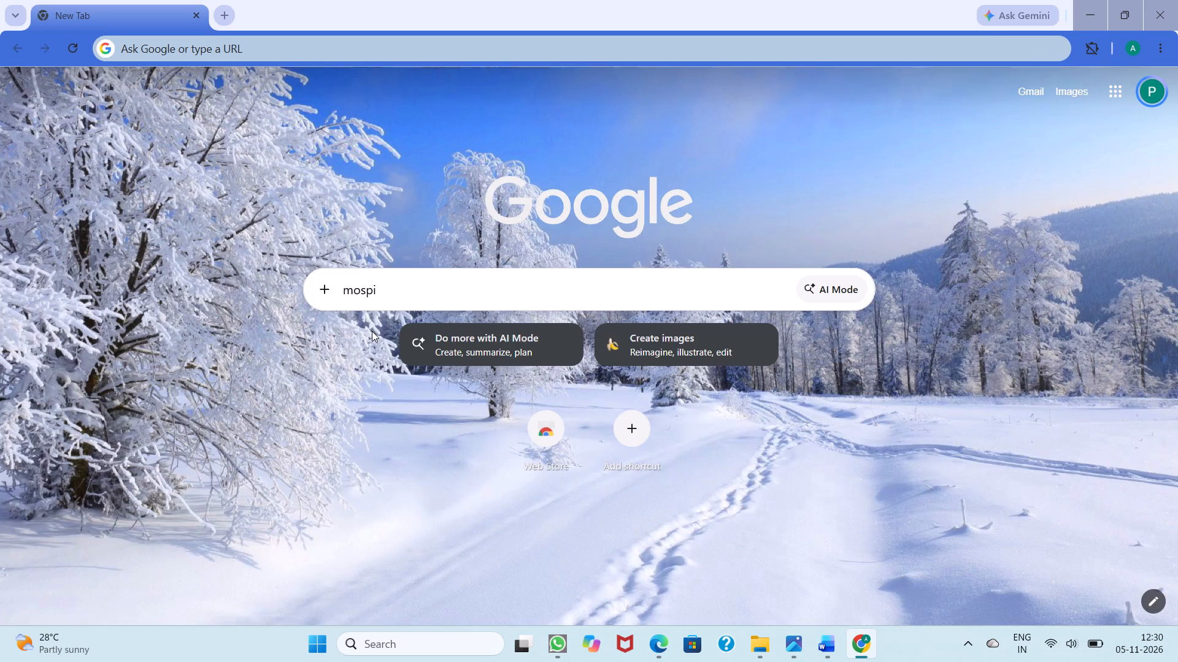
left_click(372, 331)
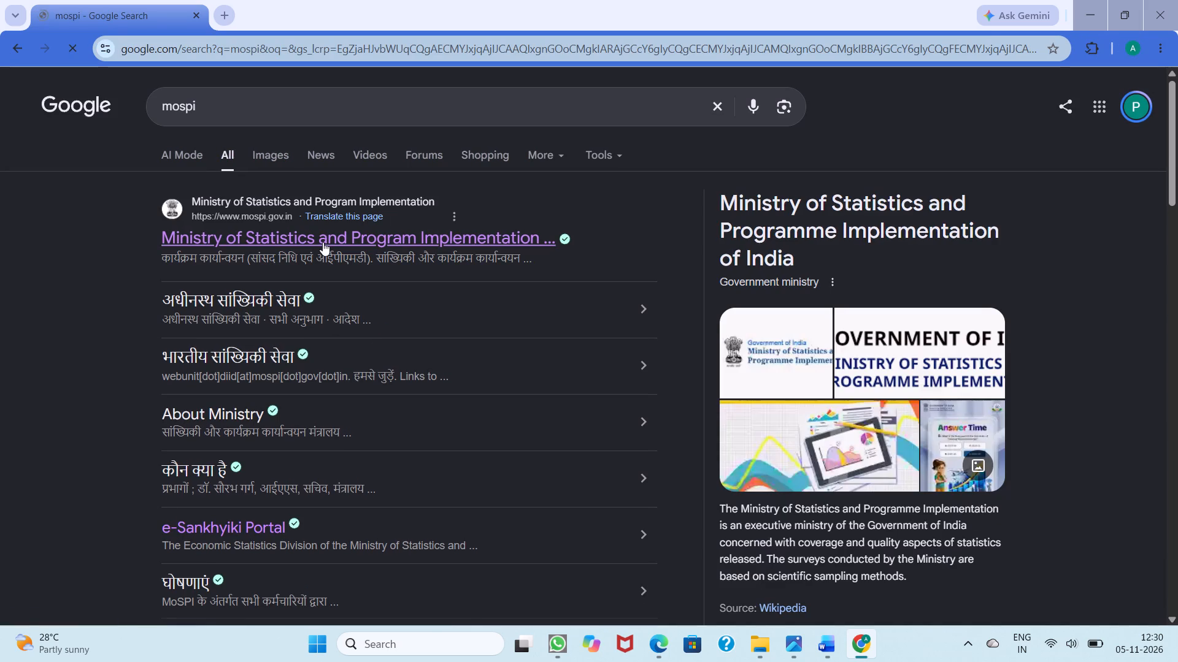
left_click(323, 242)
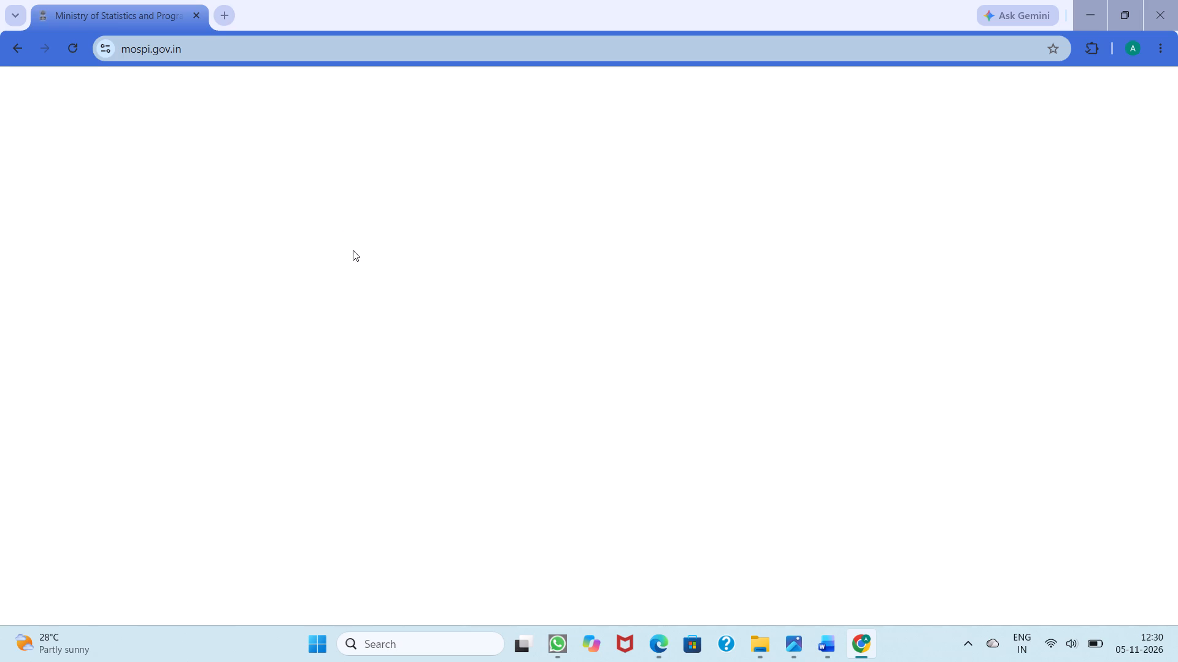
Open the Micro Data portal from the homepage's Data and Visualizations section, agreeing to leave the MoSPI site.
scroll(454, 354, "down", 1)
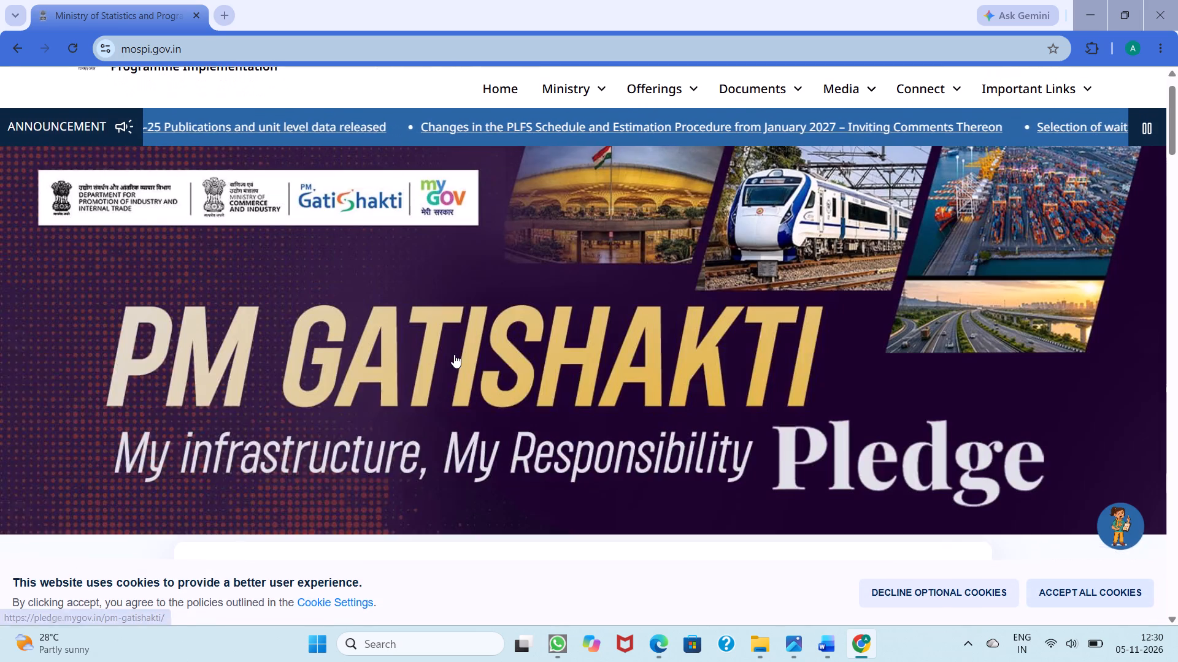
scroll(454, 354, "up", 1)
scroll(742, 241, "down", 4)
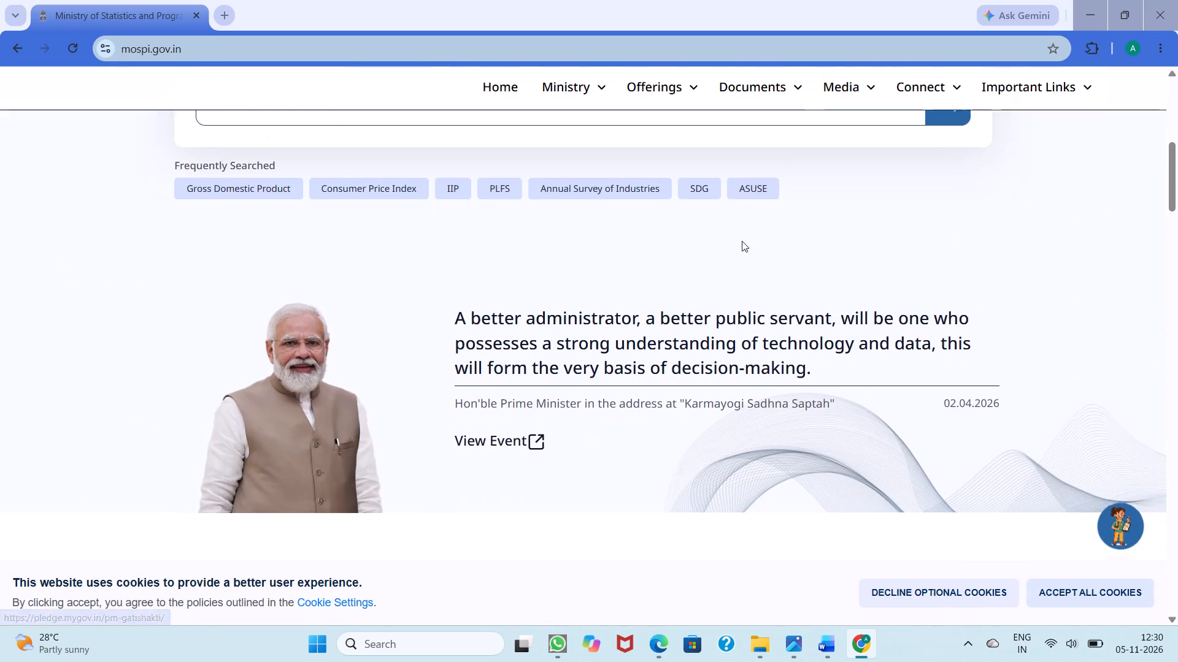
scroll(742, 241, "down", 6)
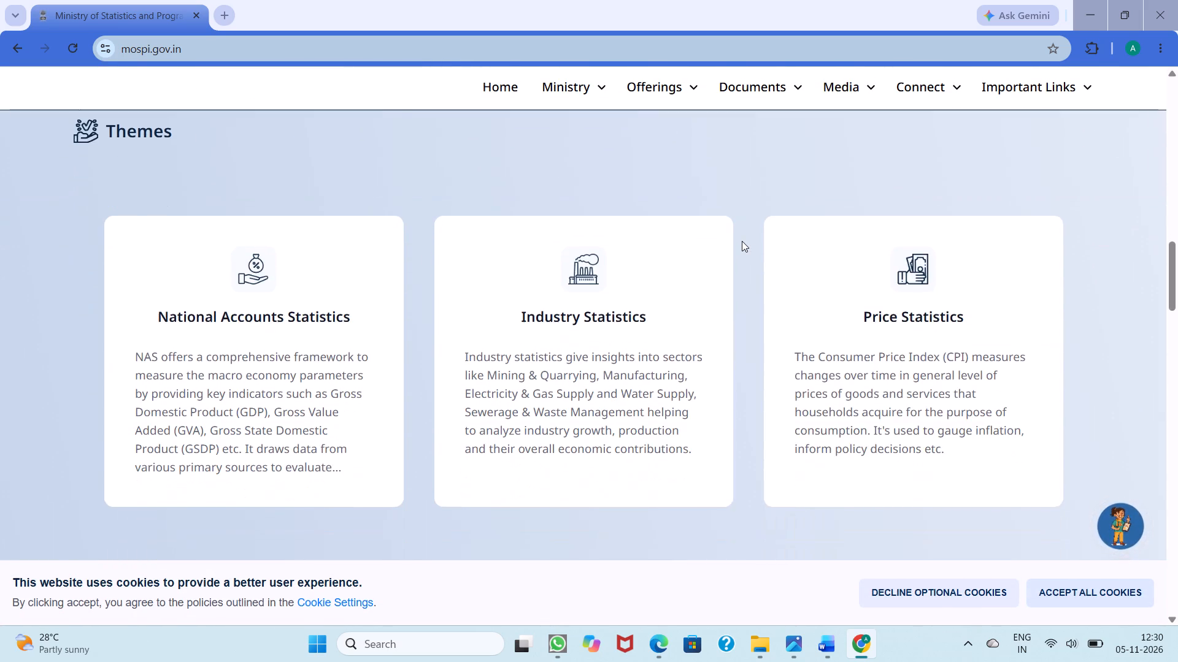
scroll(742, 241, "down", 3)
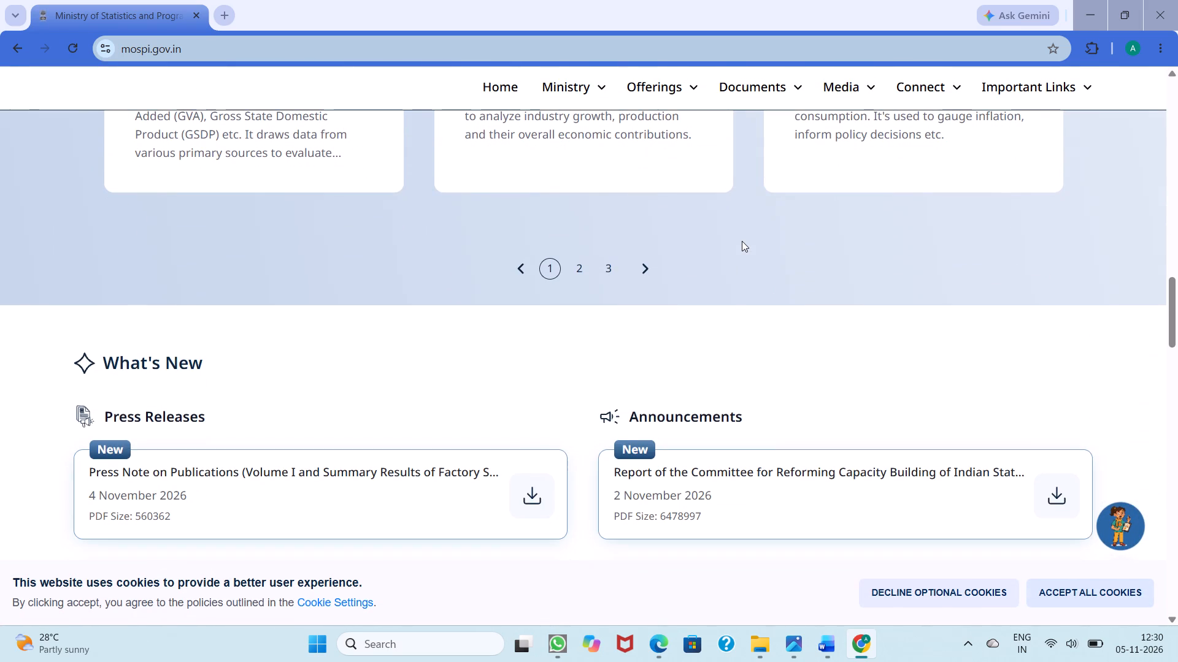
scroll(742, 241, "down", 2)
scroll(742, 241, "up", 3)
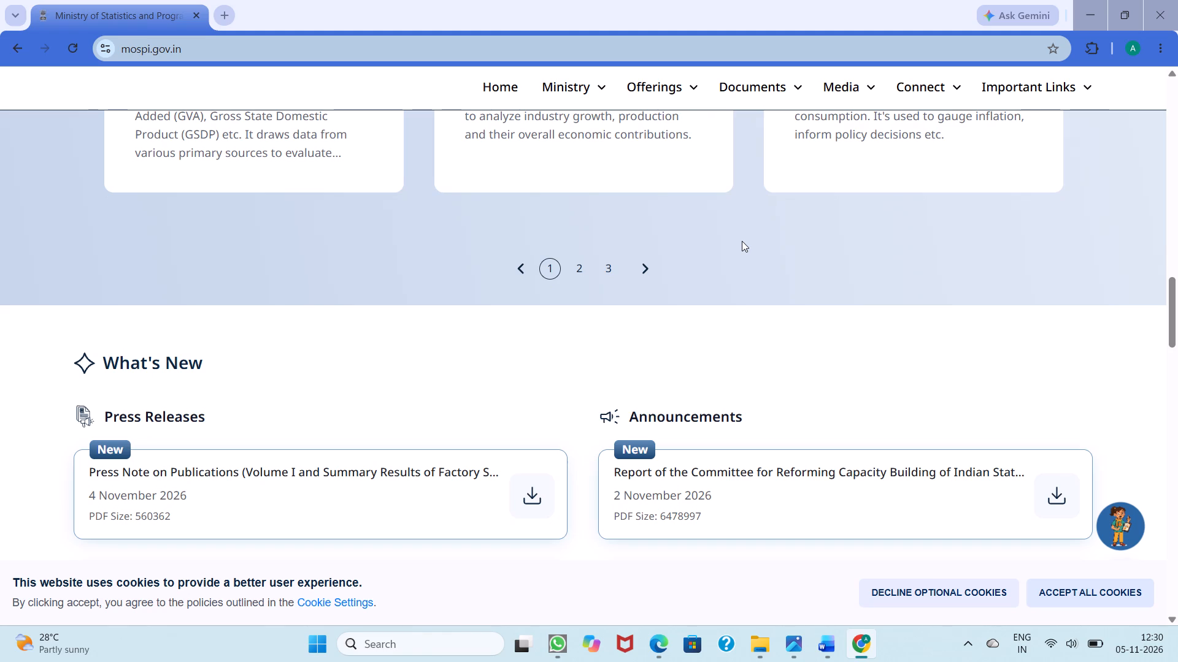
scroll(420, 281, "up", 3)
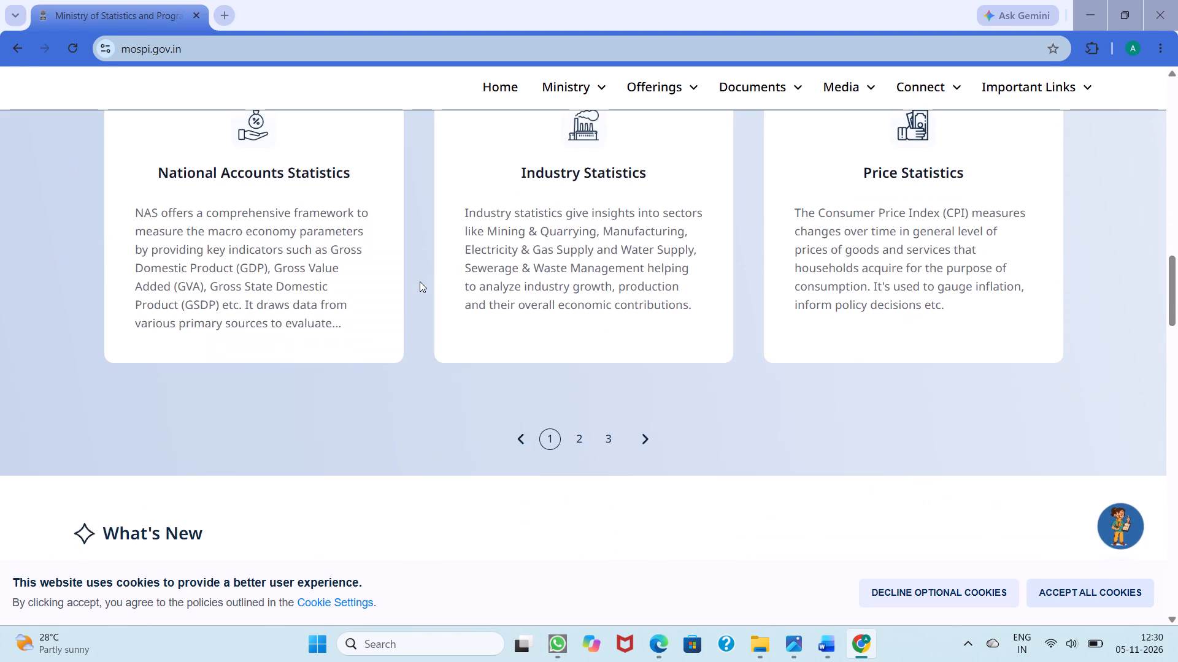
scroll(420, 281, "down", 9)
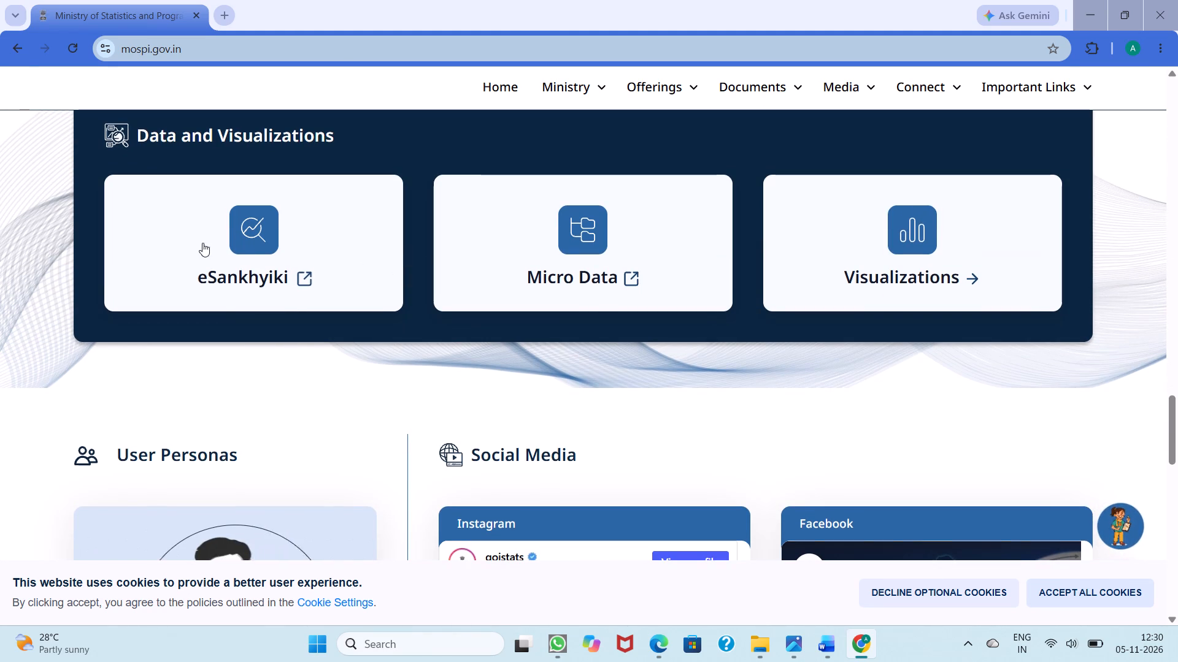
left_click(610, 218)
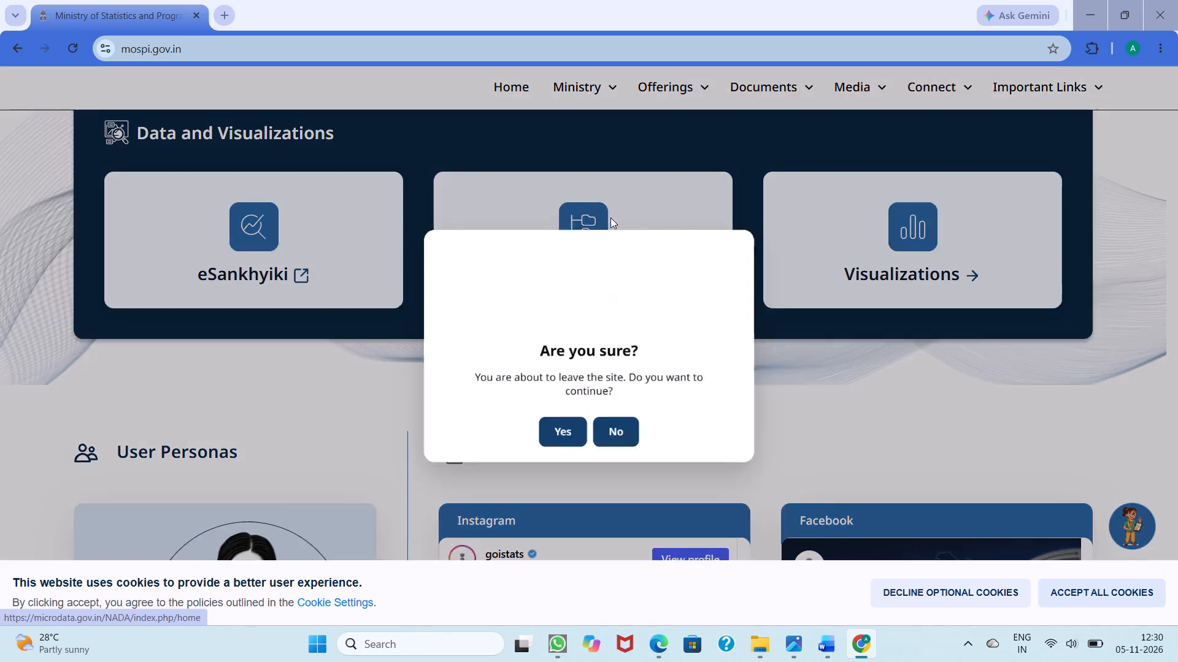
left_click(549, 452)
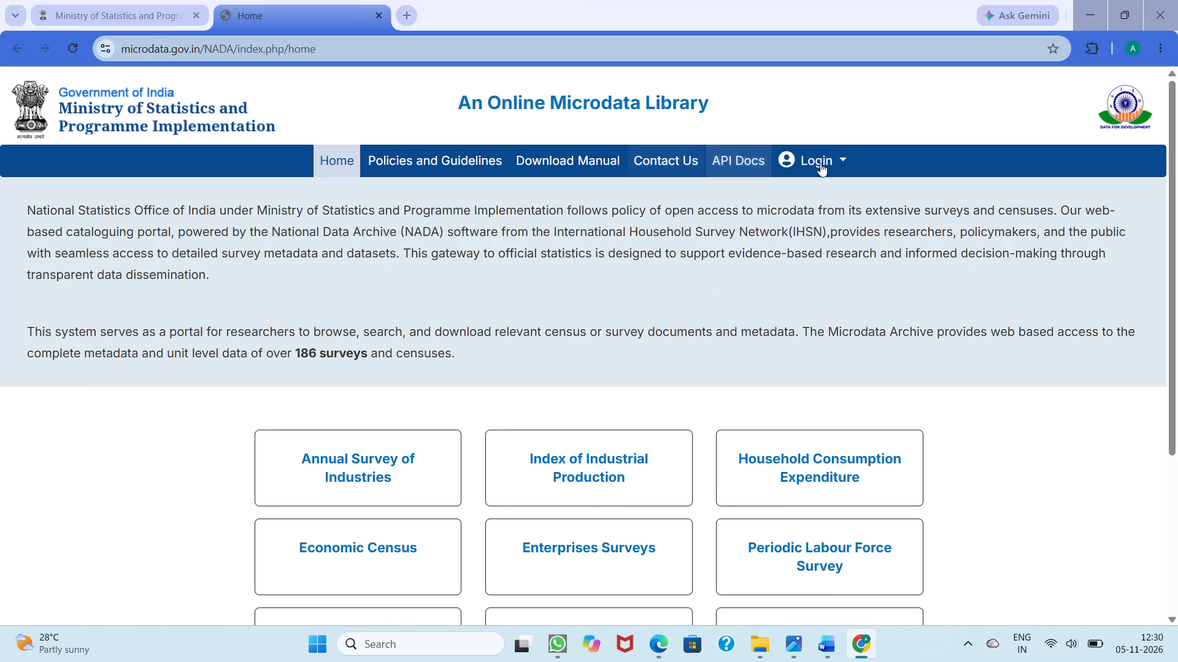
Open the login options of the Online Microdata Library and look over its survey categories, including Household Consumption Expenditure.
left_click(833, 159)
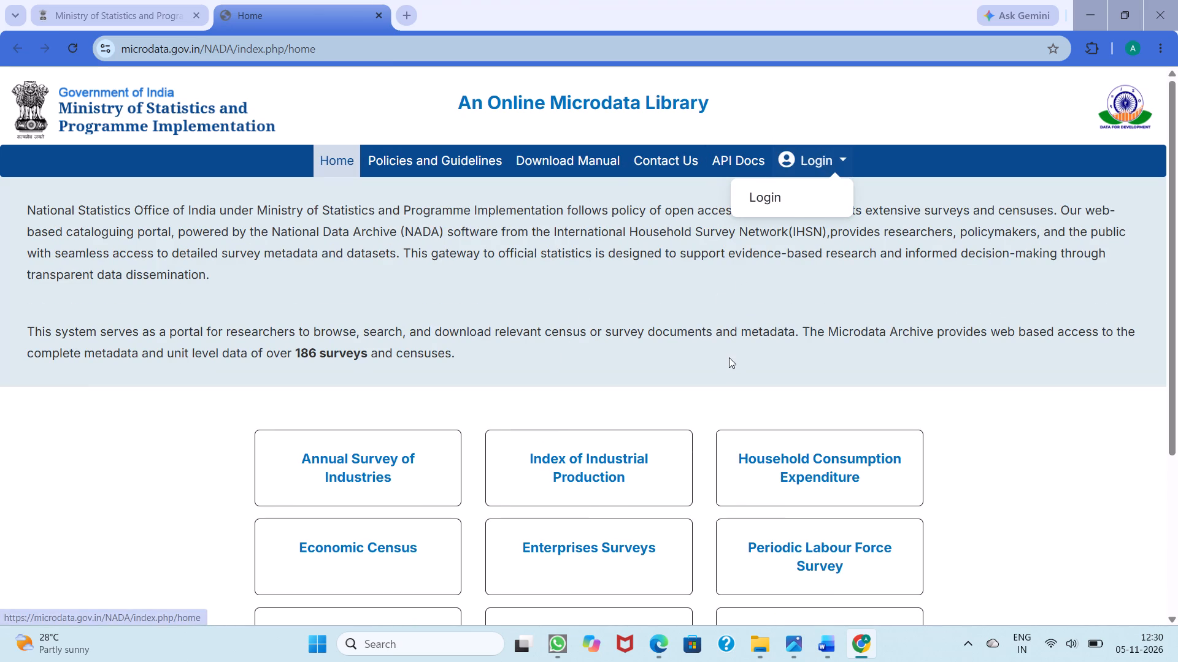
scroll(685, 320, "down", 2)
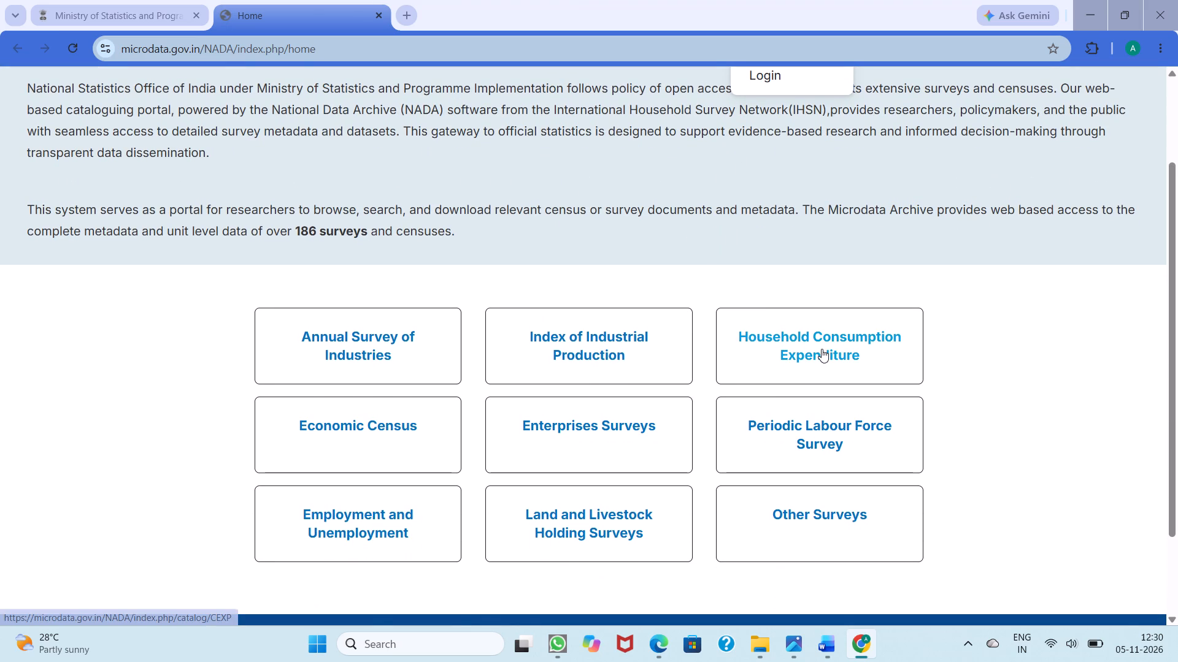
scroll(822, 349, "up", 3)
scroll(822, 349, "left", 1)
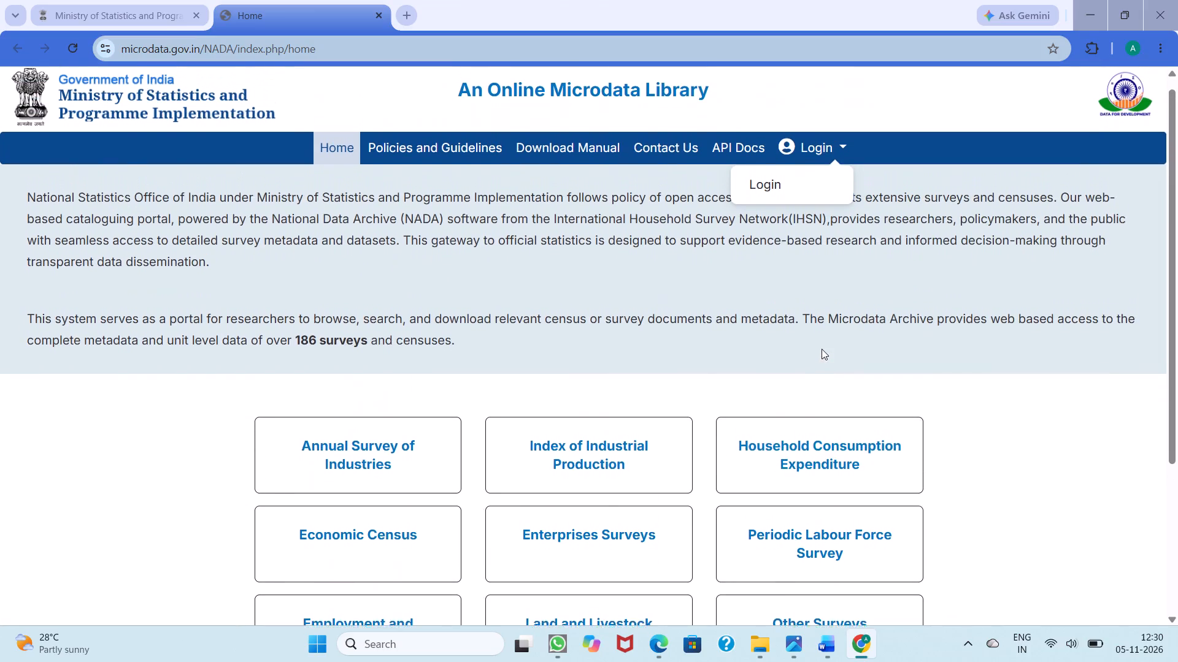
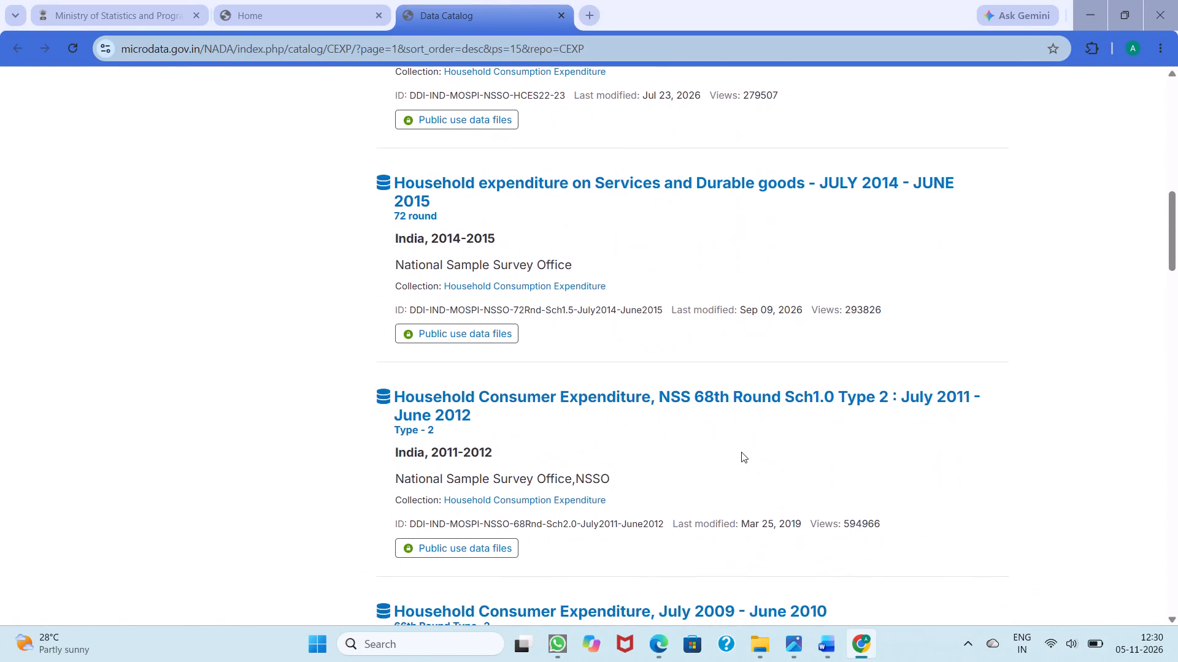
Look through the Household Consumption Expenditure catalog down to the July 2004 - June 2005 survey round.
scroll(741, 452, "down", 2)
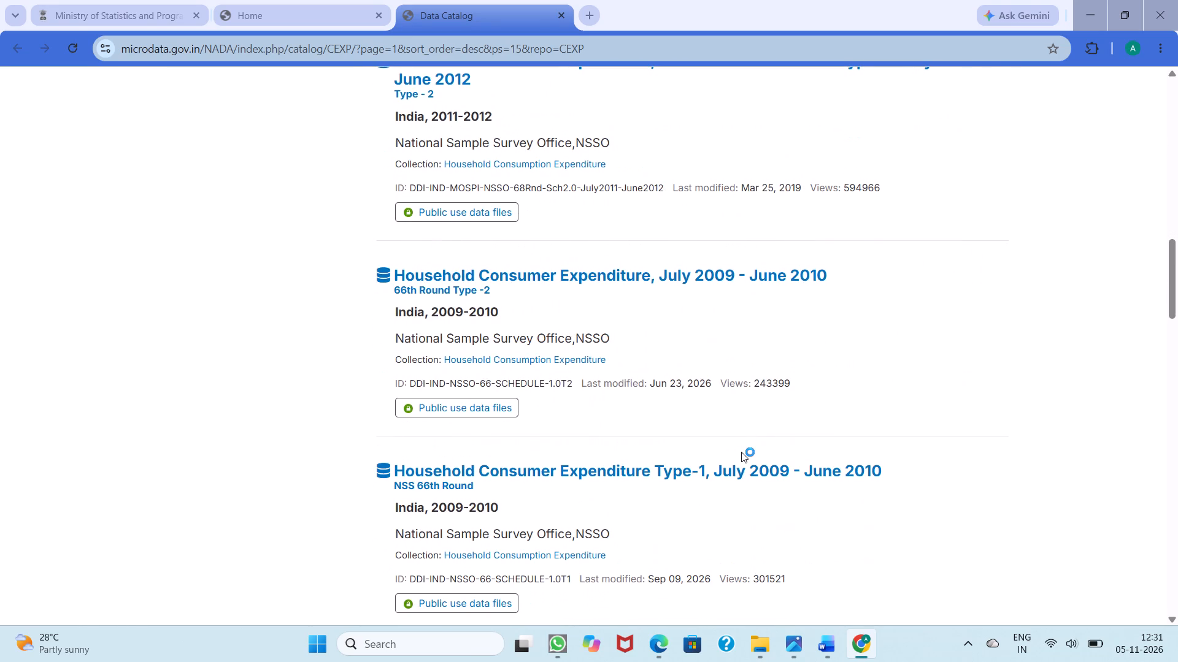
scroll(741, 452, "down", 2)
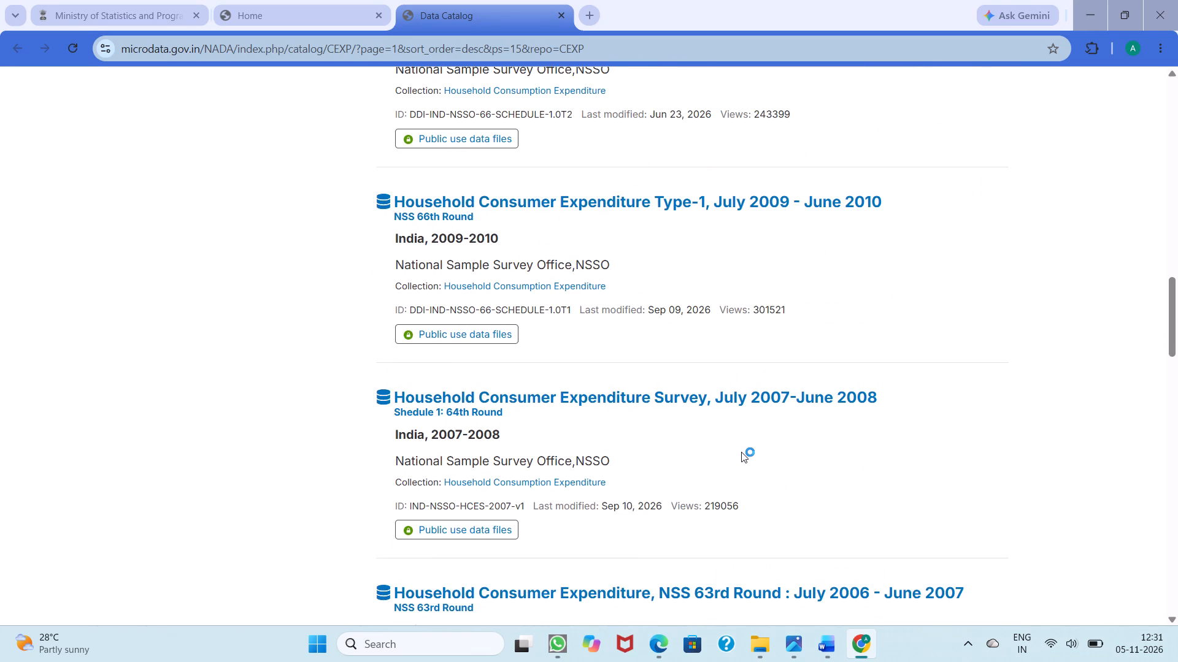
scroll(741, 452, "down", 3)
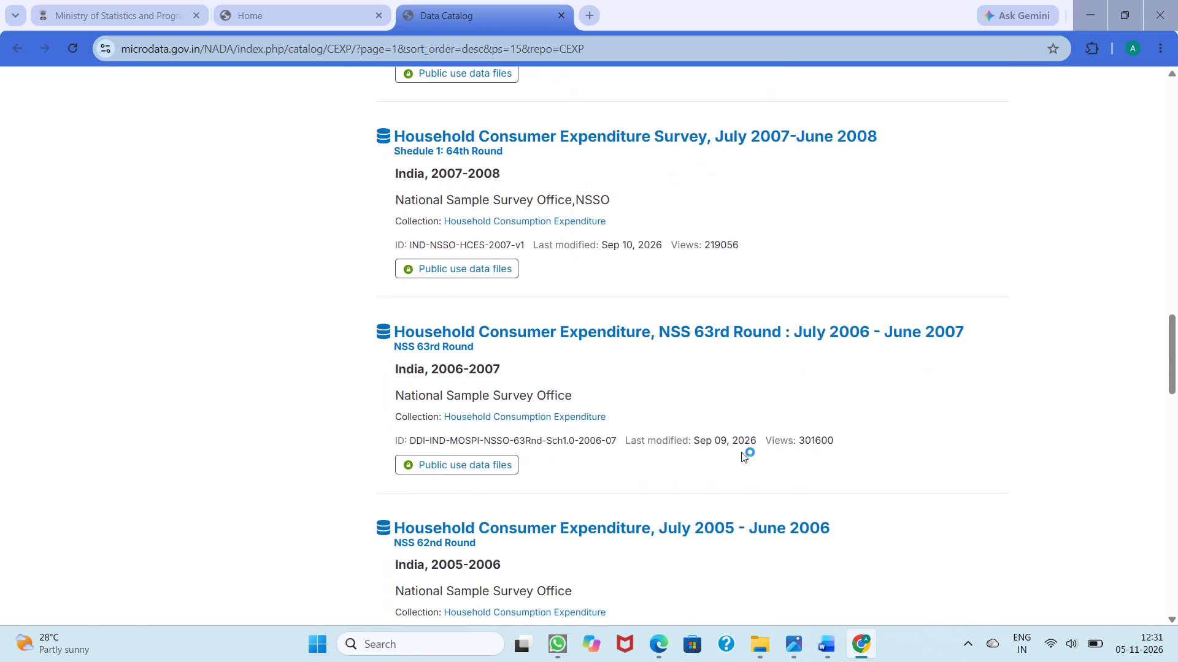
scroll(741, 452, "down", 3)
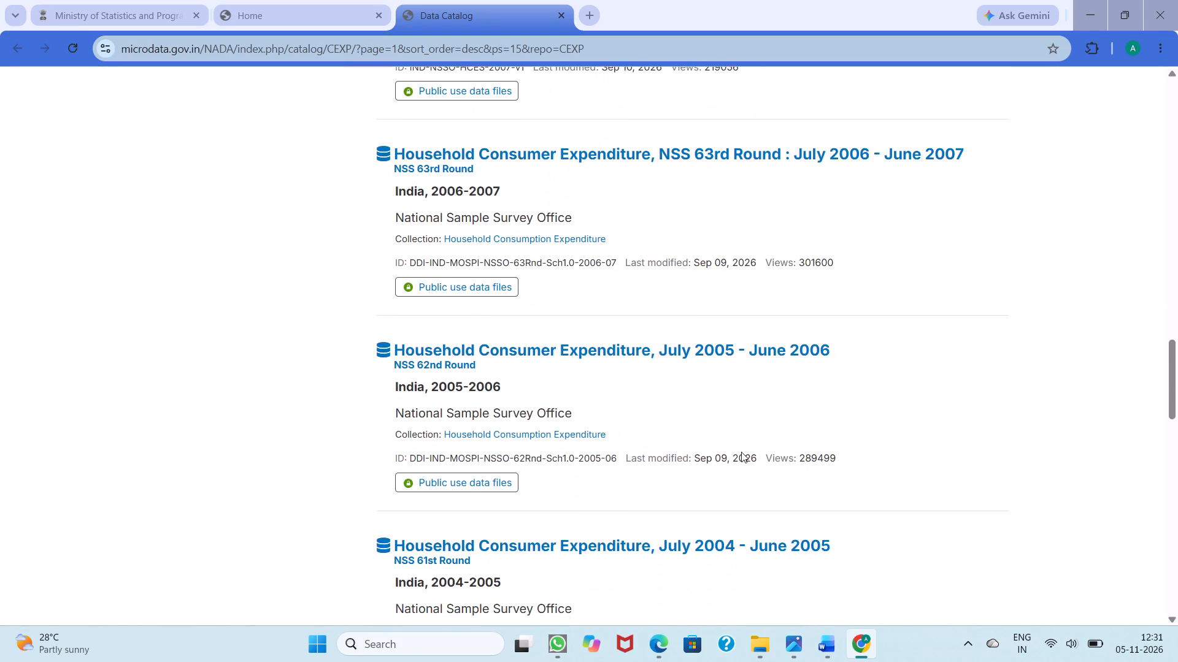
scroll(741, 452, "down", 1)
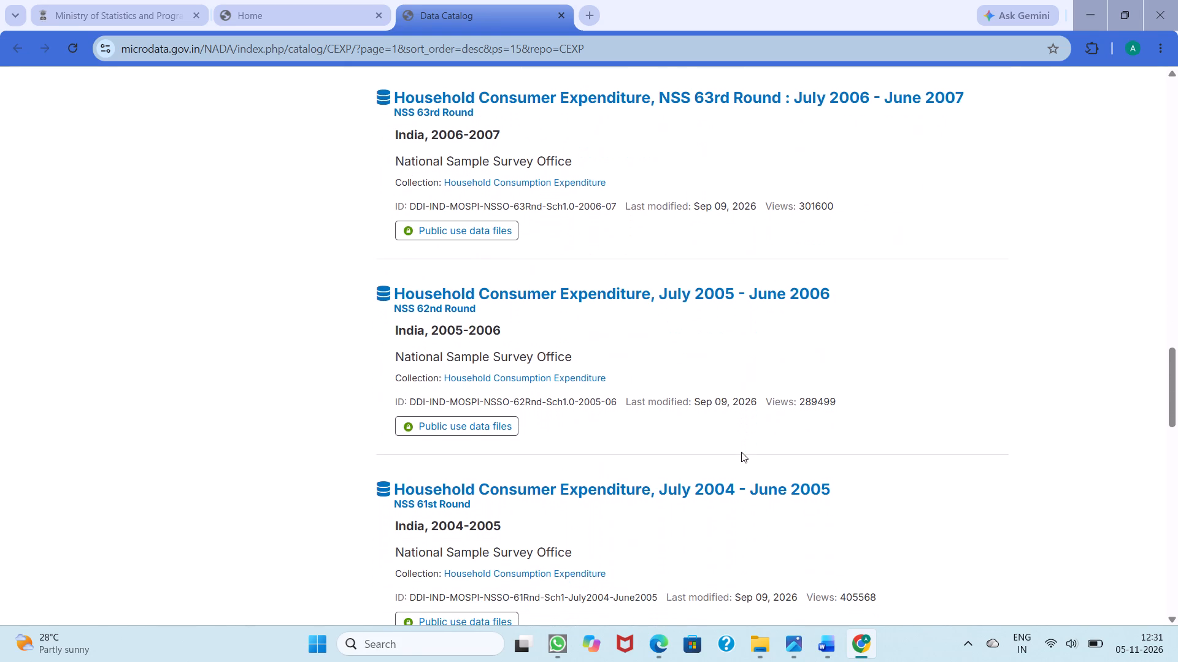
Switch to File Explorer, showing the Downloads folder.
left_click(761, 649)
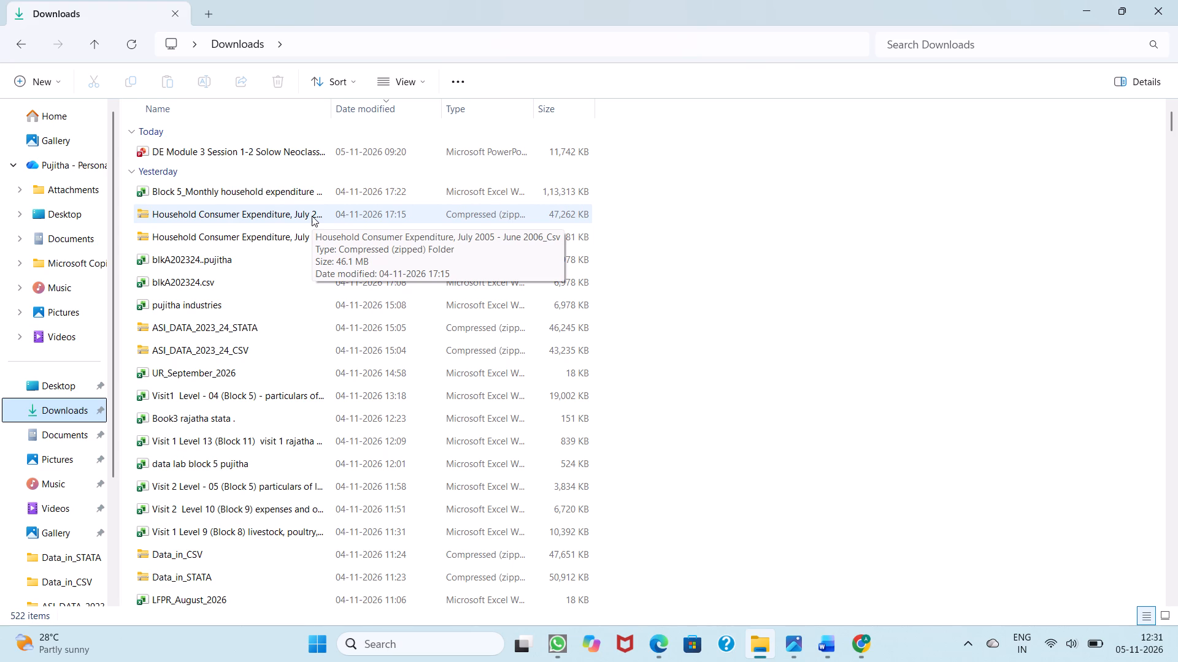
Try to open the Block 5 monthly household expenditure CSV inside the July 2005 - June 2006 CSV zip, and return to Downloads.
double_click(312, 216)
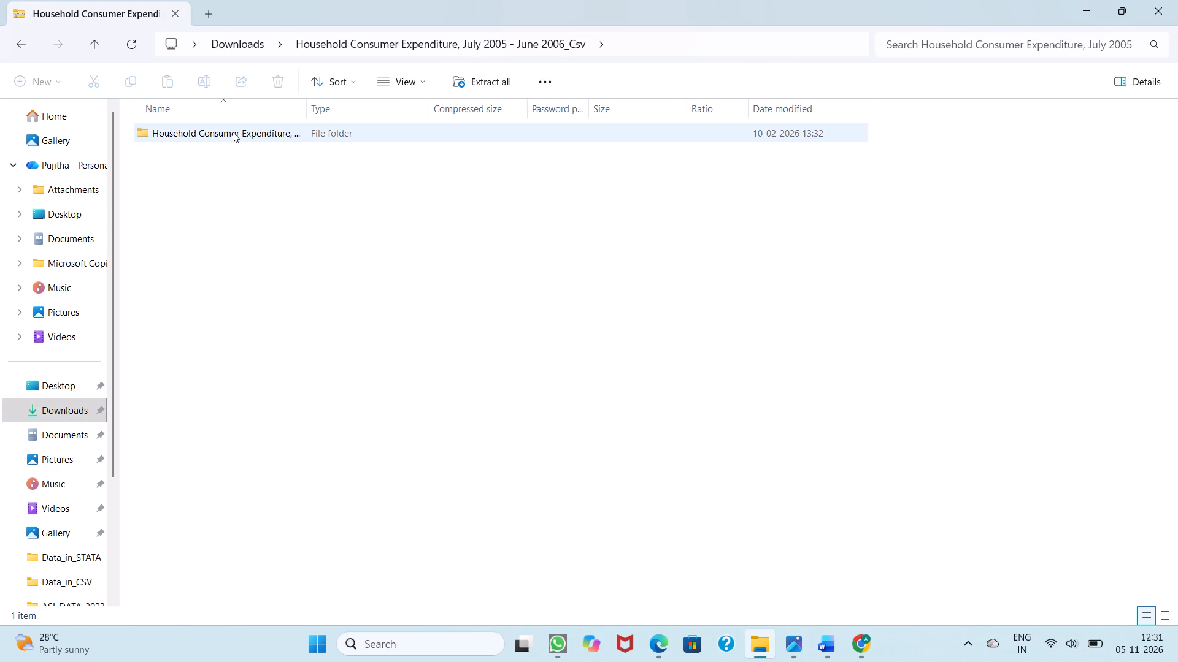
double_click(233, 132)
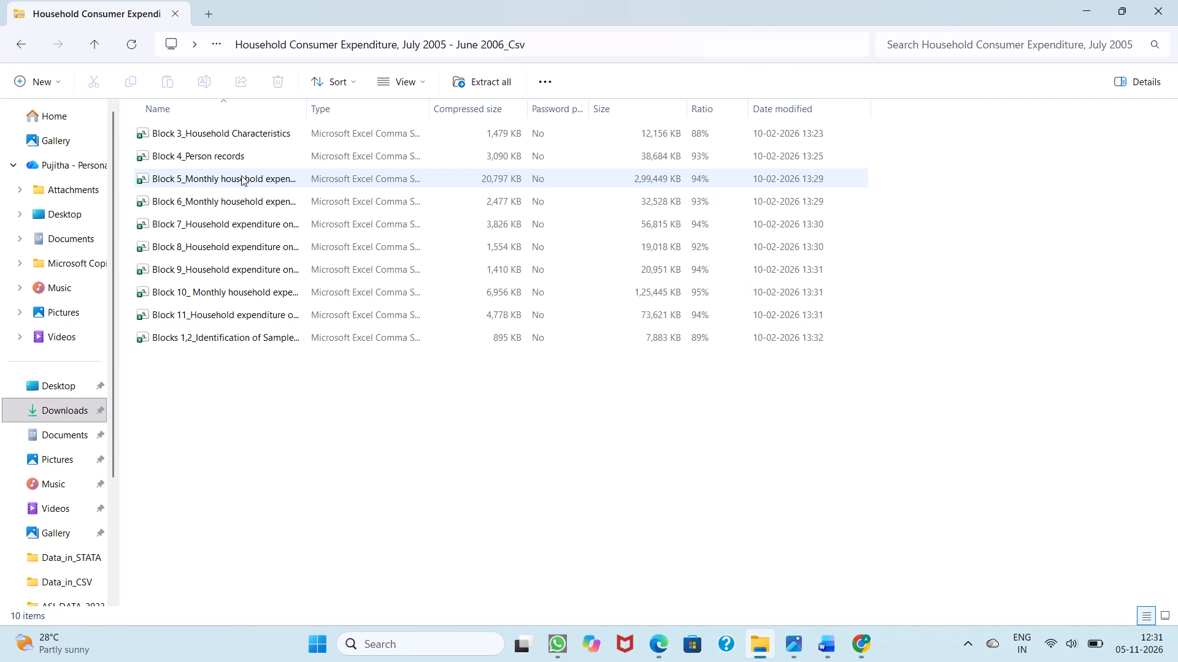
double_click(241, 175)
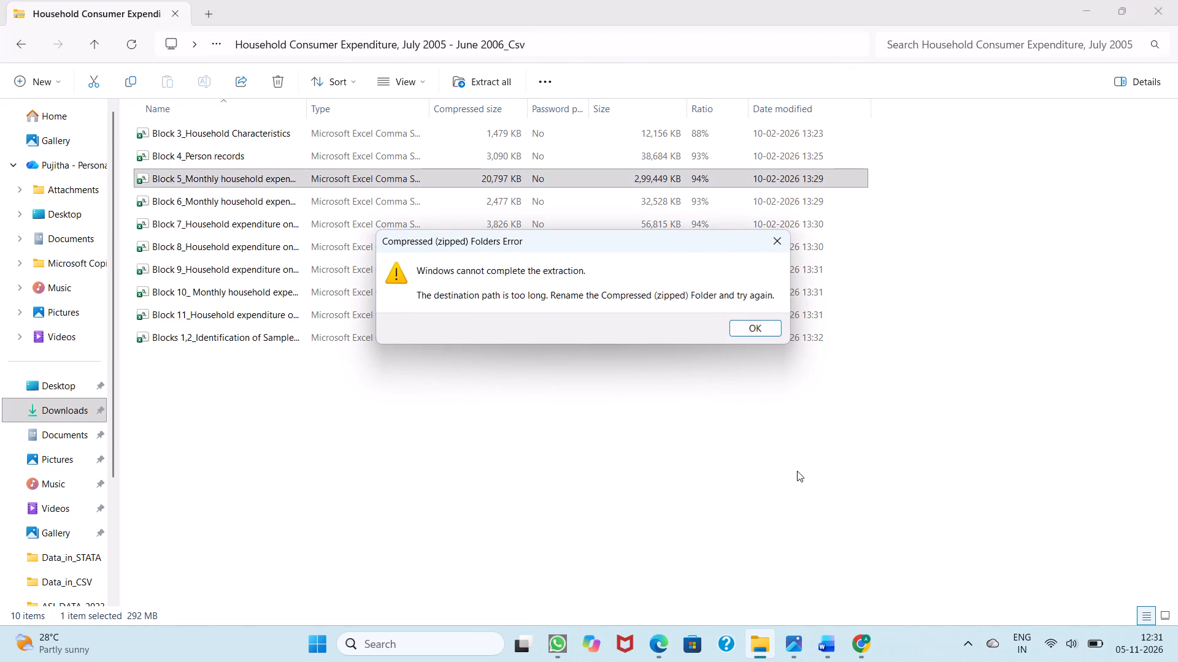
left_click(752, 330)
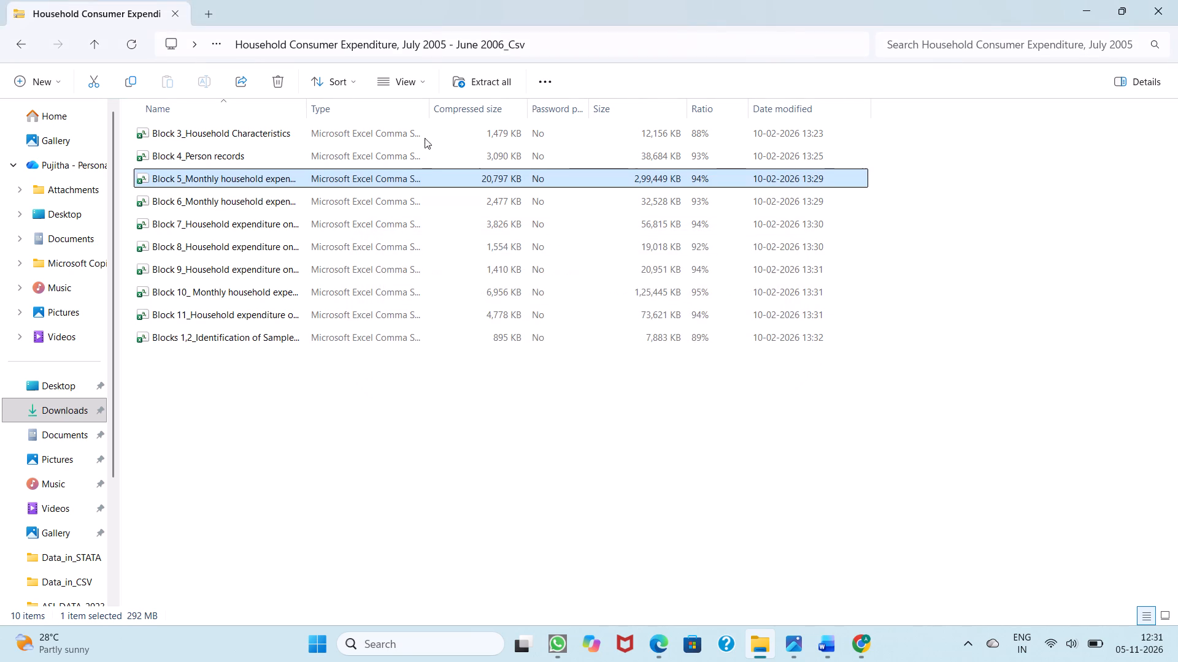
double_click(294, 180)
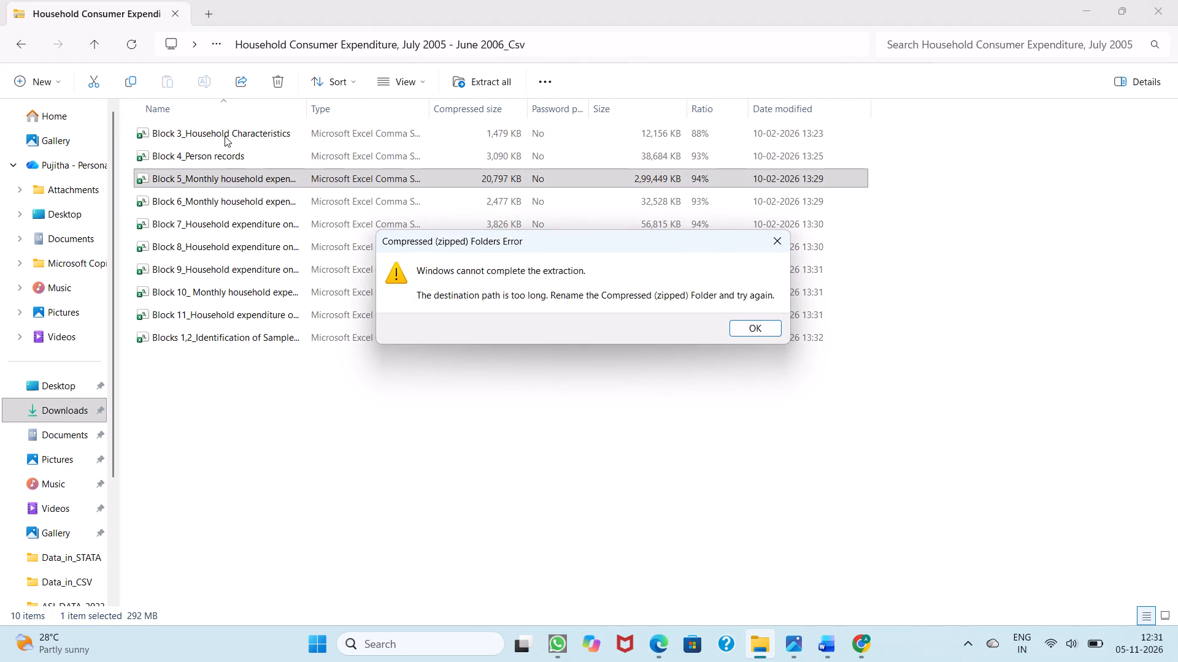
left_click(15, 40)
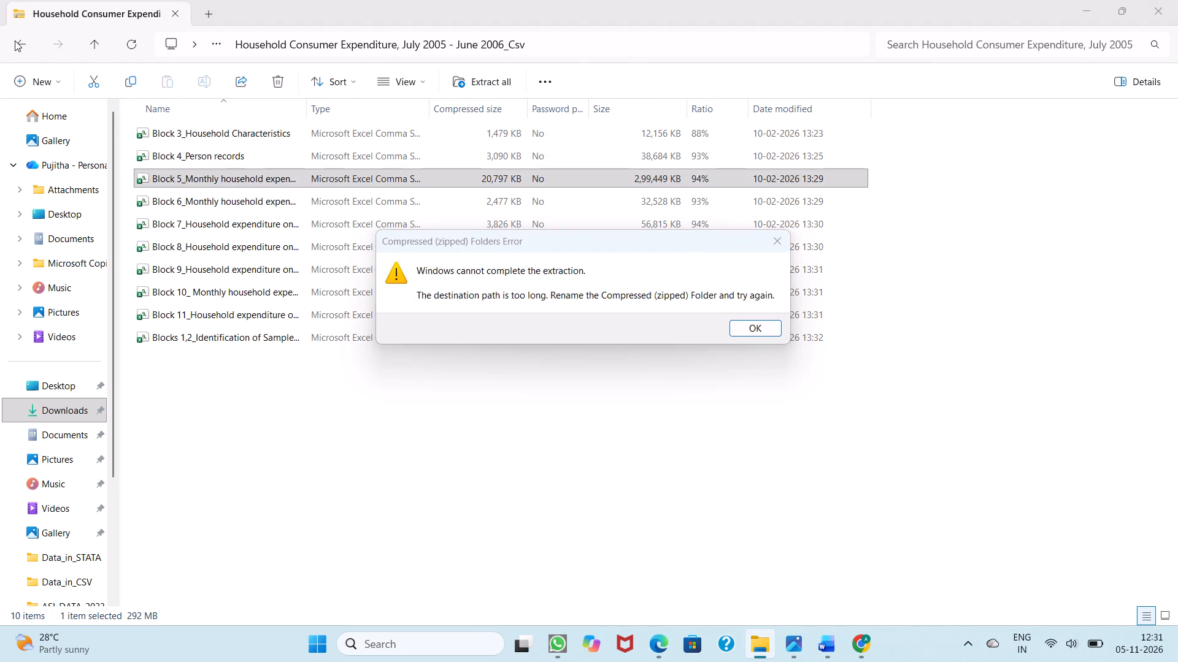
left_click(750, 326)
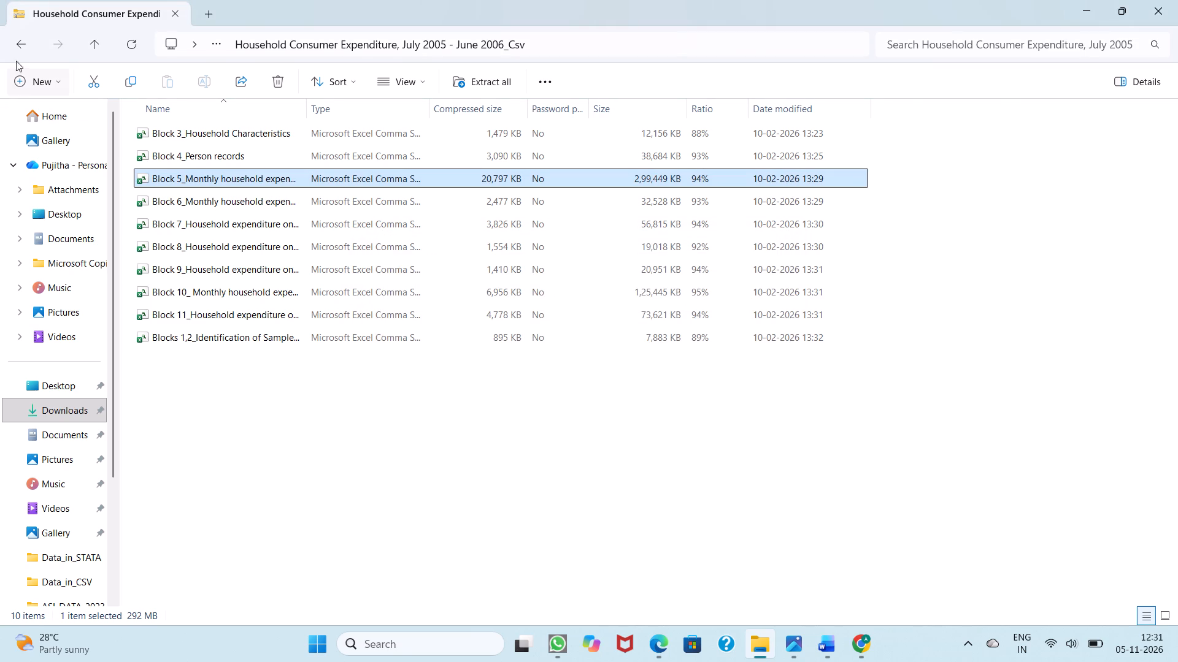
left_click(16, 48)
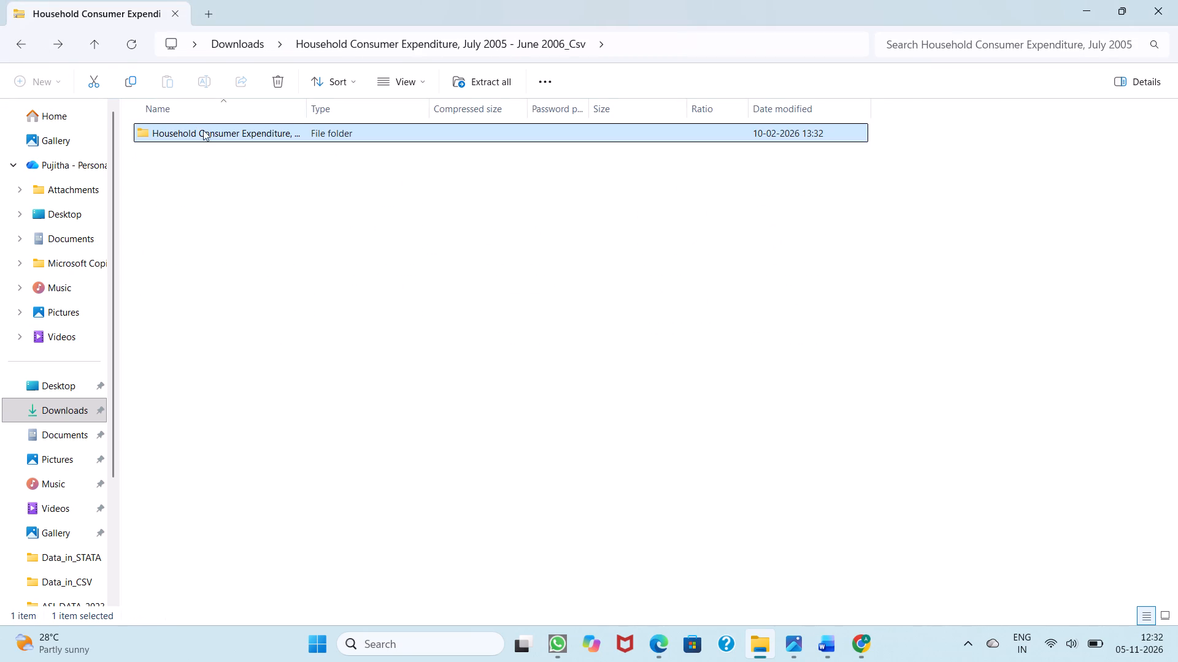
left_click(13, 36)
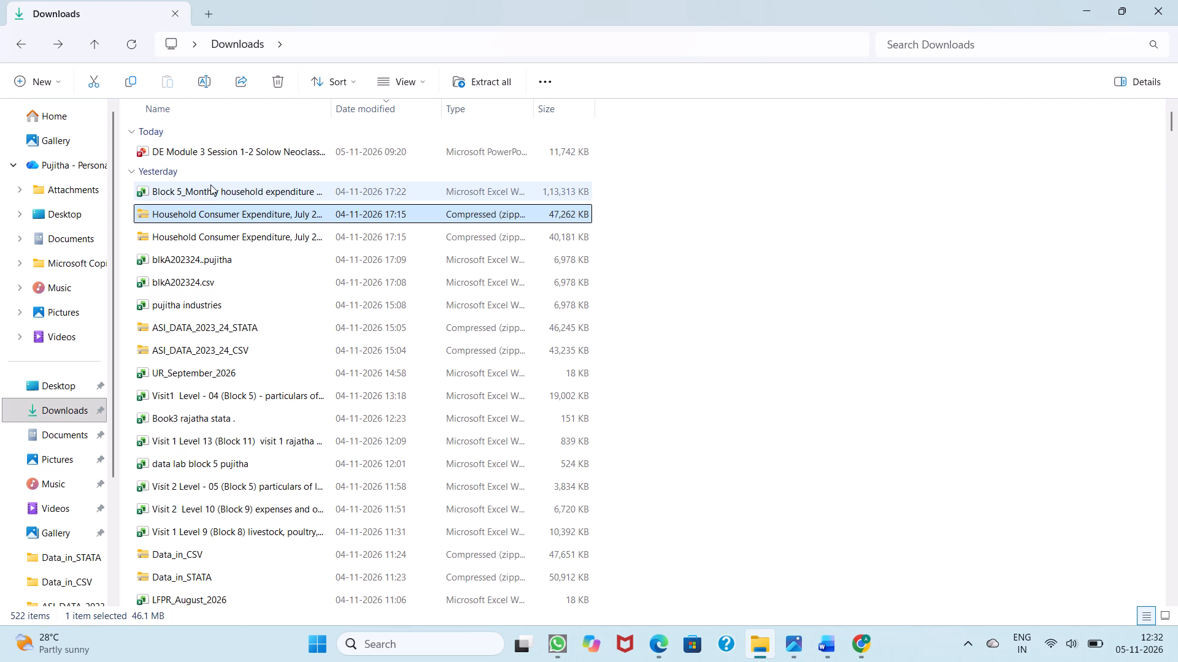
Open the Block 5_Monthly household expenditure workbook from Downloads in Excel.
double_click(210, 185)
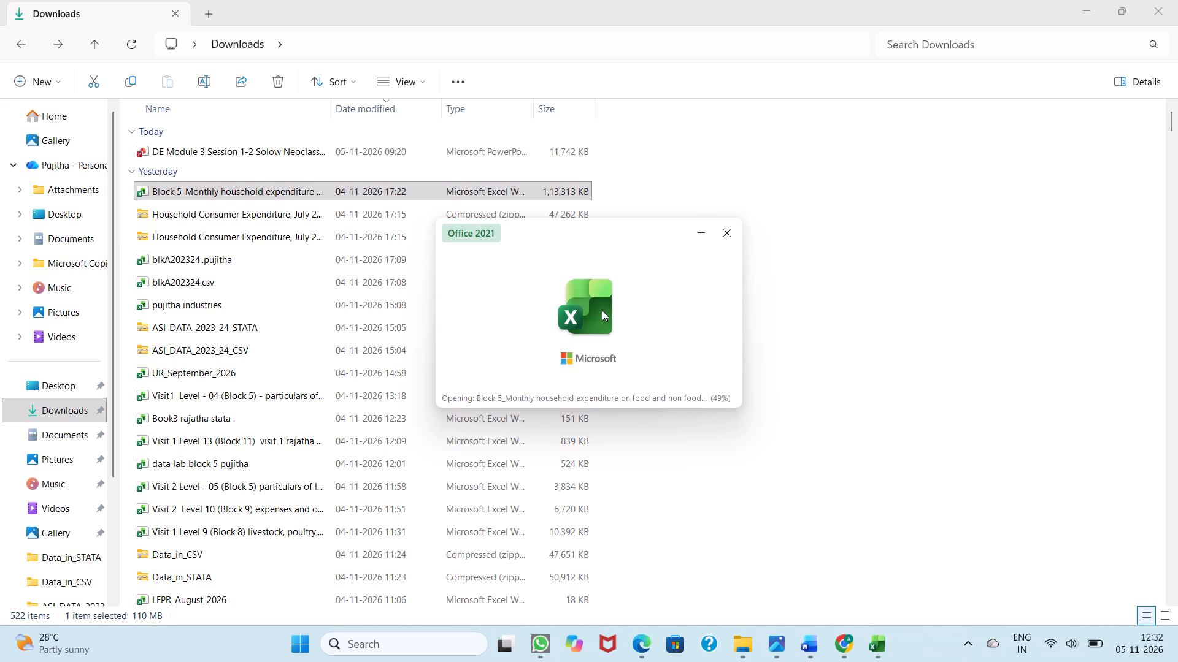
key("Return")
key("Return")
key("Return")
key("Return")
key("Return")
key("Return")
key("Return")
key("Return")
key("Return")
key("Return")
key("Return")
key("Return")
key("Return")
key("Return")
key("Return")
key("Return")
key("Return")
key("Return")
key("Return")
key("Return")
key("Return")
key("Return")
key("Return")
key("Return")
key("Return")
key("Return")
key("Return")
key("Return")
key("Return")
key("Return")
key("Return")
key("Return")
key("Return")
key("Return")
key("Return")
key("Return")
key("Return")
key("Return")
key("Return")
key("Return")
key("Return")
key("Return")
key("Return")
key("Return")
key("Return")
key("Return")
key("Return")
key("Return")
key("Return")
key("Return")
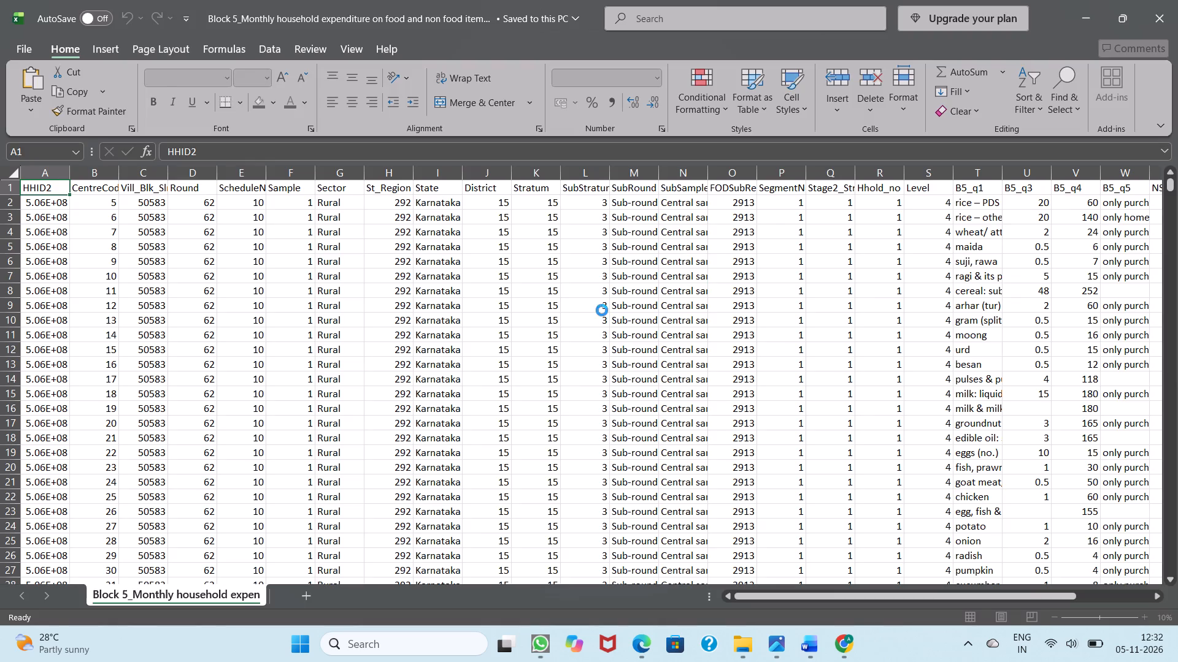
Look over the Block 5 sheet's column headings and data across to the WGT_SS_Combined column.
scroll(602, 310, "up", 1)
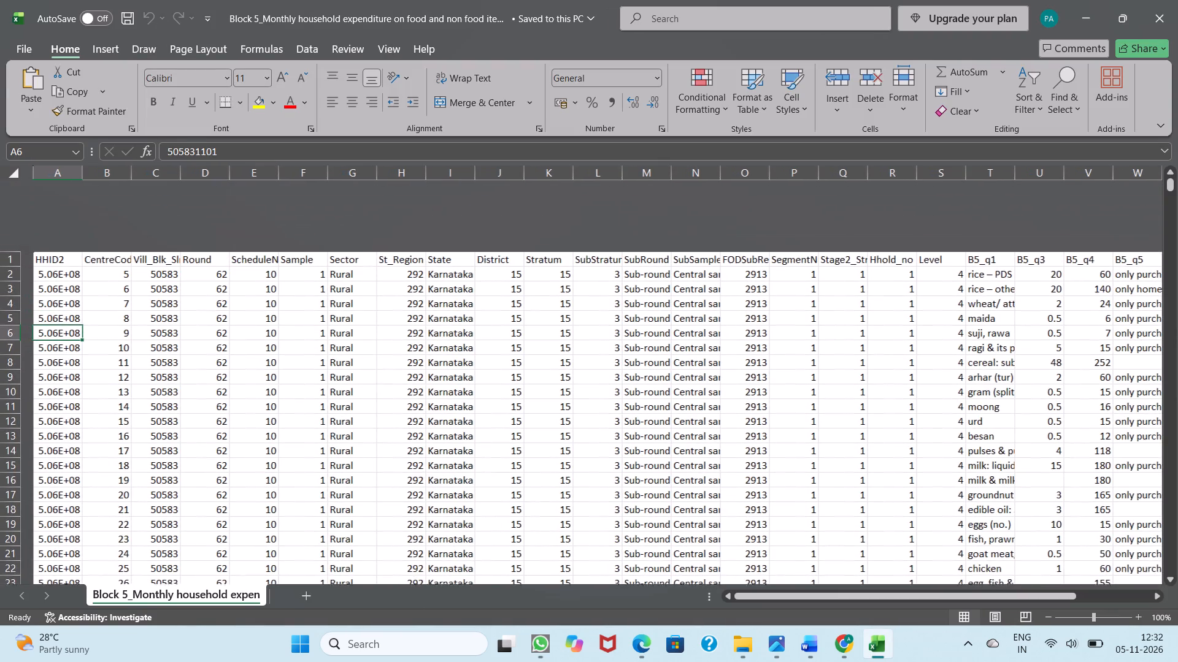
scroll(602, 310, "left", 3)
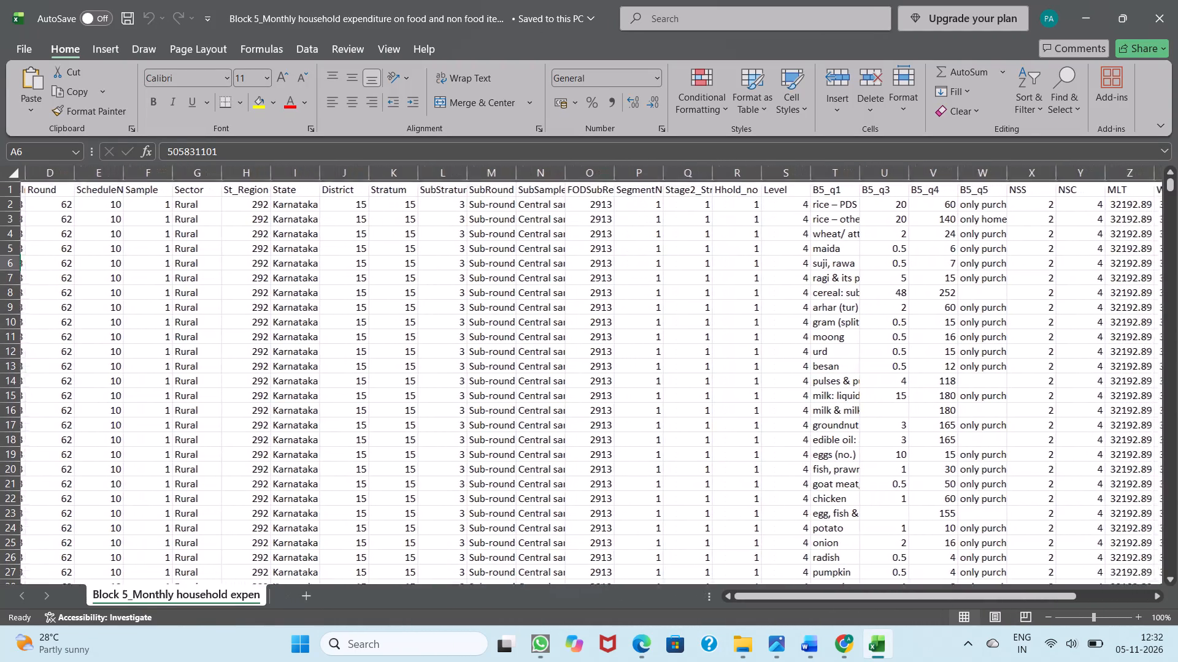
scroll(602, 310, "left", 2)
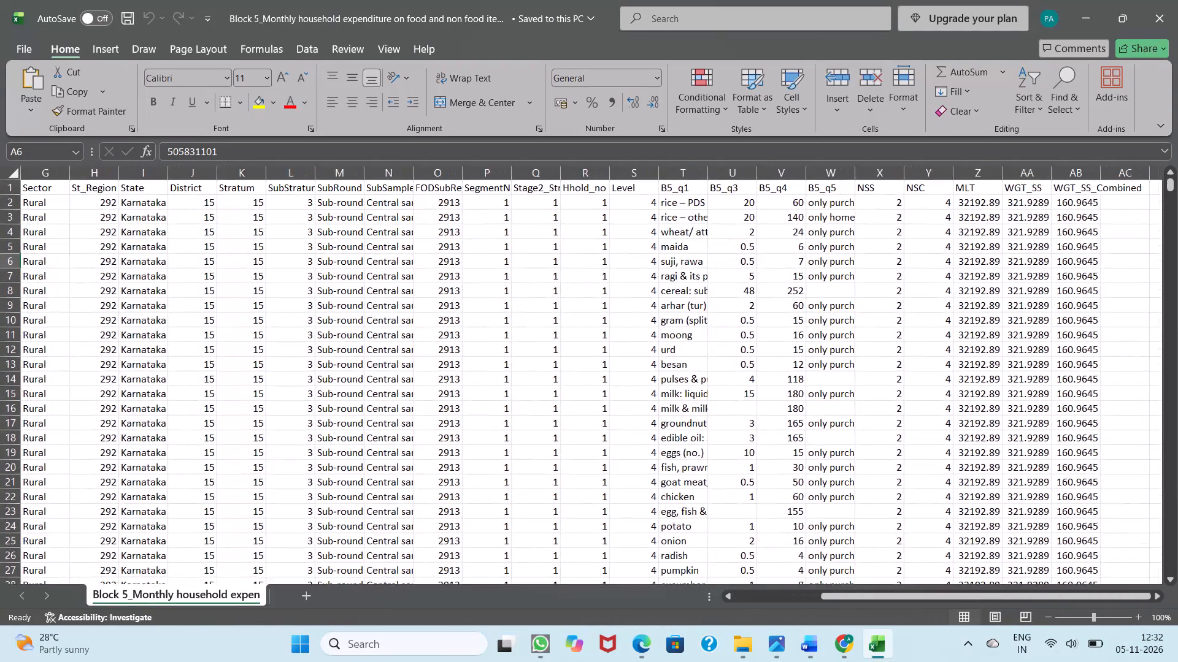
scroll(563, 319, "left", 1)
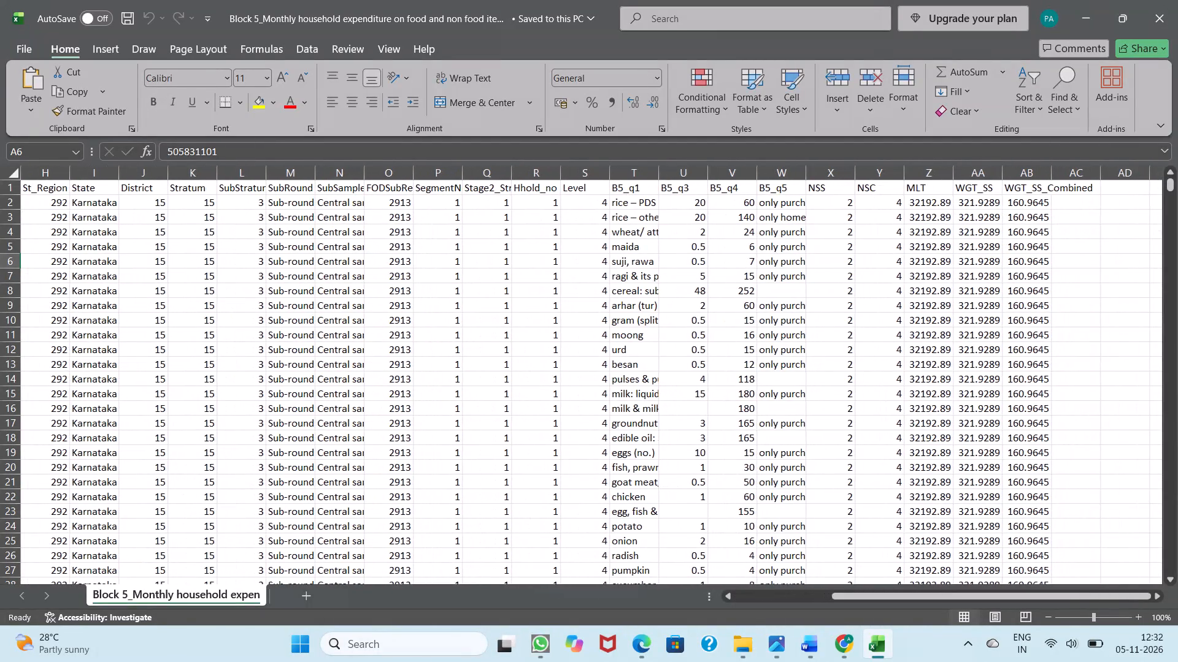
Enter the formula ++M14 in cell A6 of the Block 5 sheet.
type("++")
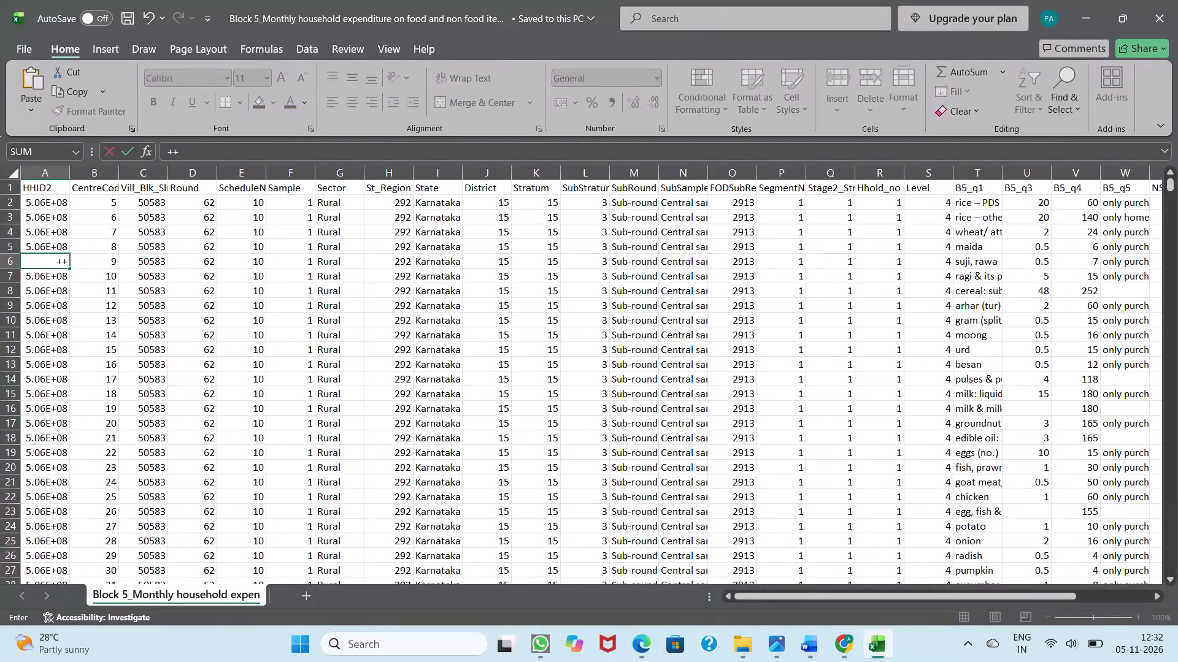
left_click(563, 319)
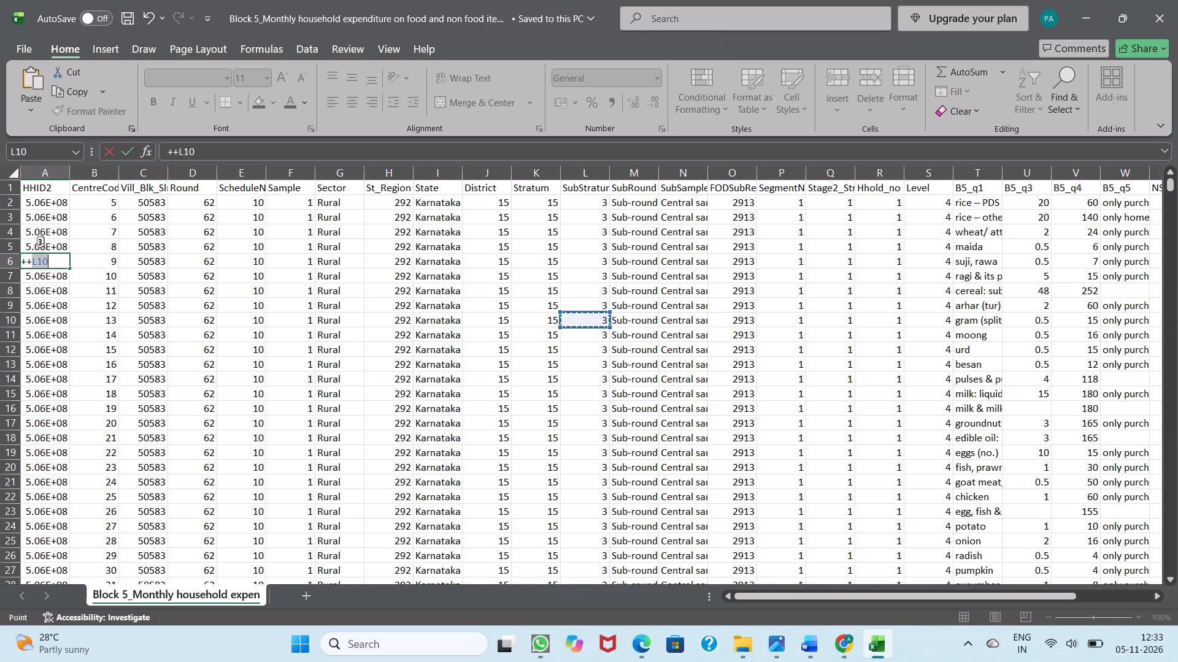
left_click(617, 378)
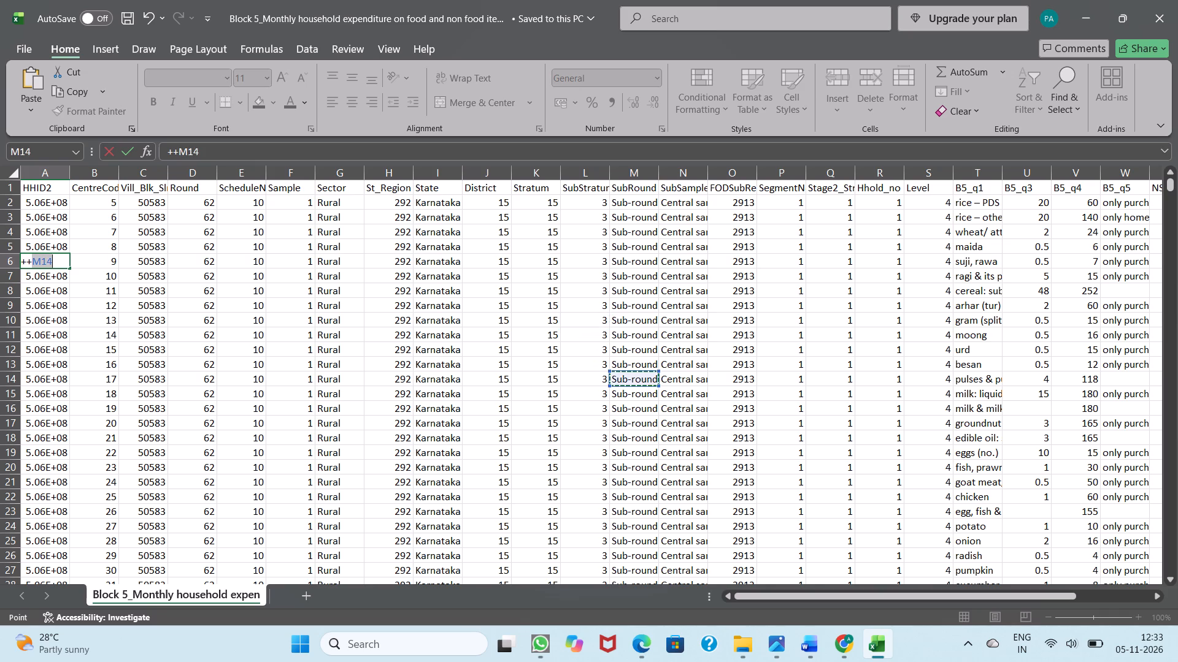
left_click(722, 149)
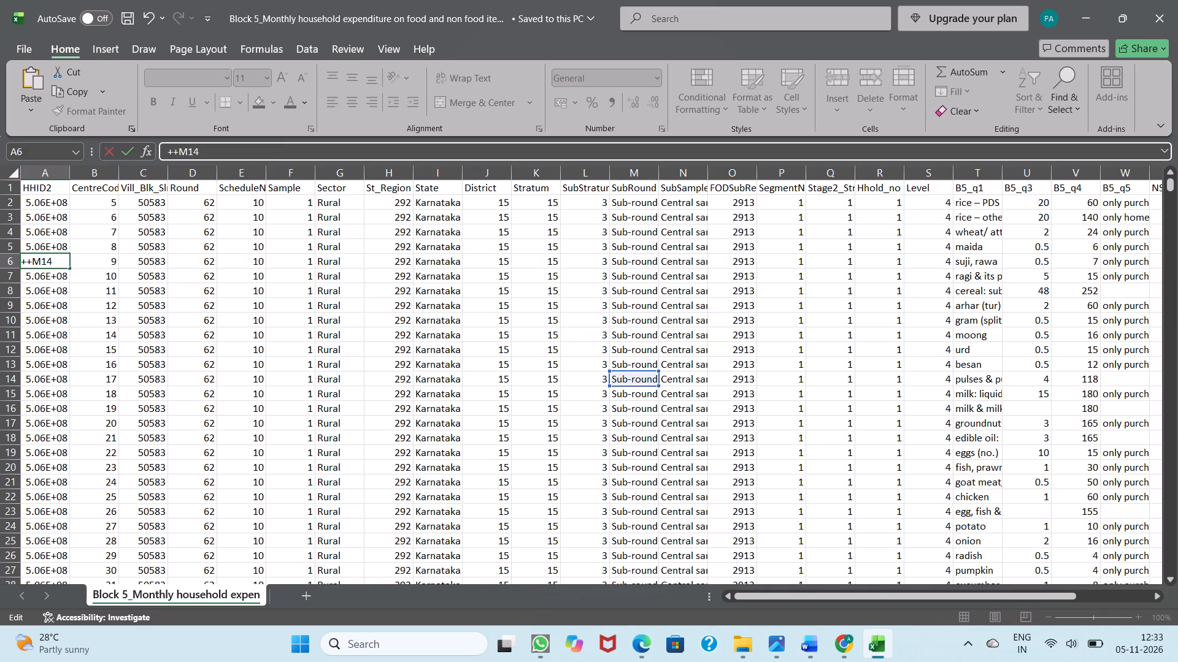
left_click(176, 4)
Select the B5_q4 values in column V from the header in row 1 down to row 1918.
scroll(588, 424, "left", 3)
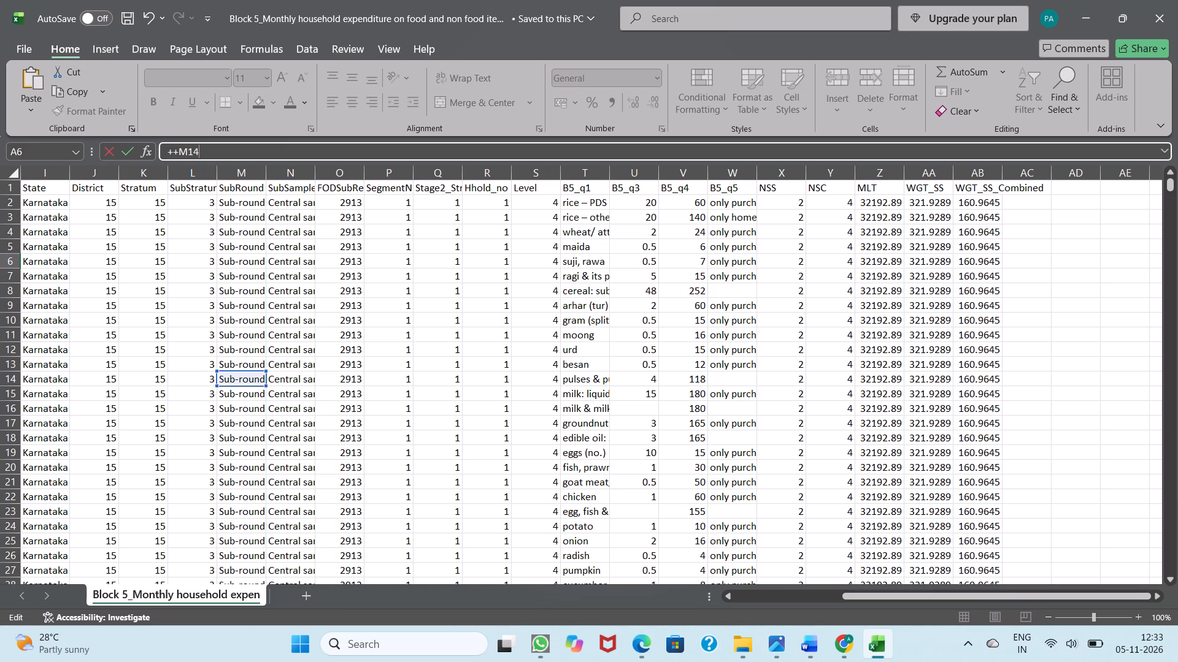
left_click_drag(668, 186, 683, 355)
scroll(678, 278, "up", 1)
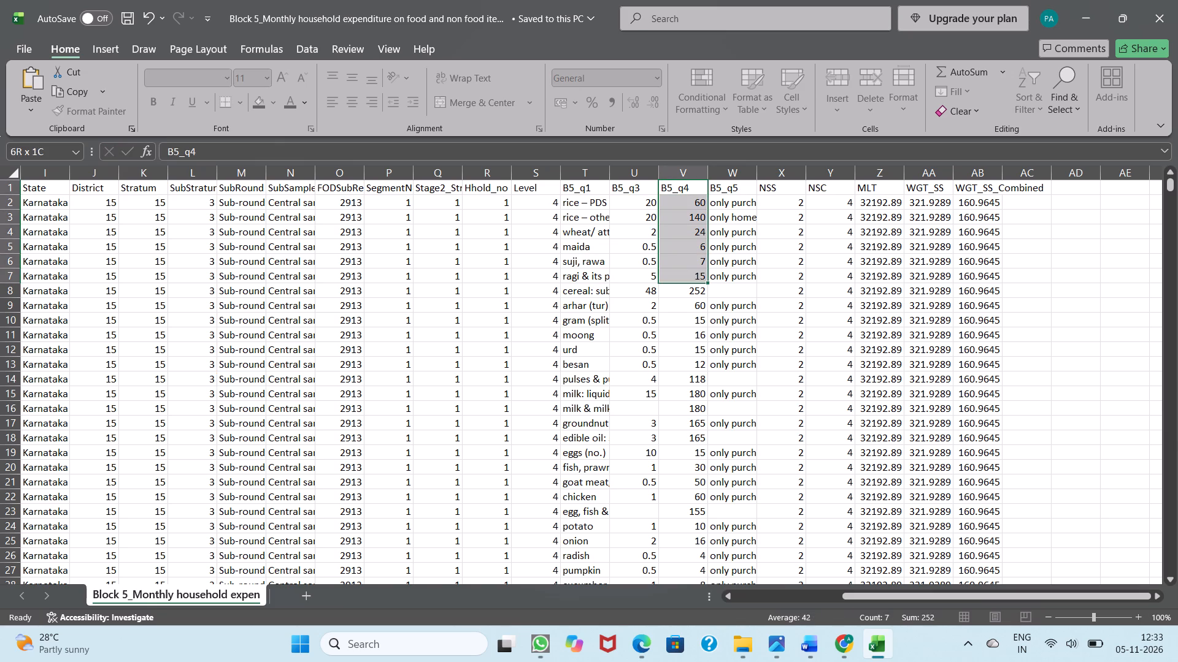
left_click_drag(683, 355, 704, 613)
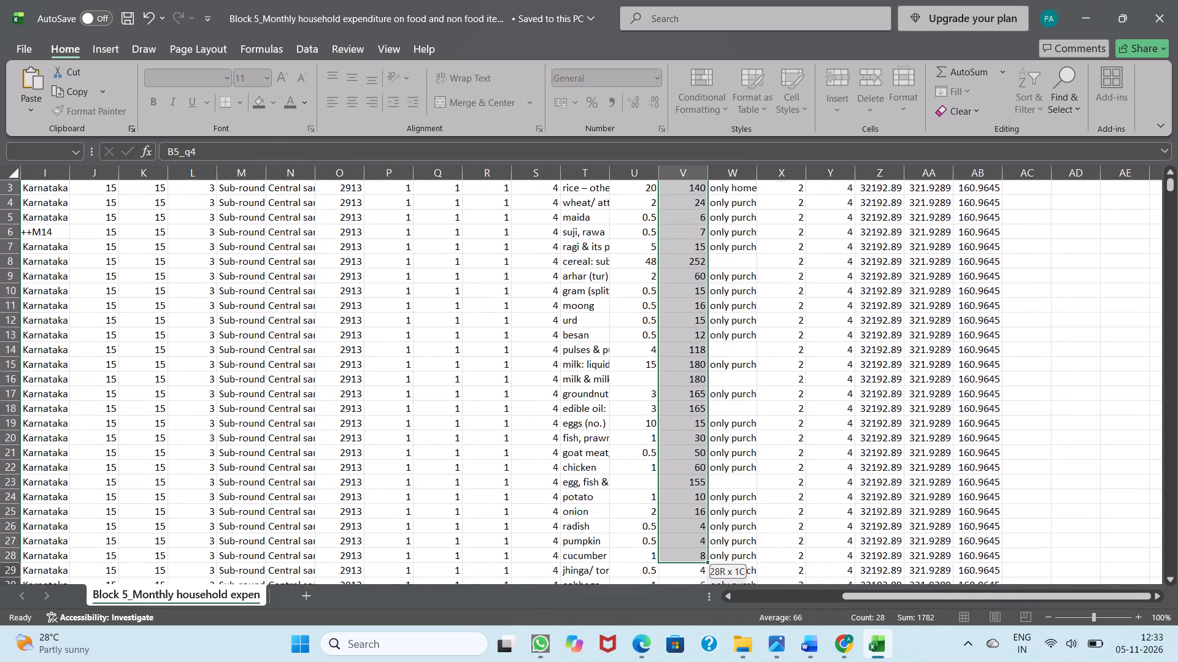
left_click_drag(704, 613, 695, 605)
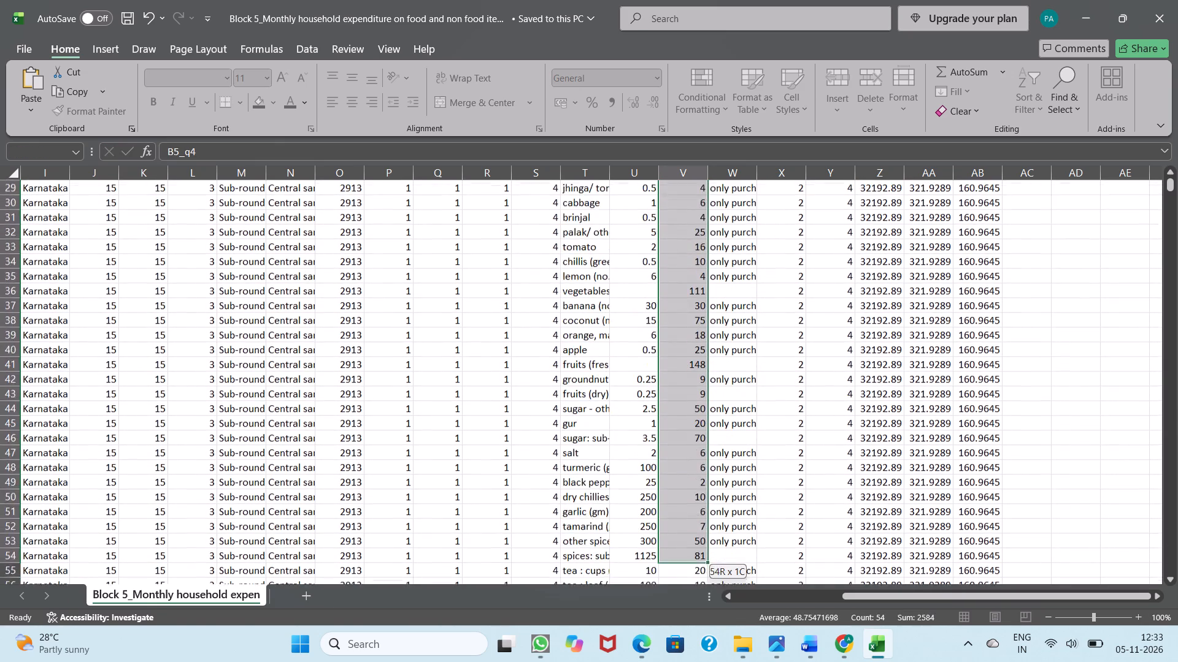
left_click_drag(695, 605, 688, 661)
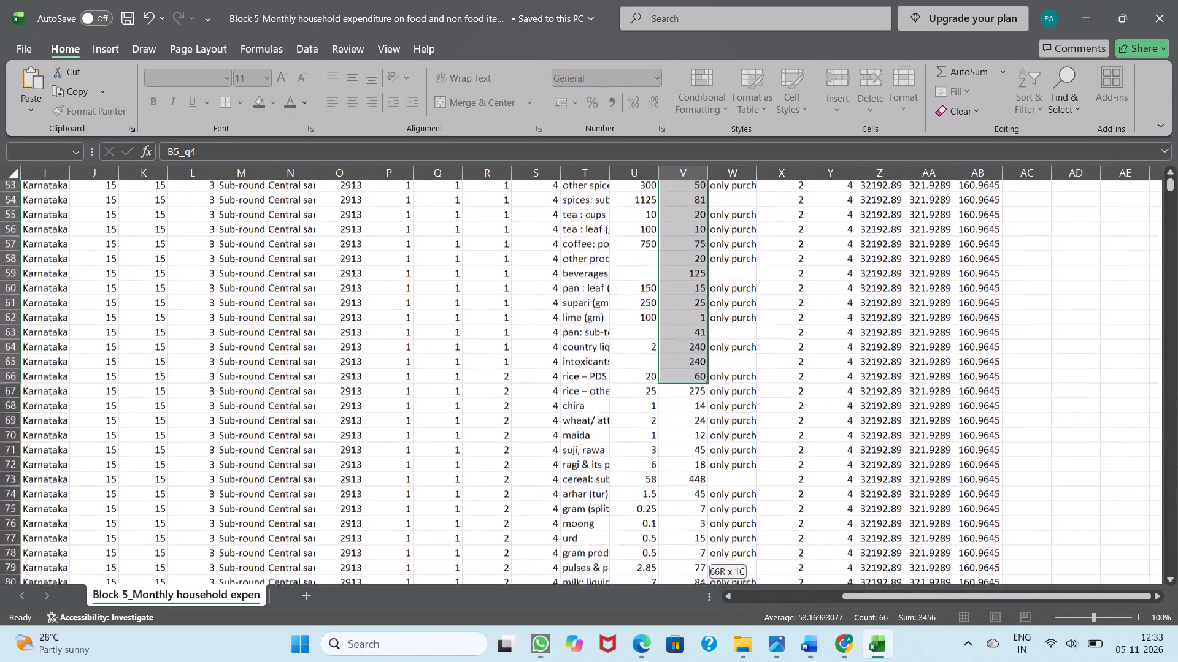
left_click_drag(688, 661, 688, 661)
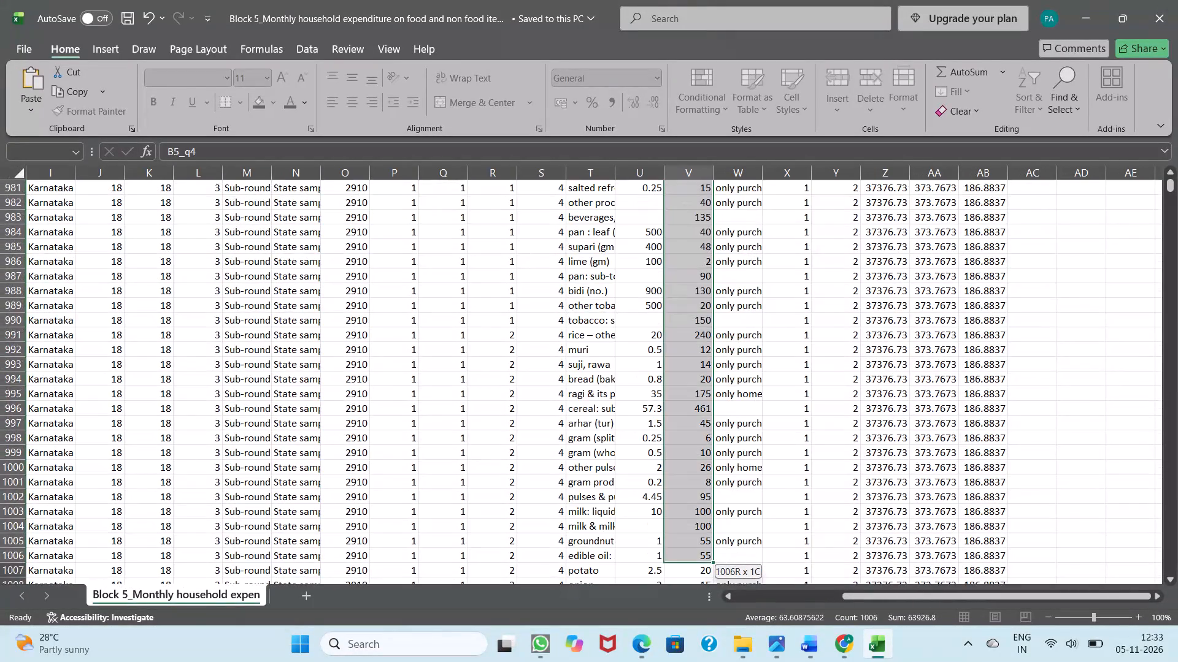
left_click_drag(688, 661, 689, 661)
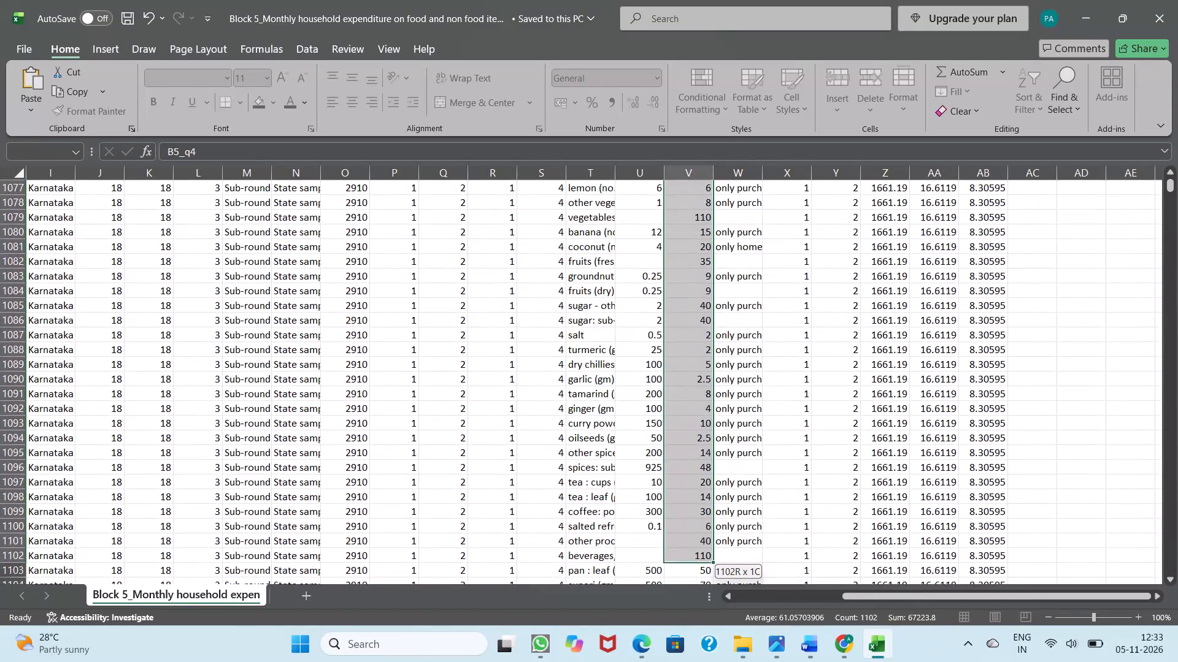
left_click_drag(689, 661, 691, 661)
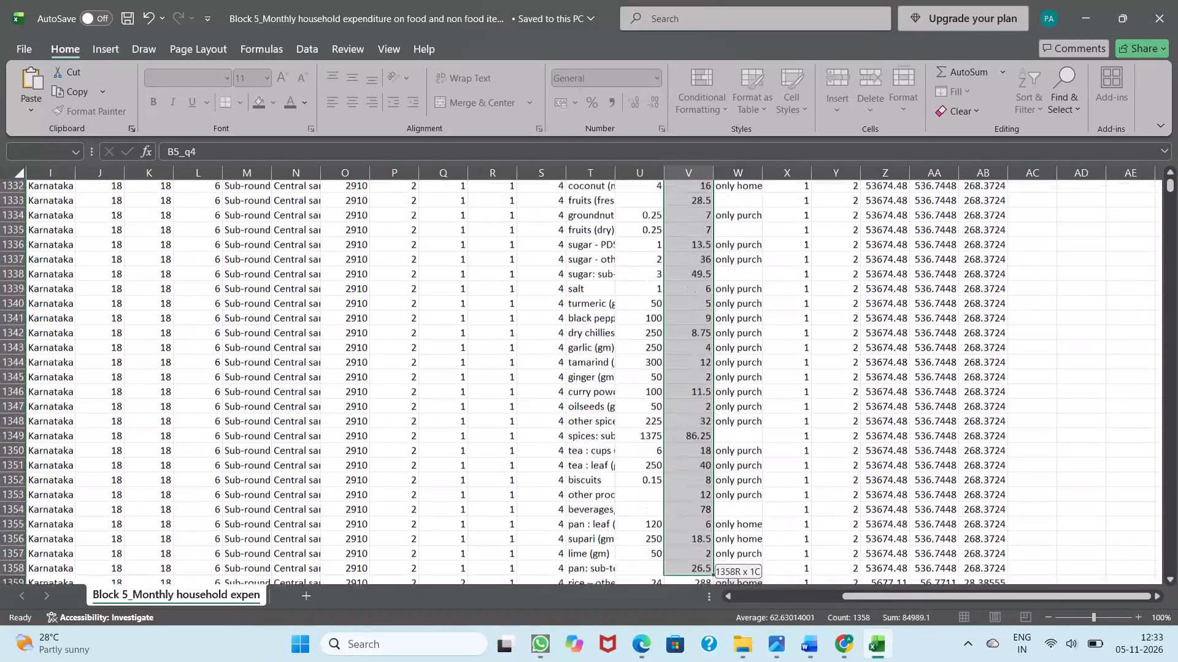
left_click_drag(691, 661, 691, 661)
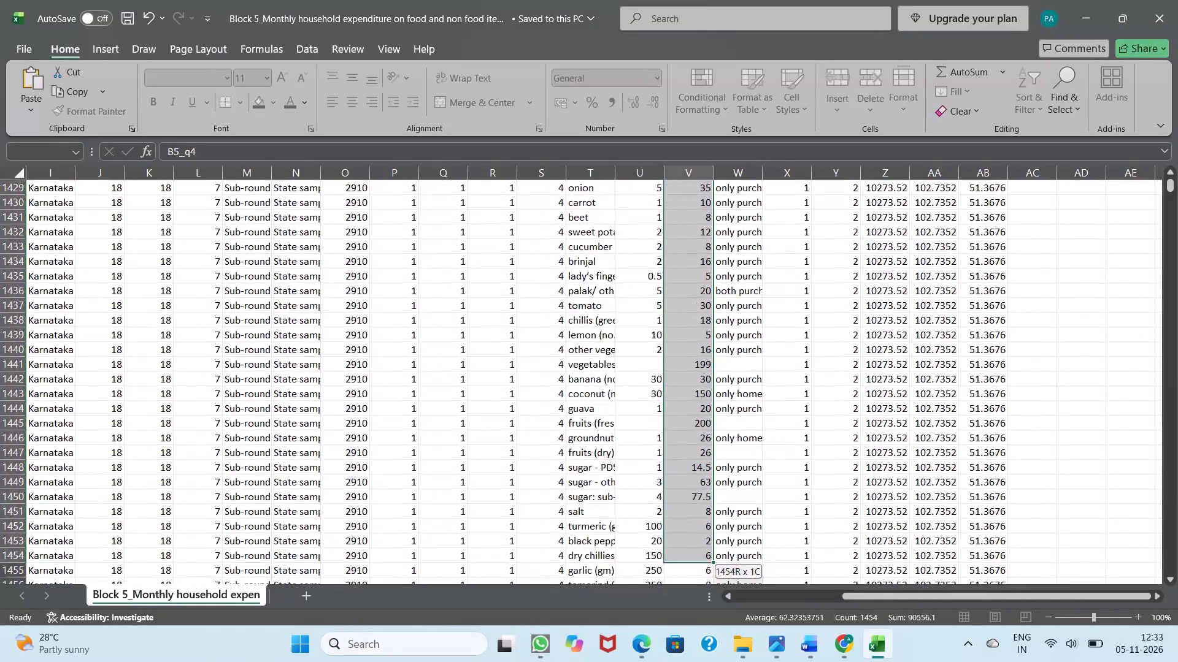
left_click_drag(691, 661, 697, 661)
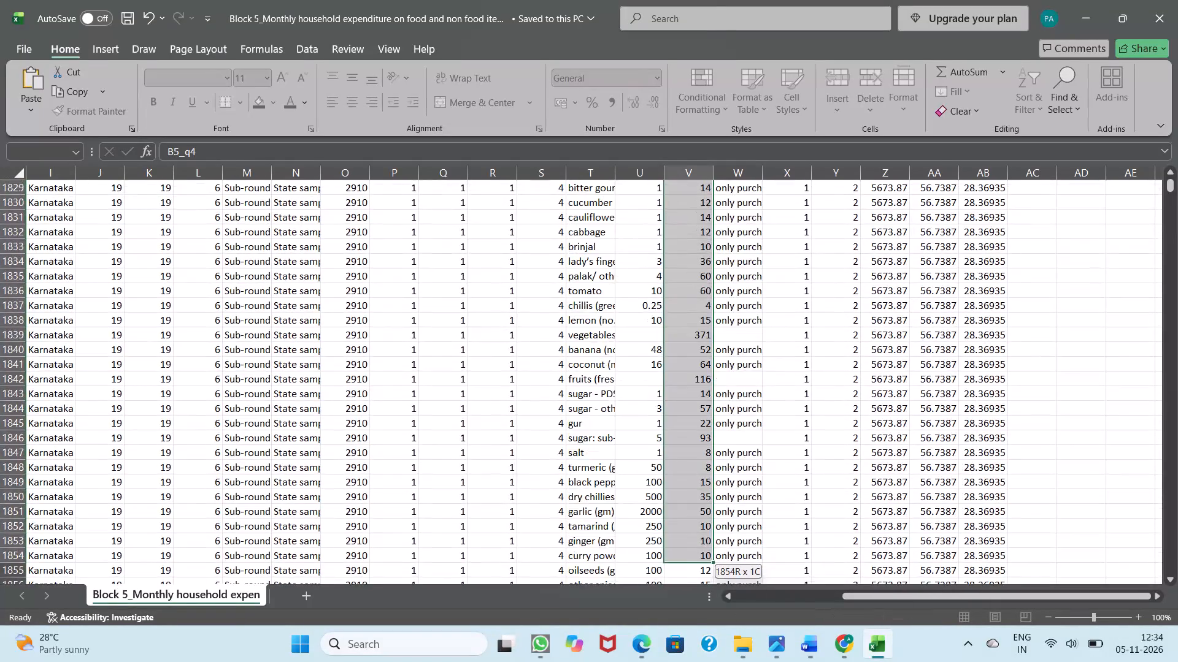
left_click_drag(697, 661, 698, 661)
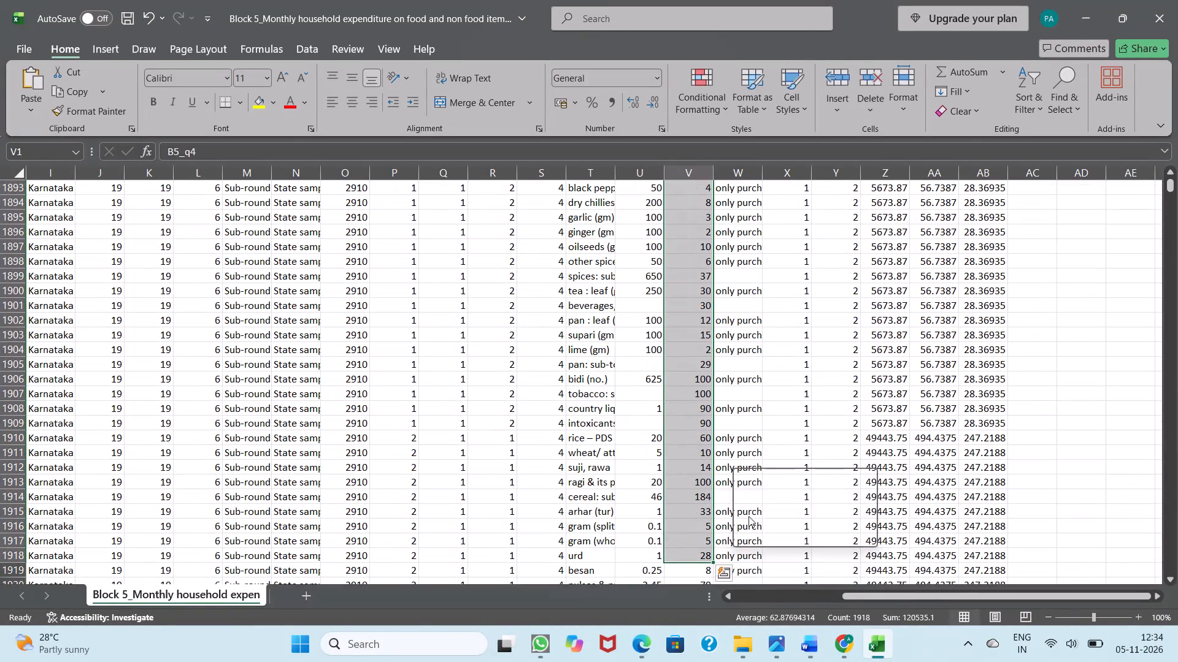
Close the Block 5_Monthly household expenditure workbook without saving its changes.
left_click(876, 444)
left_click(1177, 5)
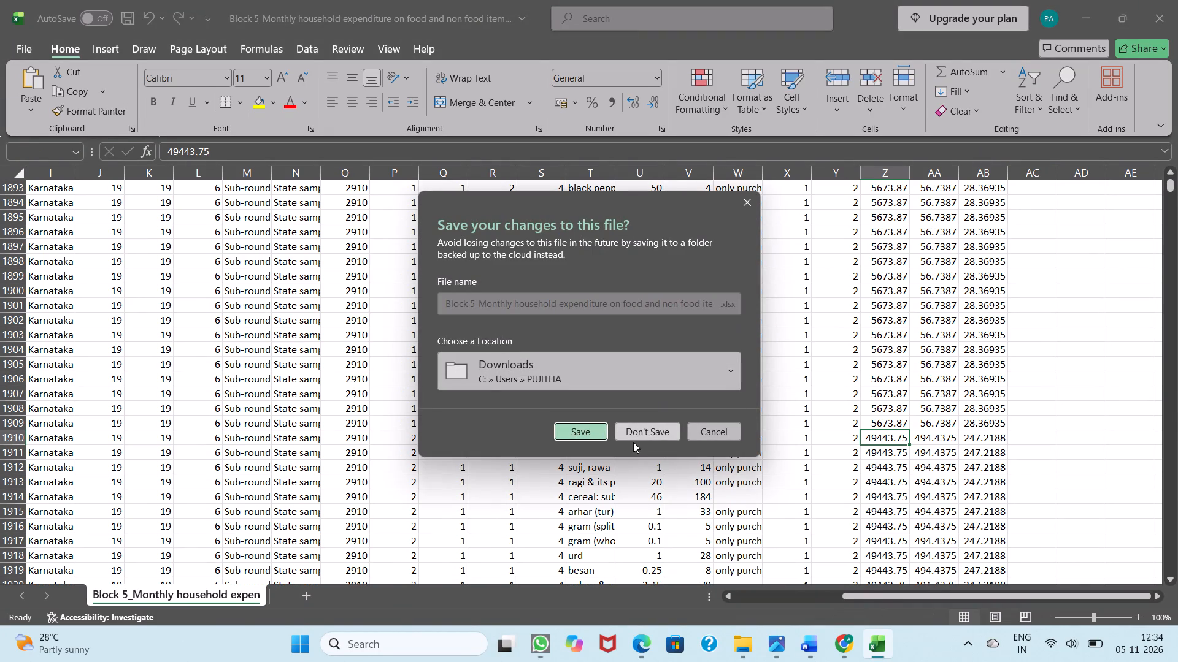
left_click(637, 428)
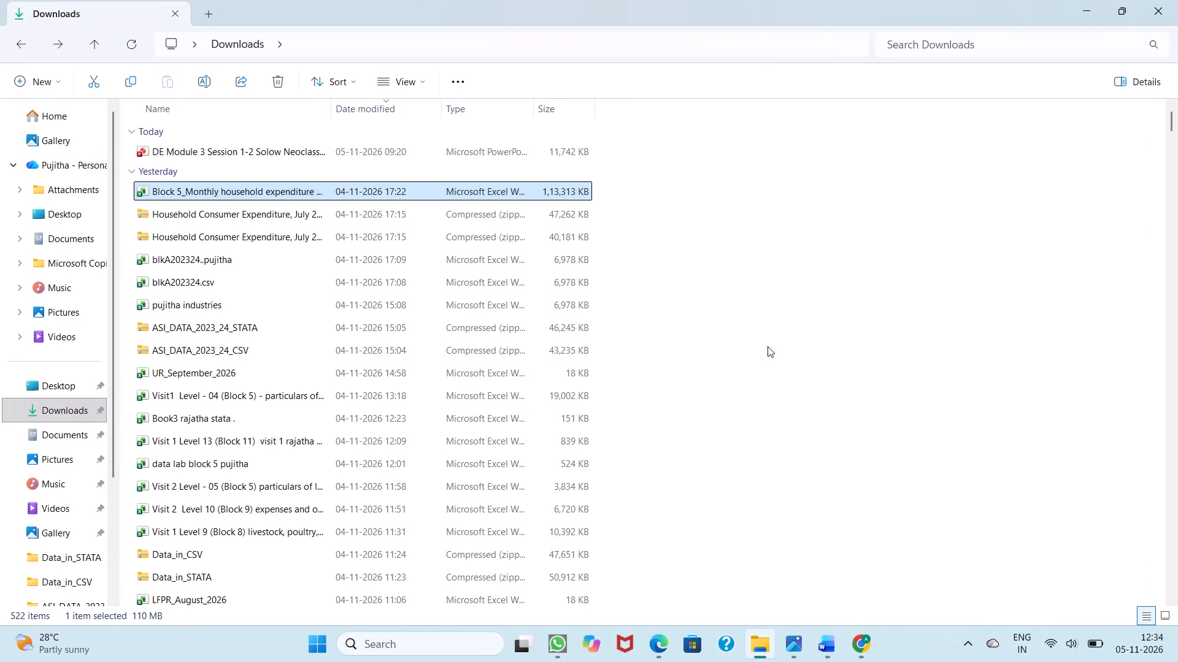
Clear the desktop by closing the Downloads folder window and minimizing the Chrome, Word and Edge windows.
left_click(1168, 0)
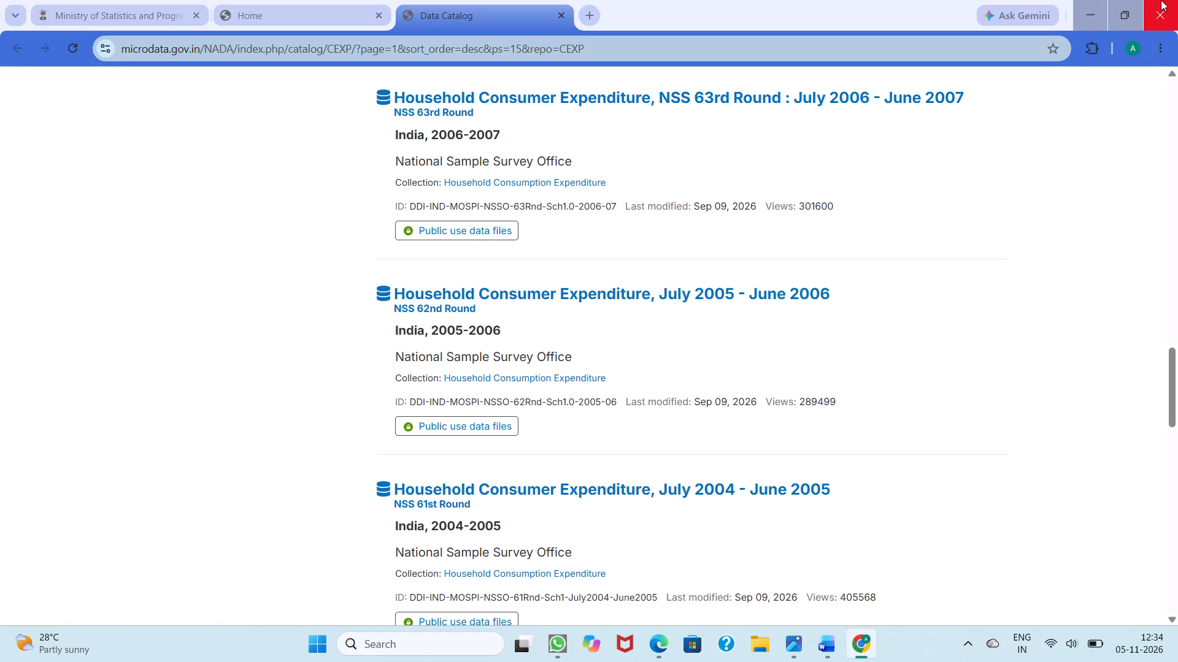
left_click(1081, 9)
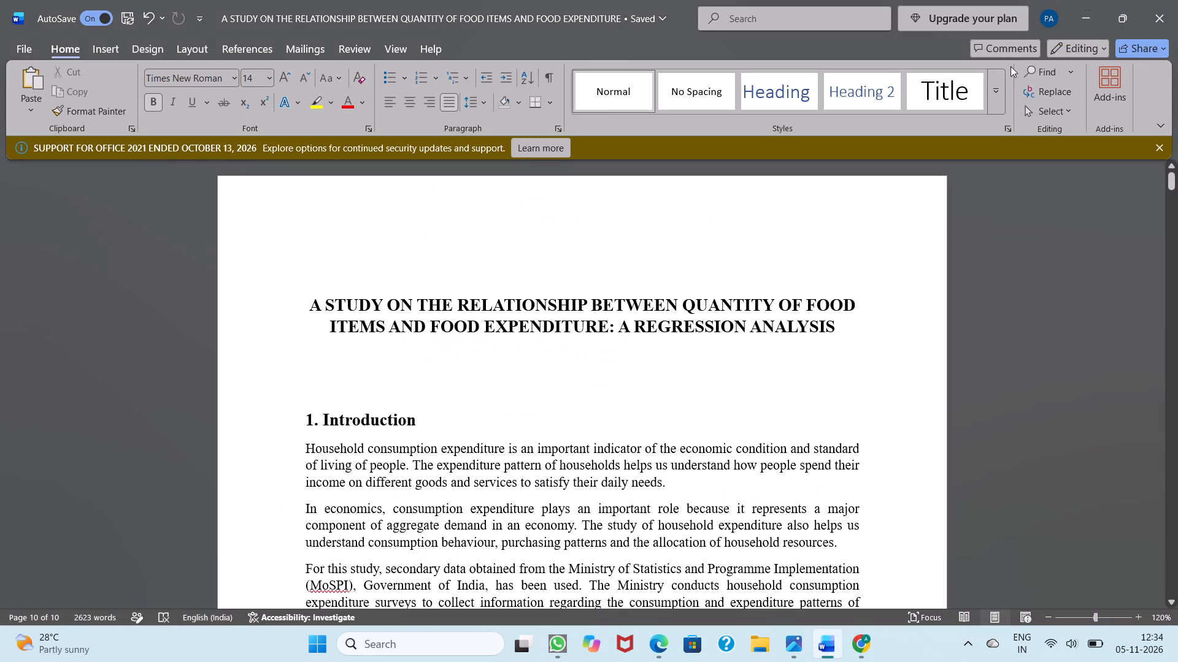
left_click(1080, 17)
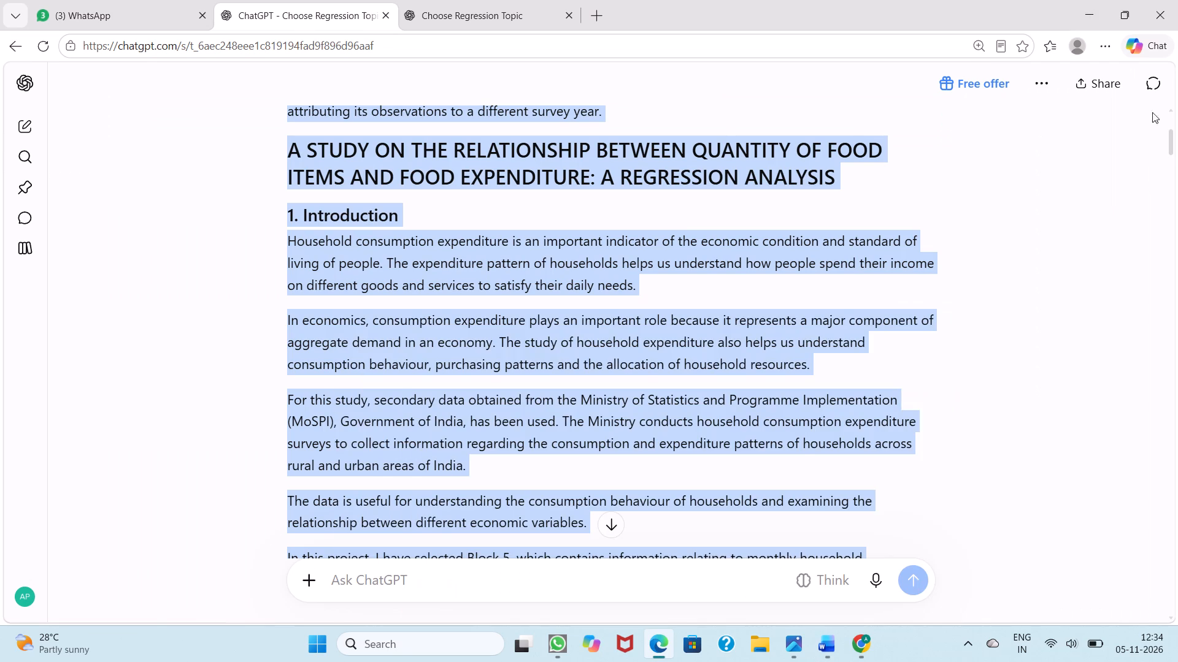
left_click(1177, 123)
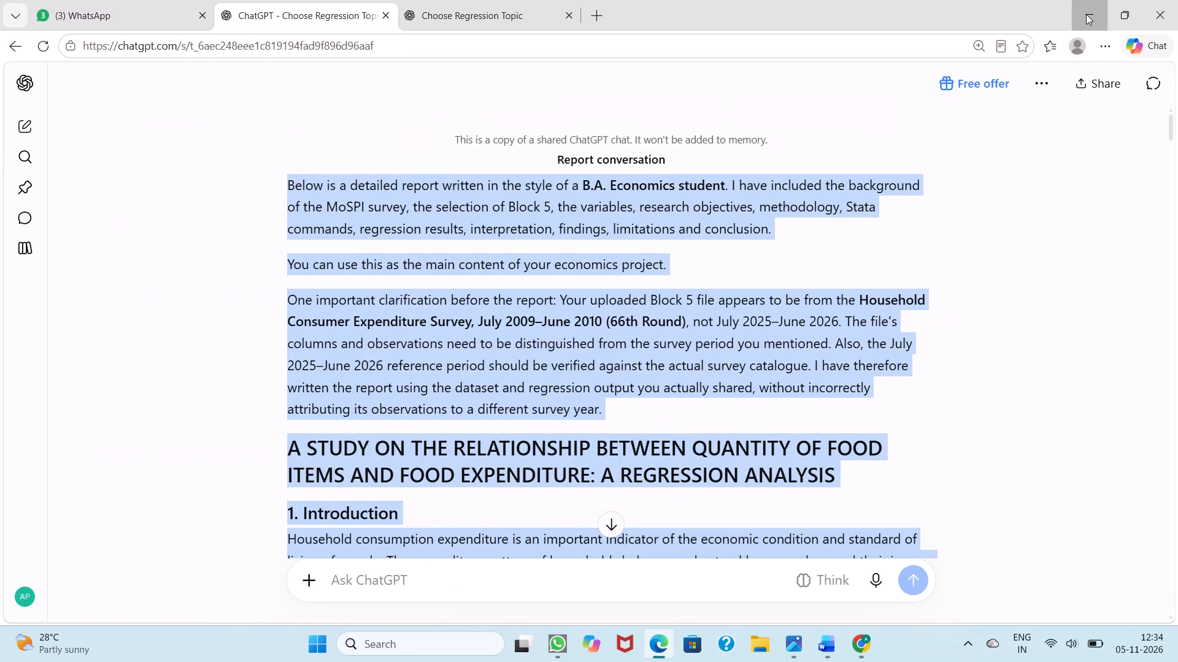
left_click(1086, 14)
left_click(965, 131)
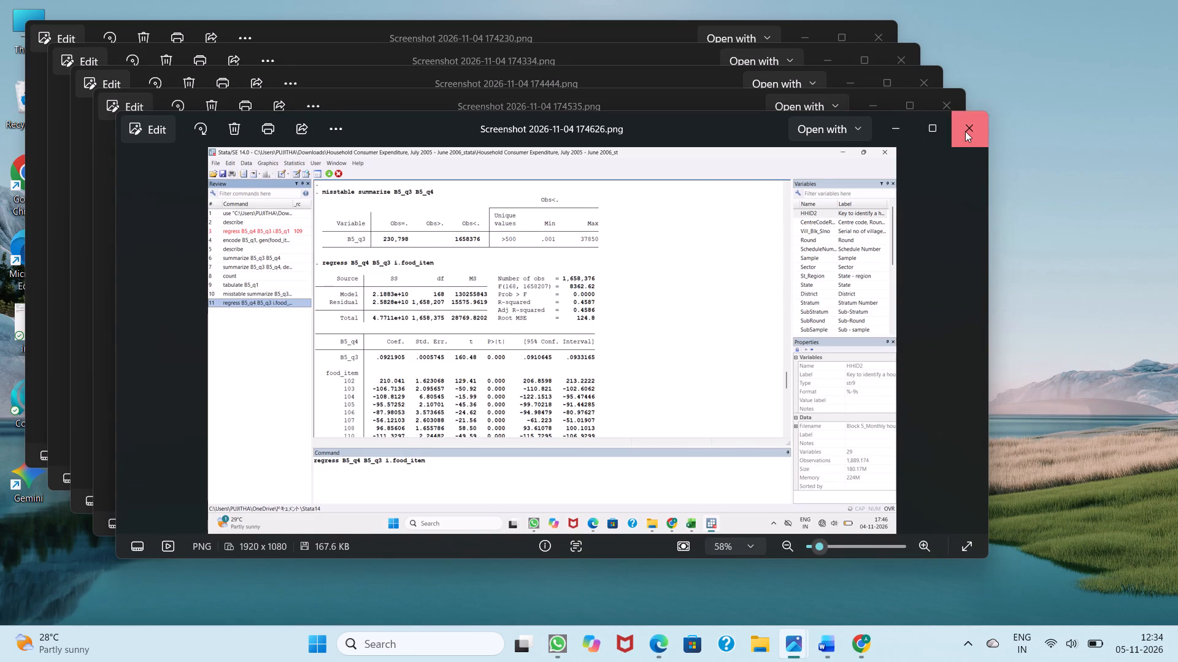
left_click(942, 107)
left_click(925, 85)
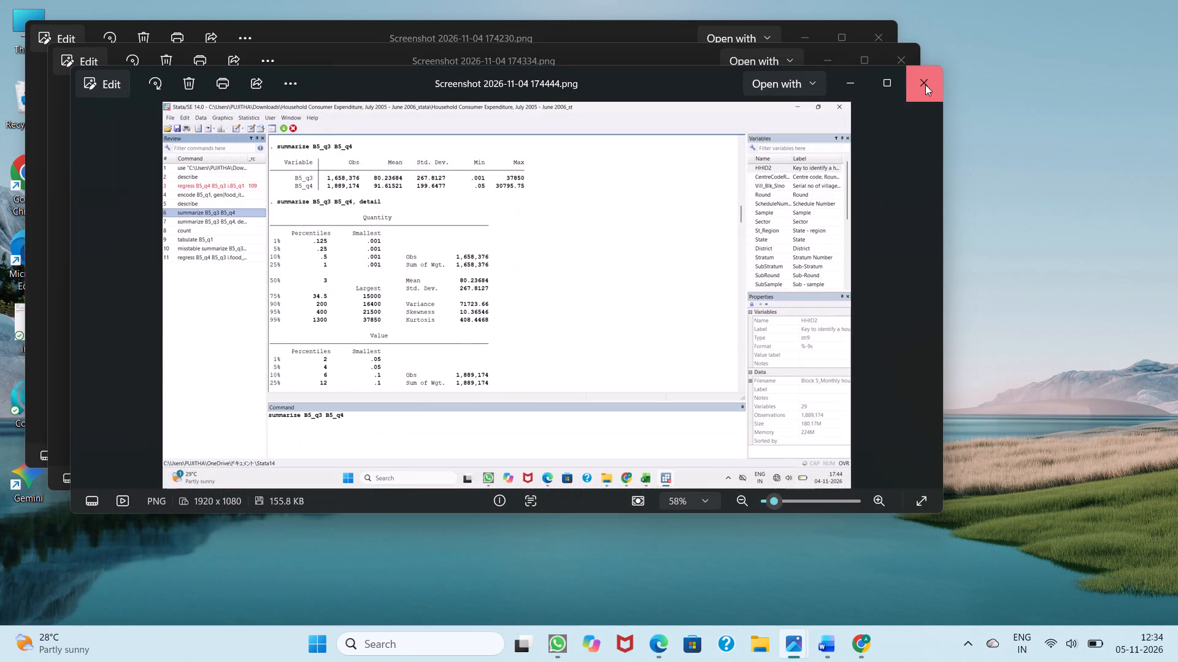
left_click(906, 59)
left_click(888, 44)
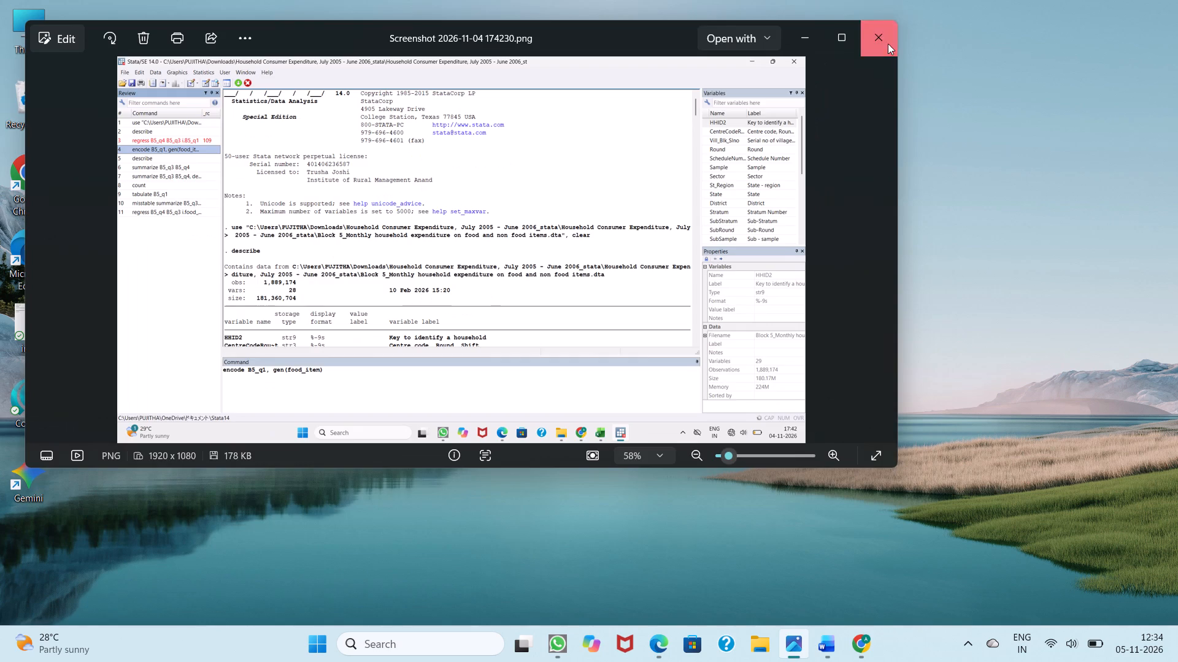